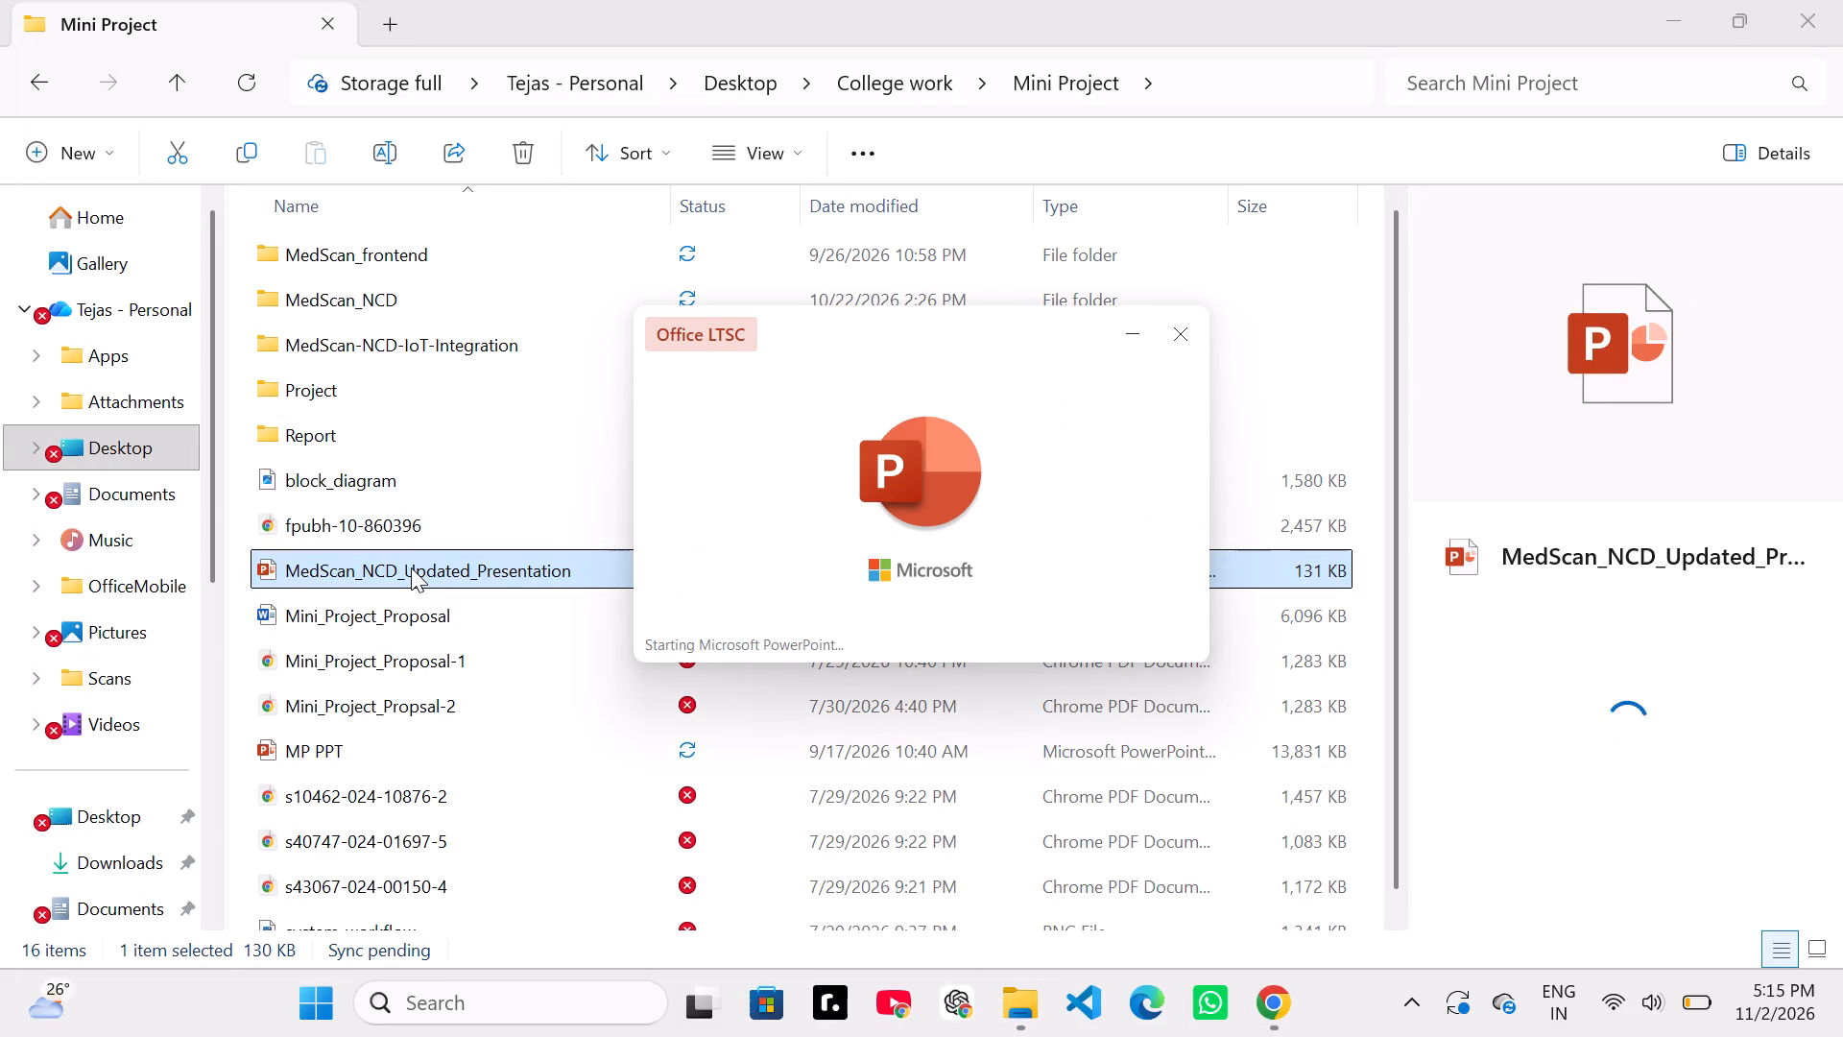
Switch to Google Chrome and open the MedScan website at medscan-ncd.vercel.app.
left_click(1273, 1028)
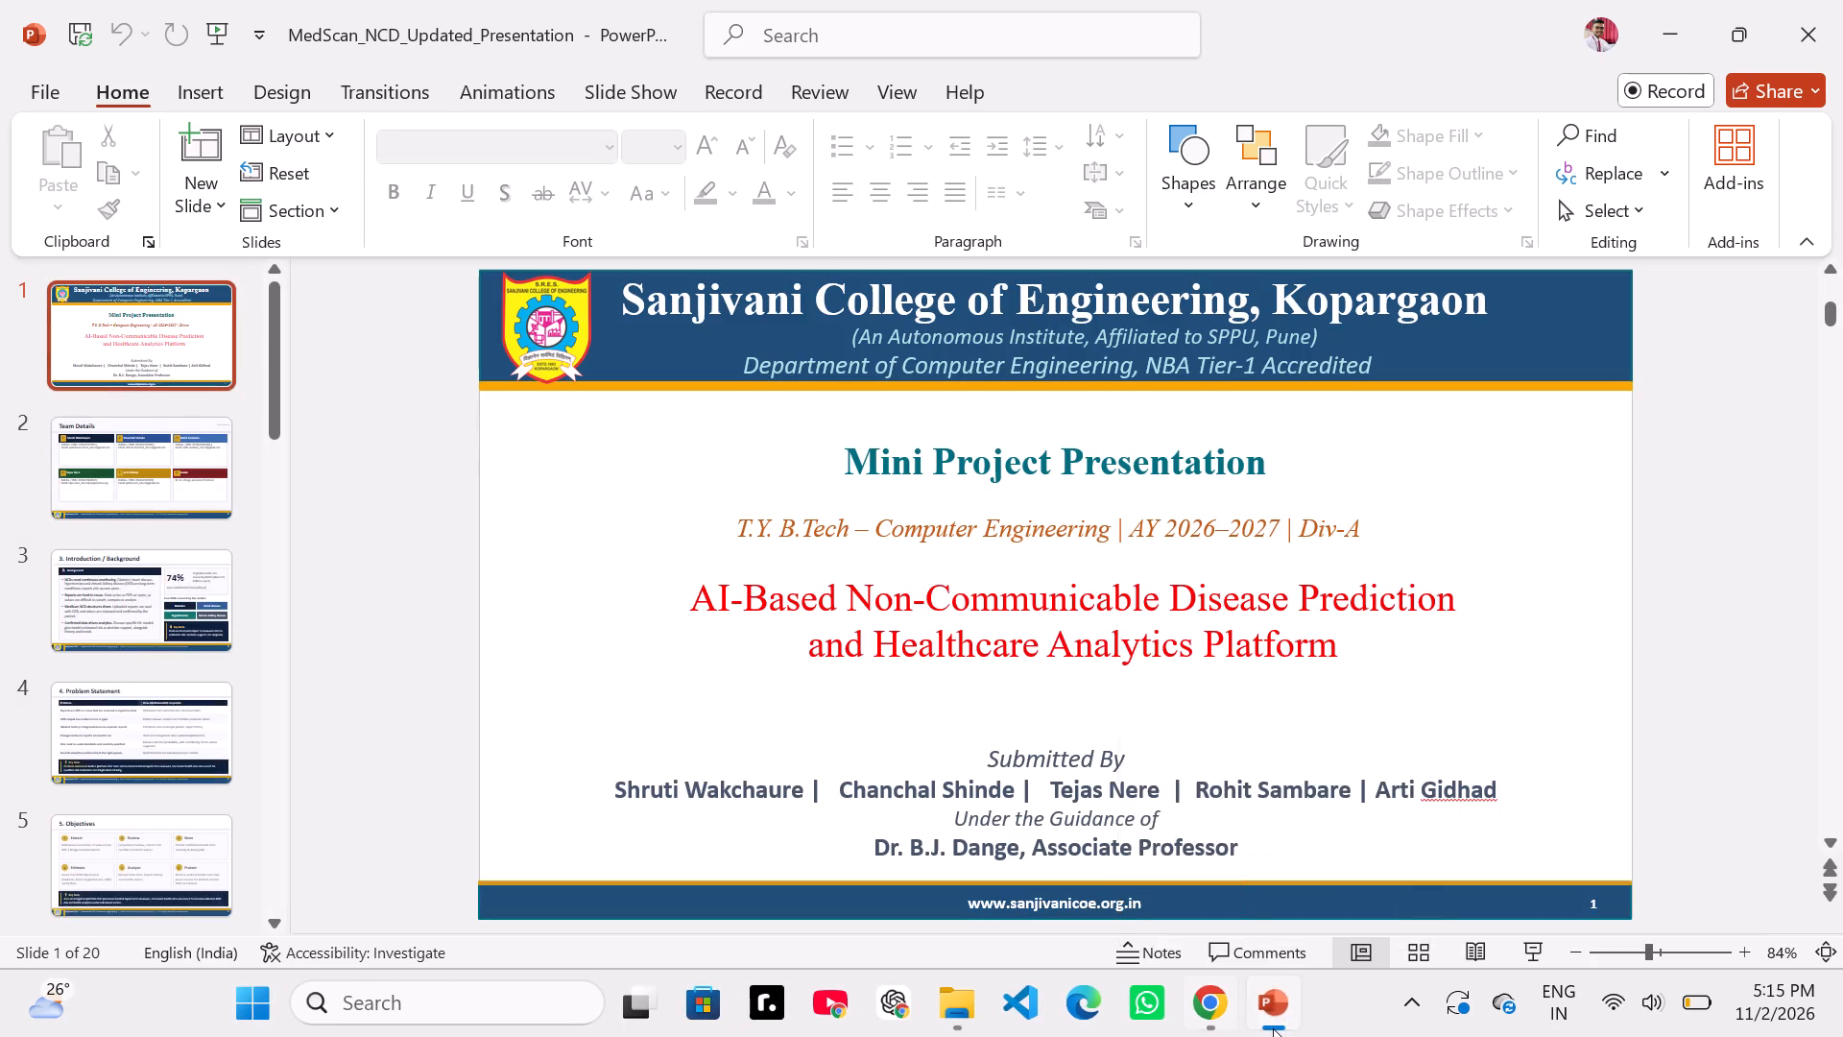
left_click(1273, 1028)
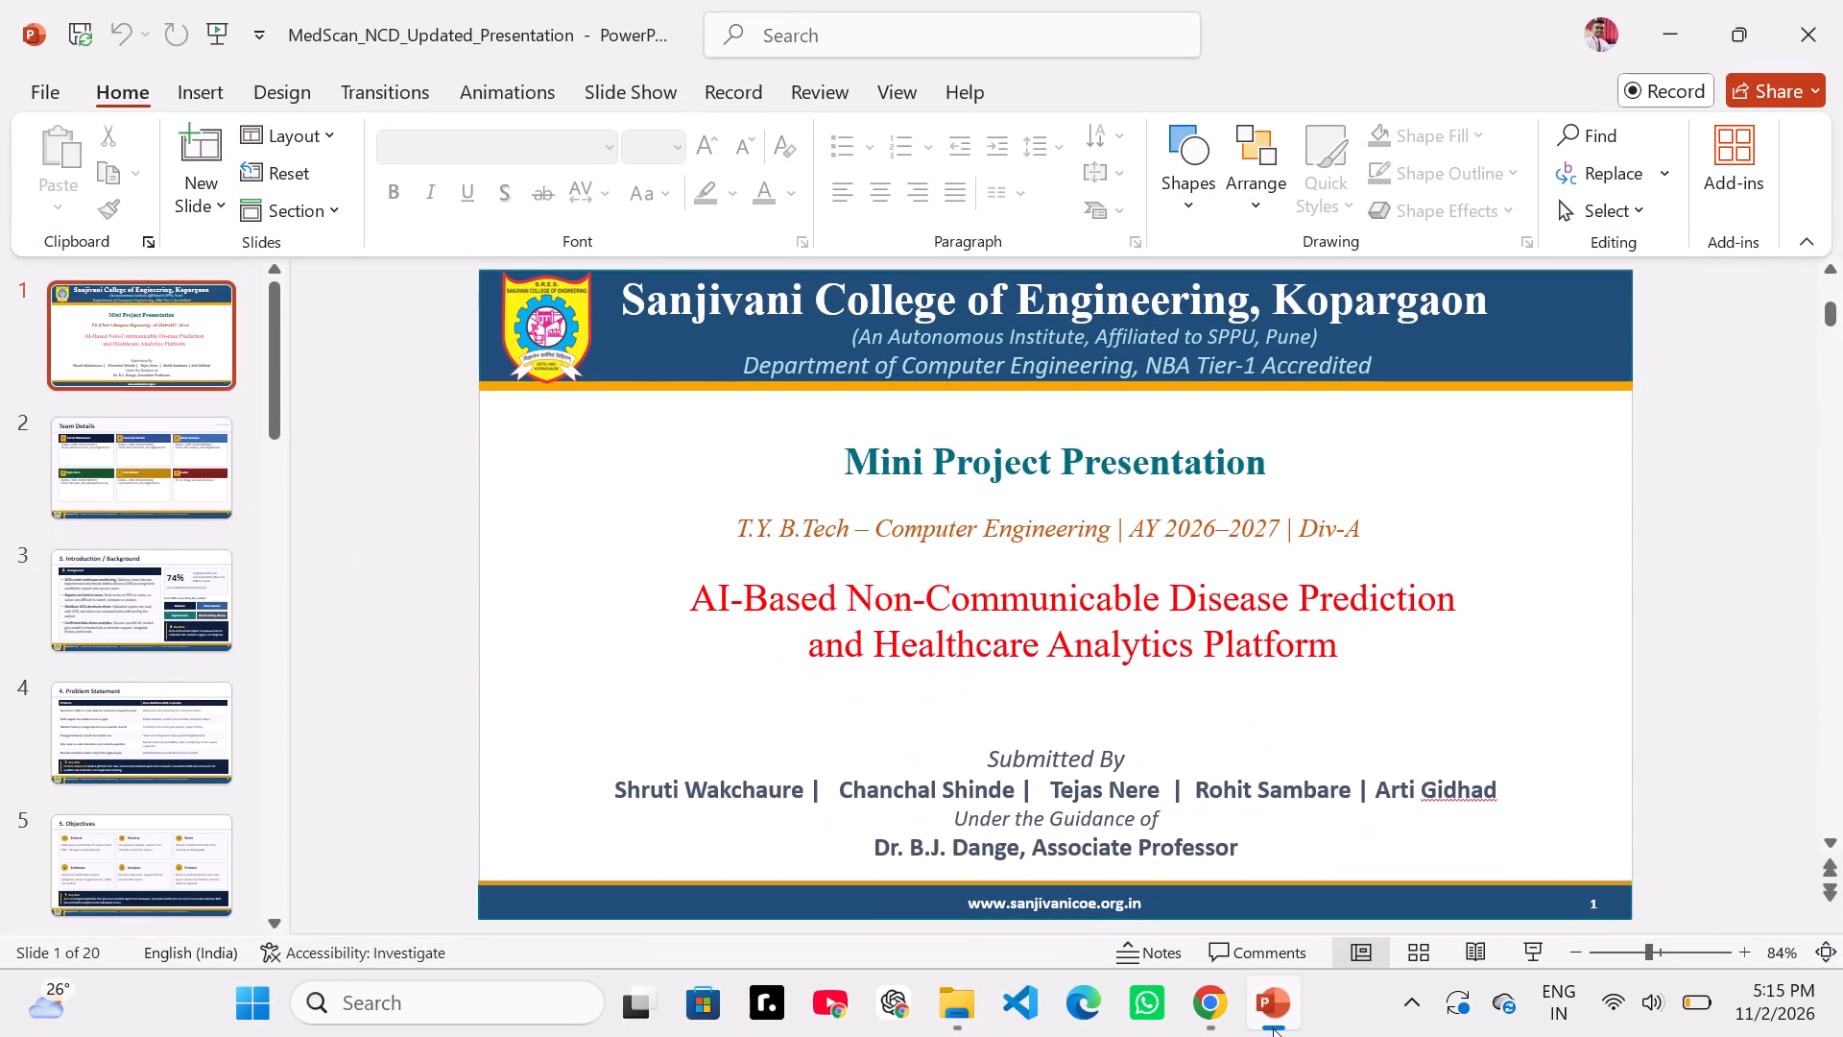
left_click(1273, 1028)
left_click(1212, 1025)
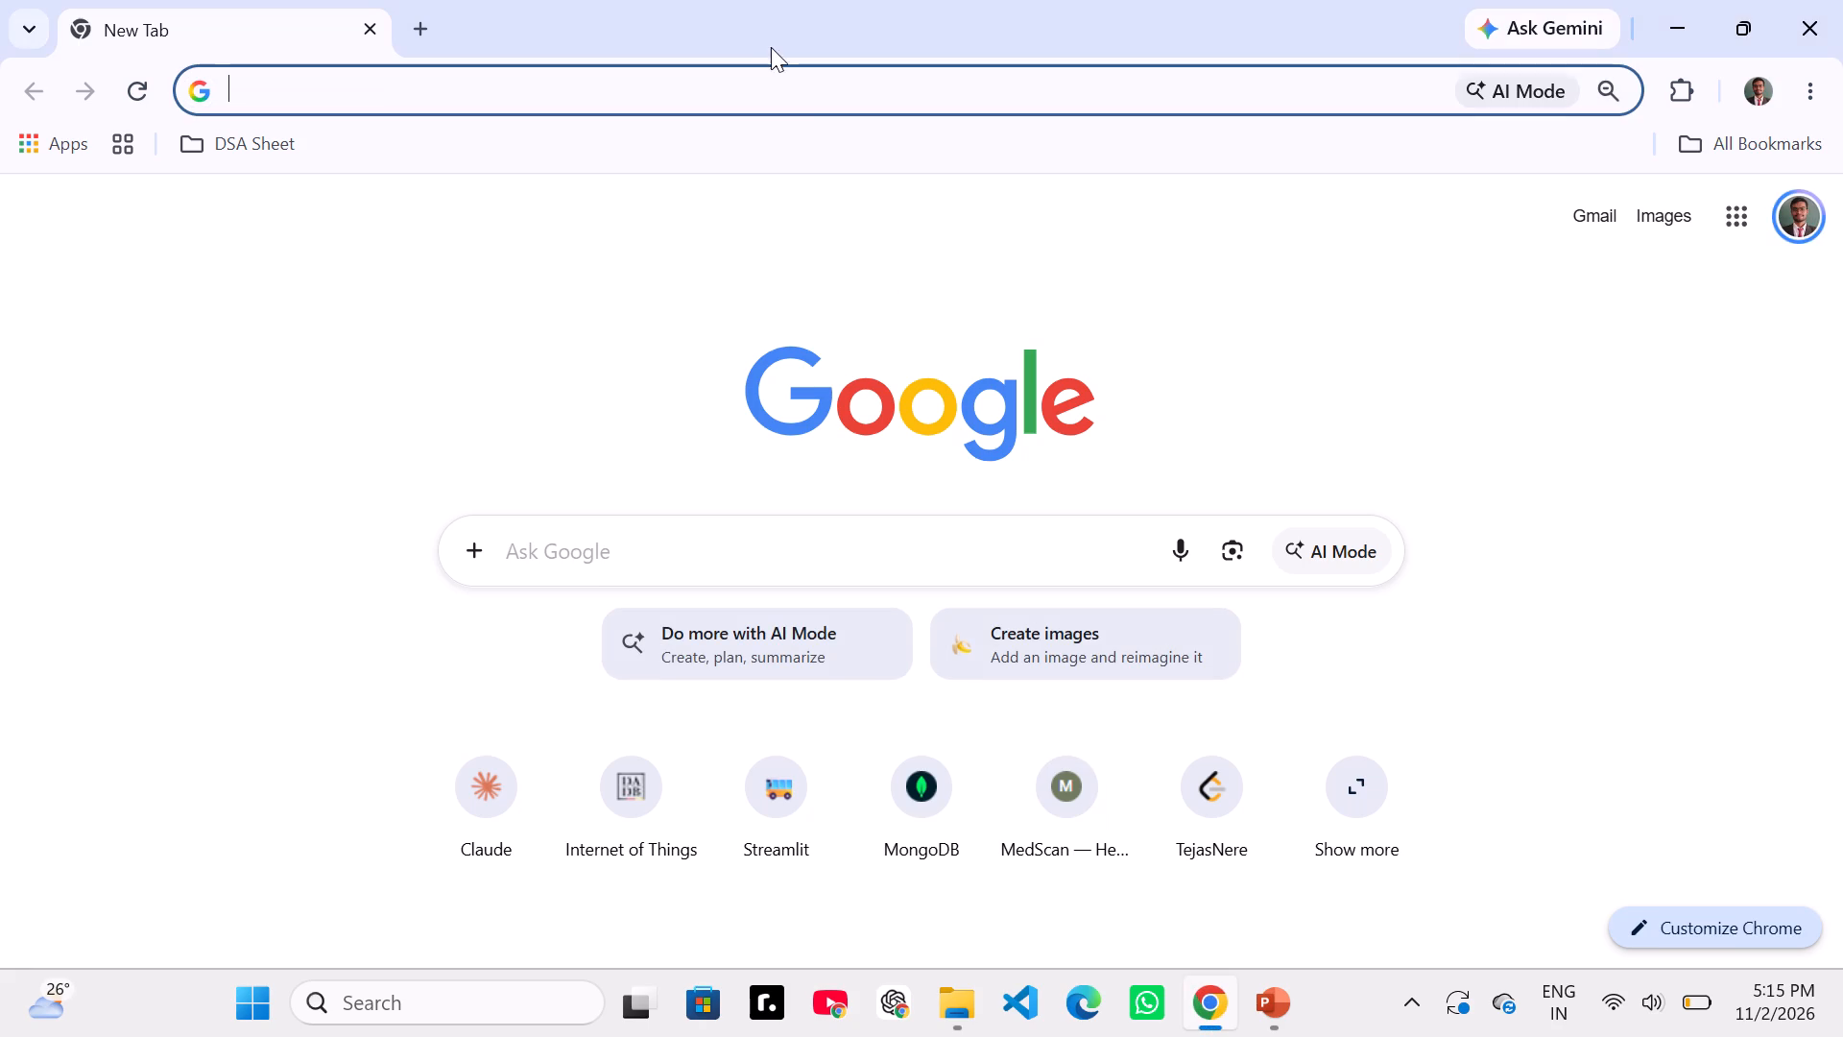
type("meds")
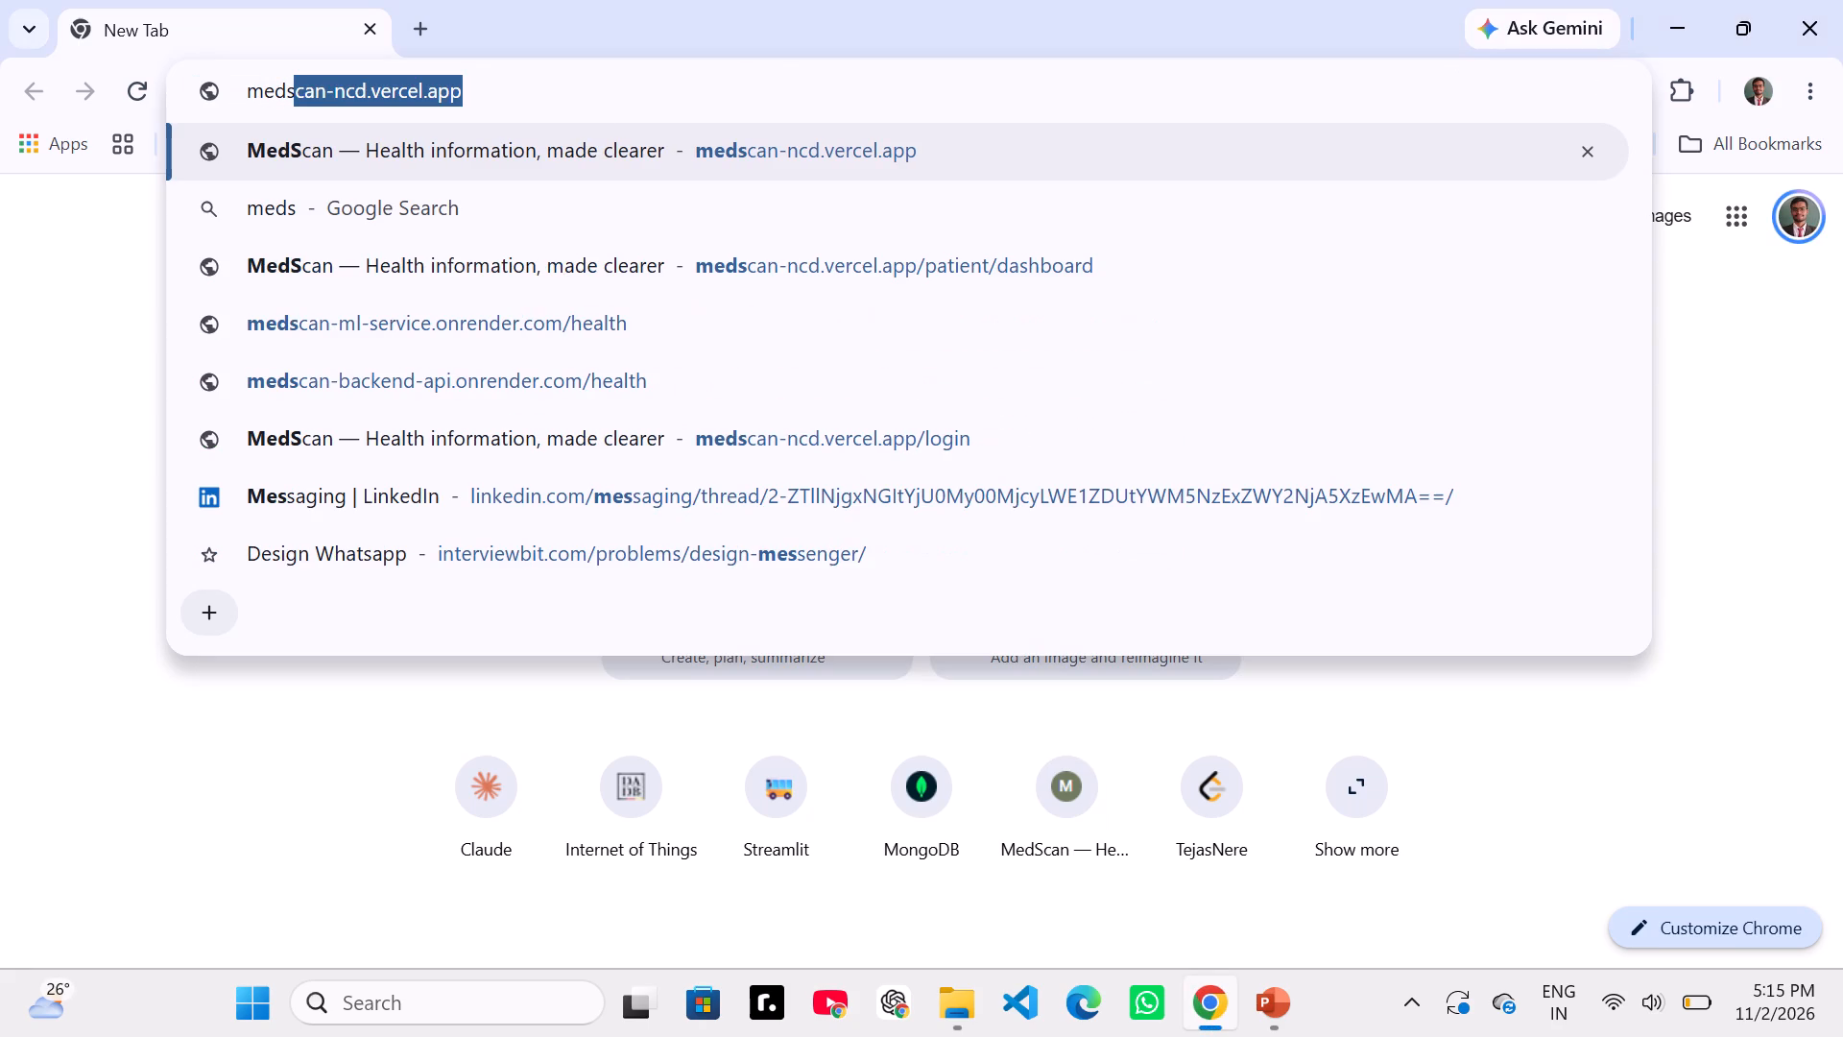
left_click(525, 146)
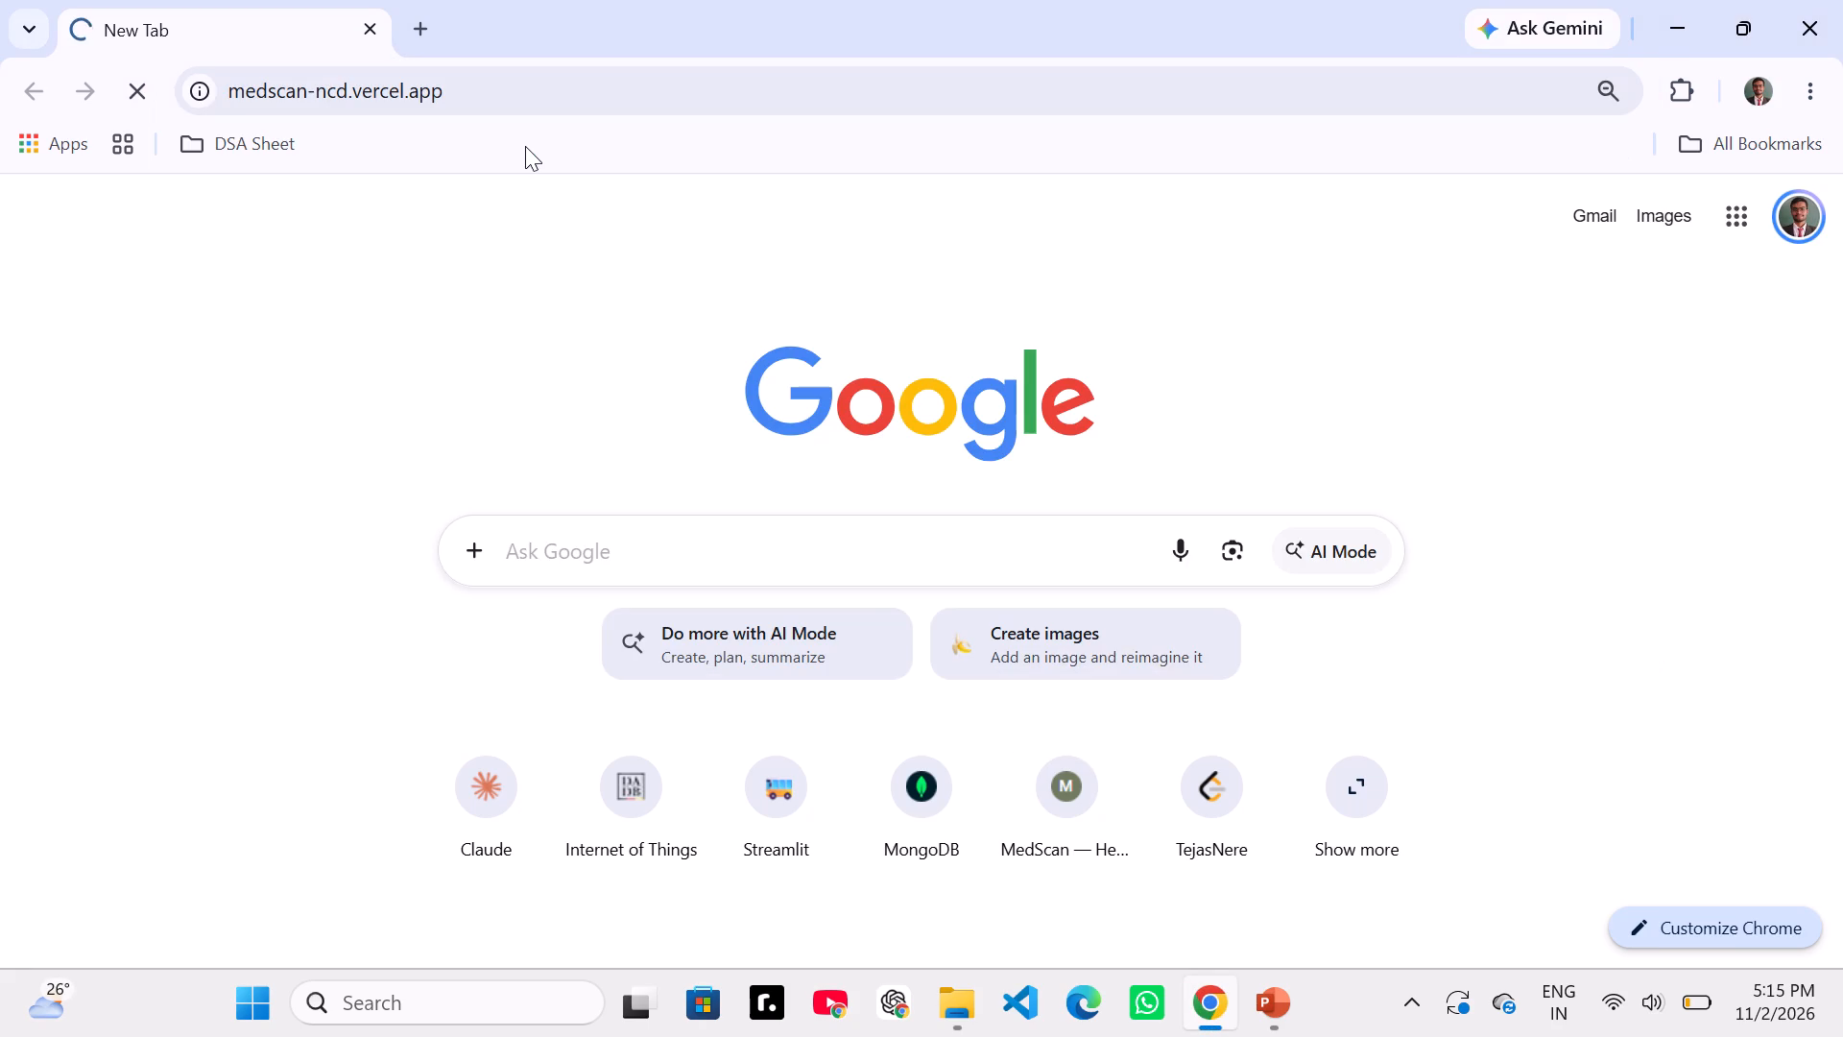
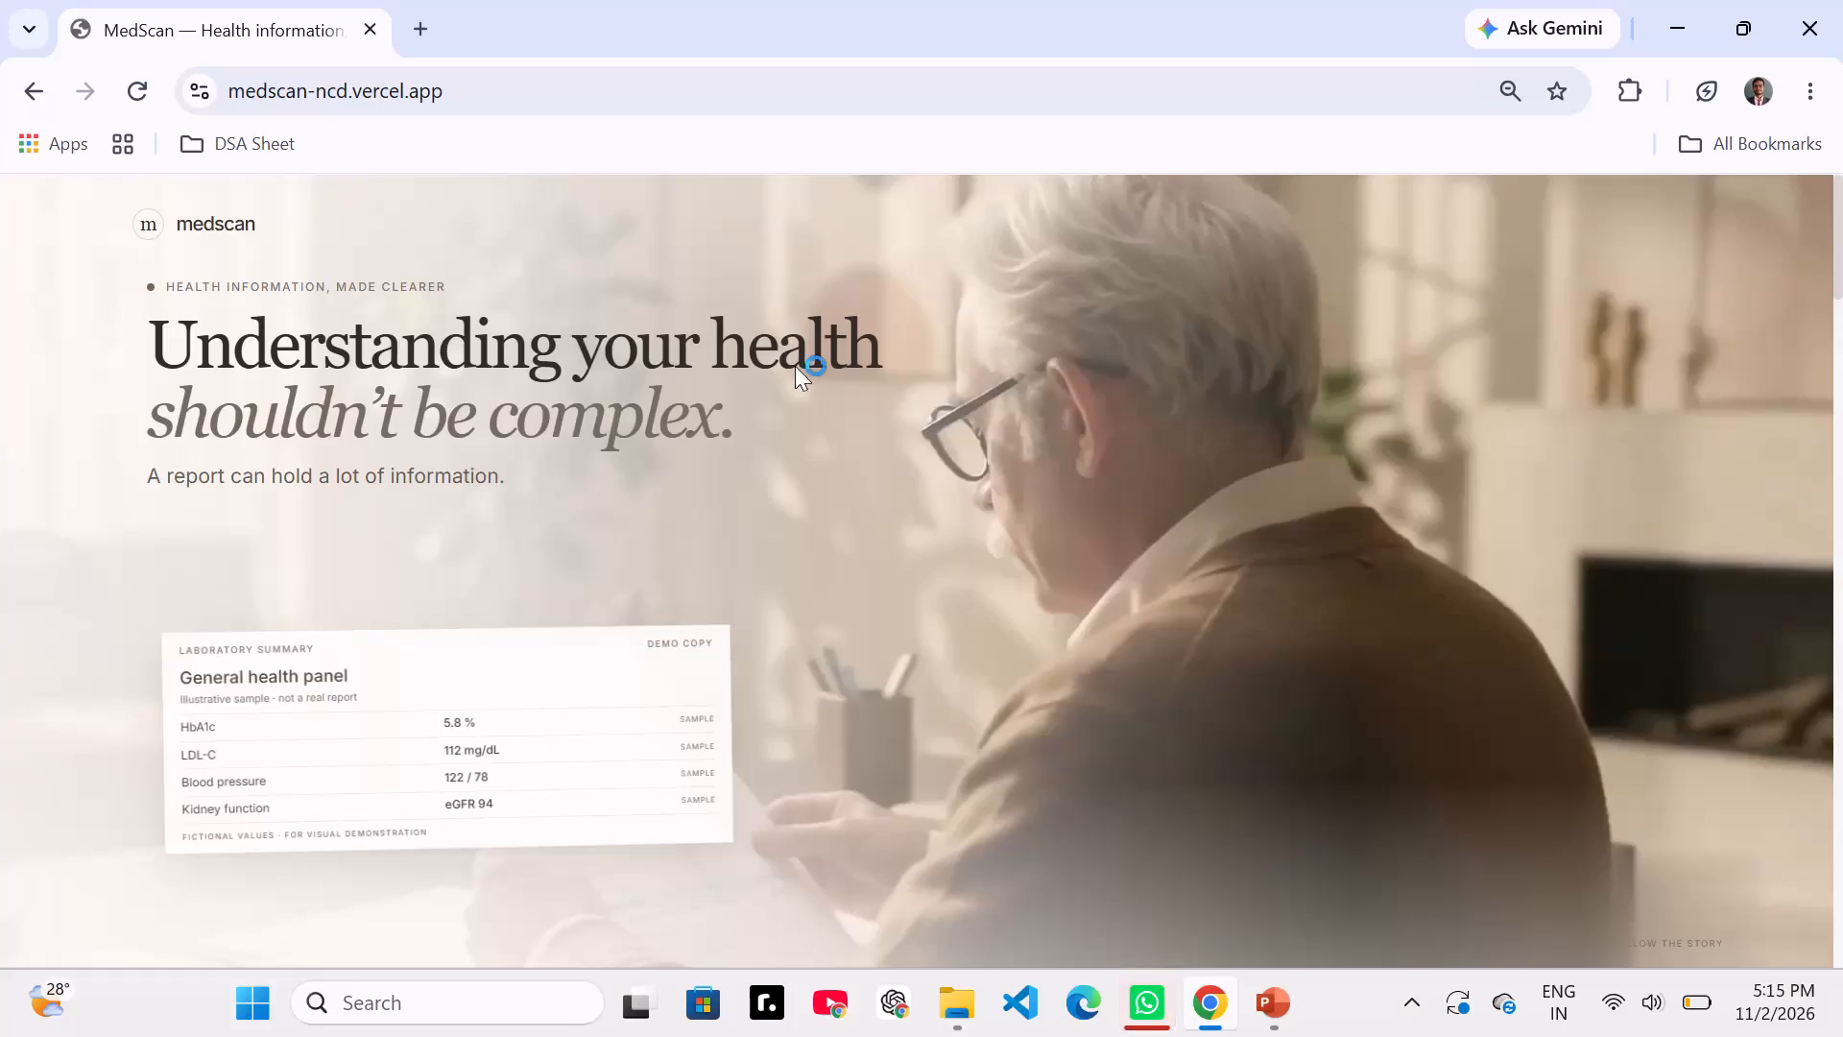
Switch to PowerPoint, back to the MedScan_NCD_Updated_Presentation file.
left_click(1283, 997)
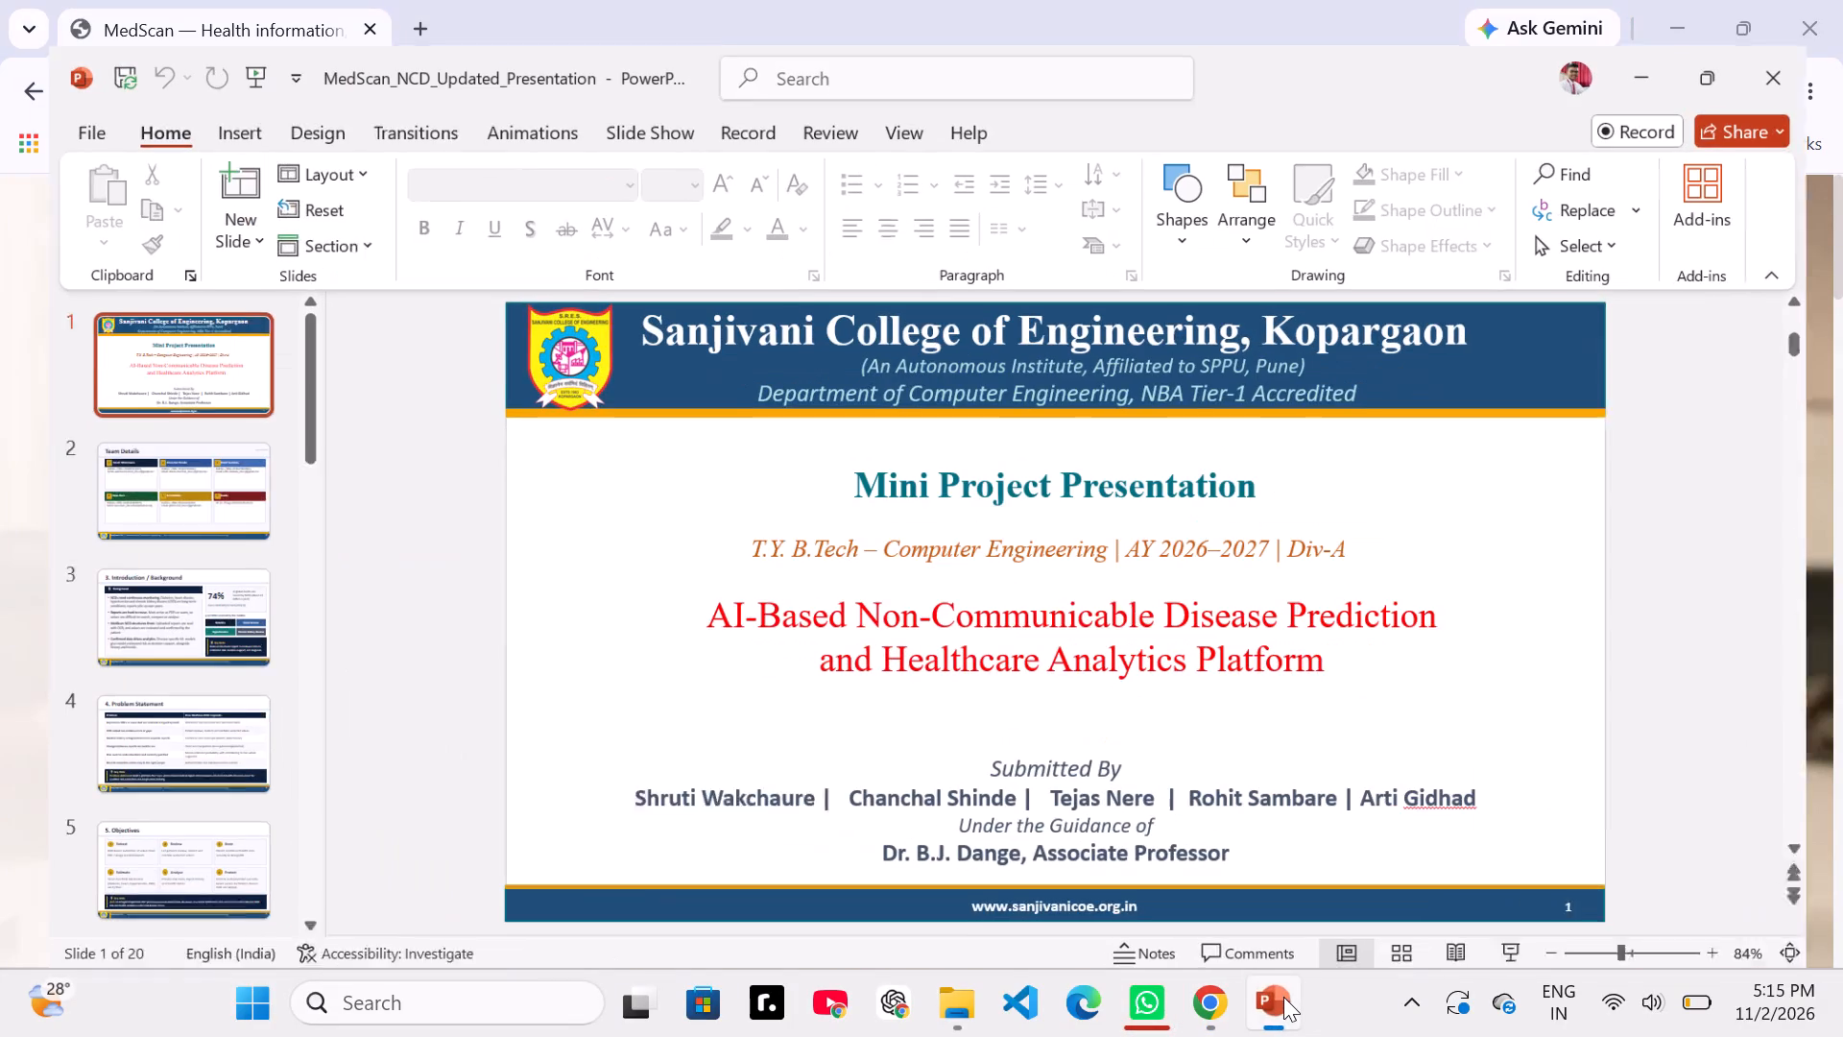
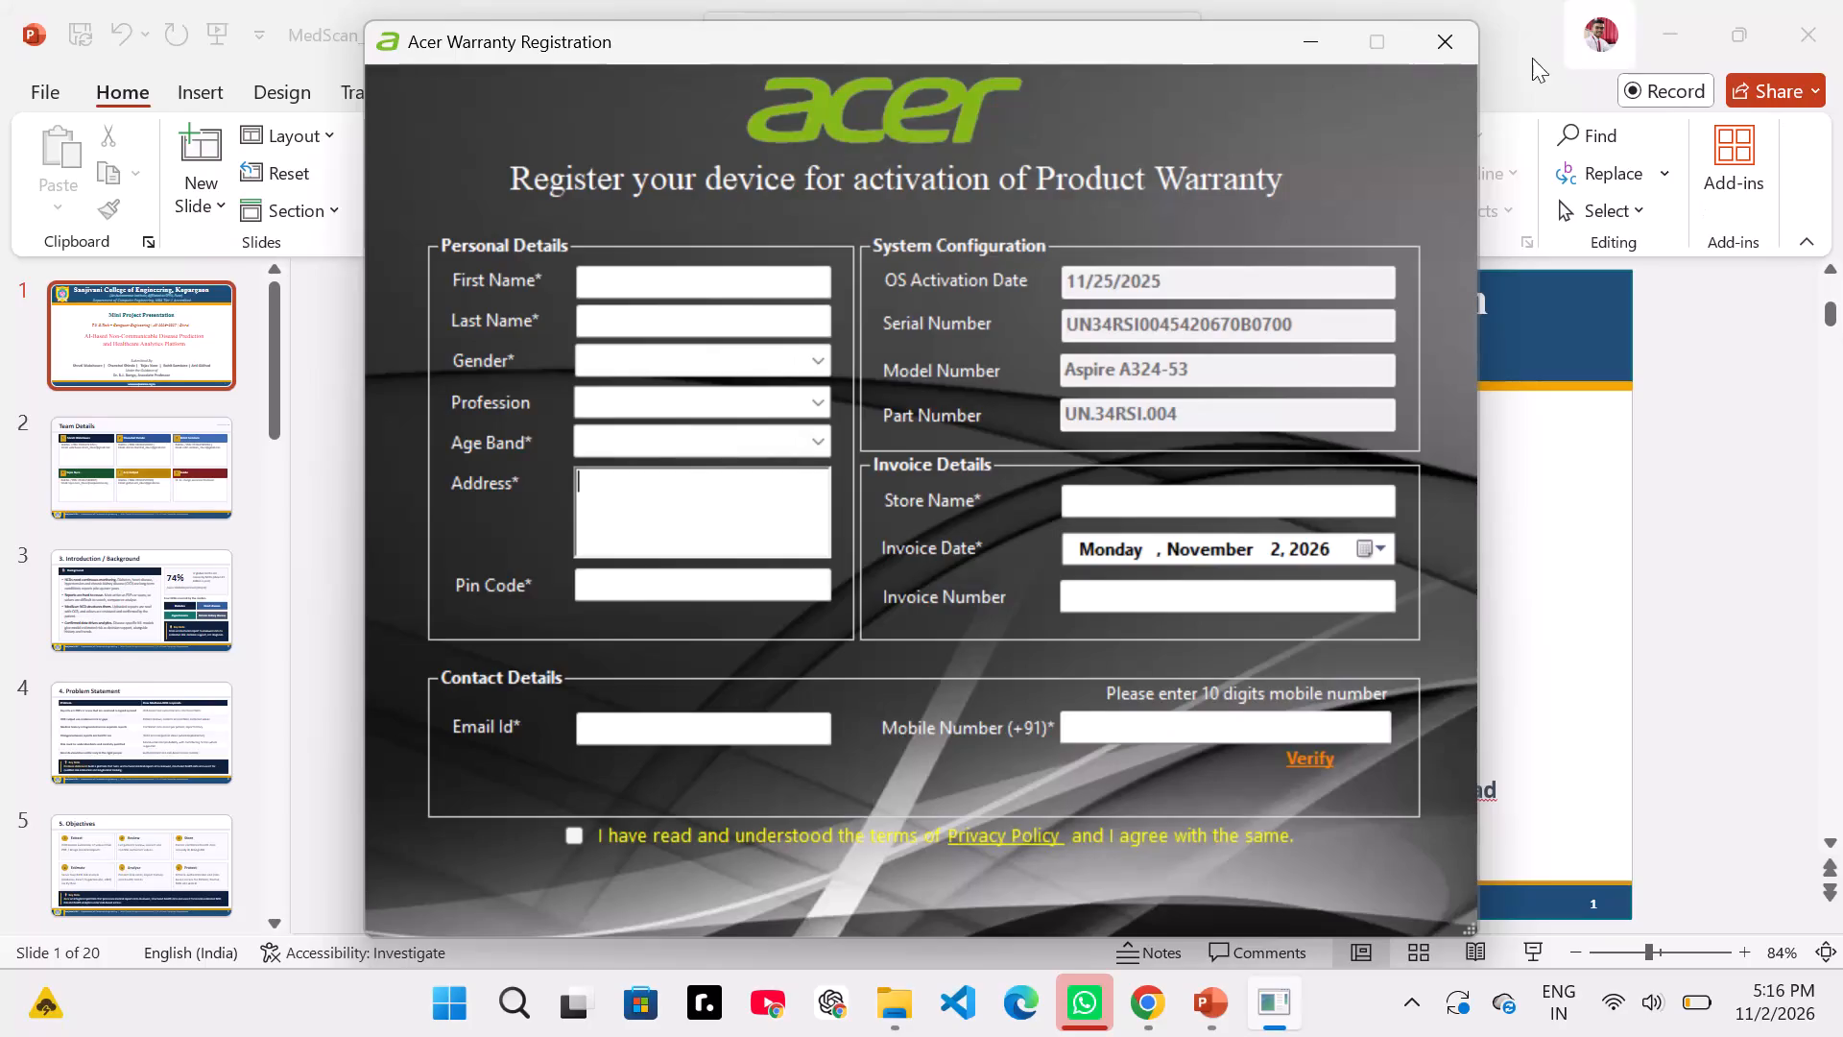
Close the Acer Warranty Registration window covering the presentation.
left_click(1470, 59)
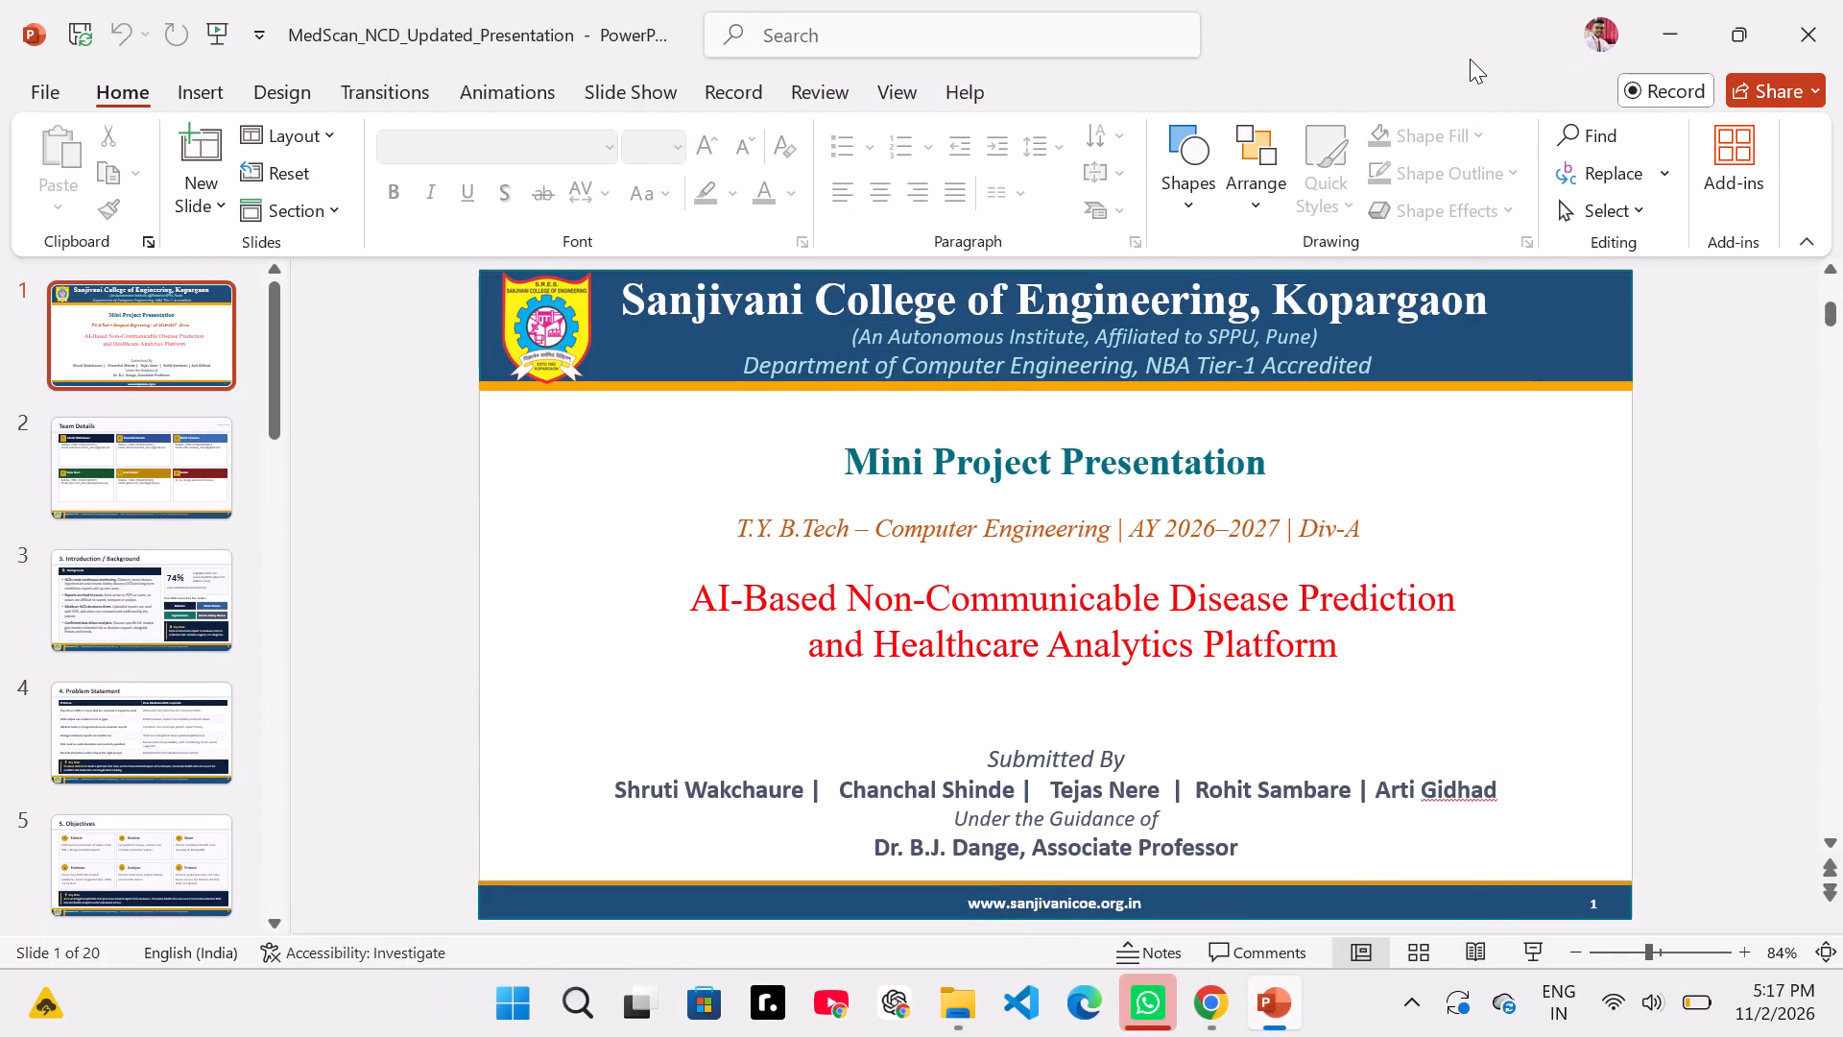
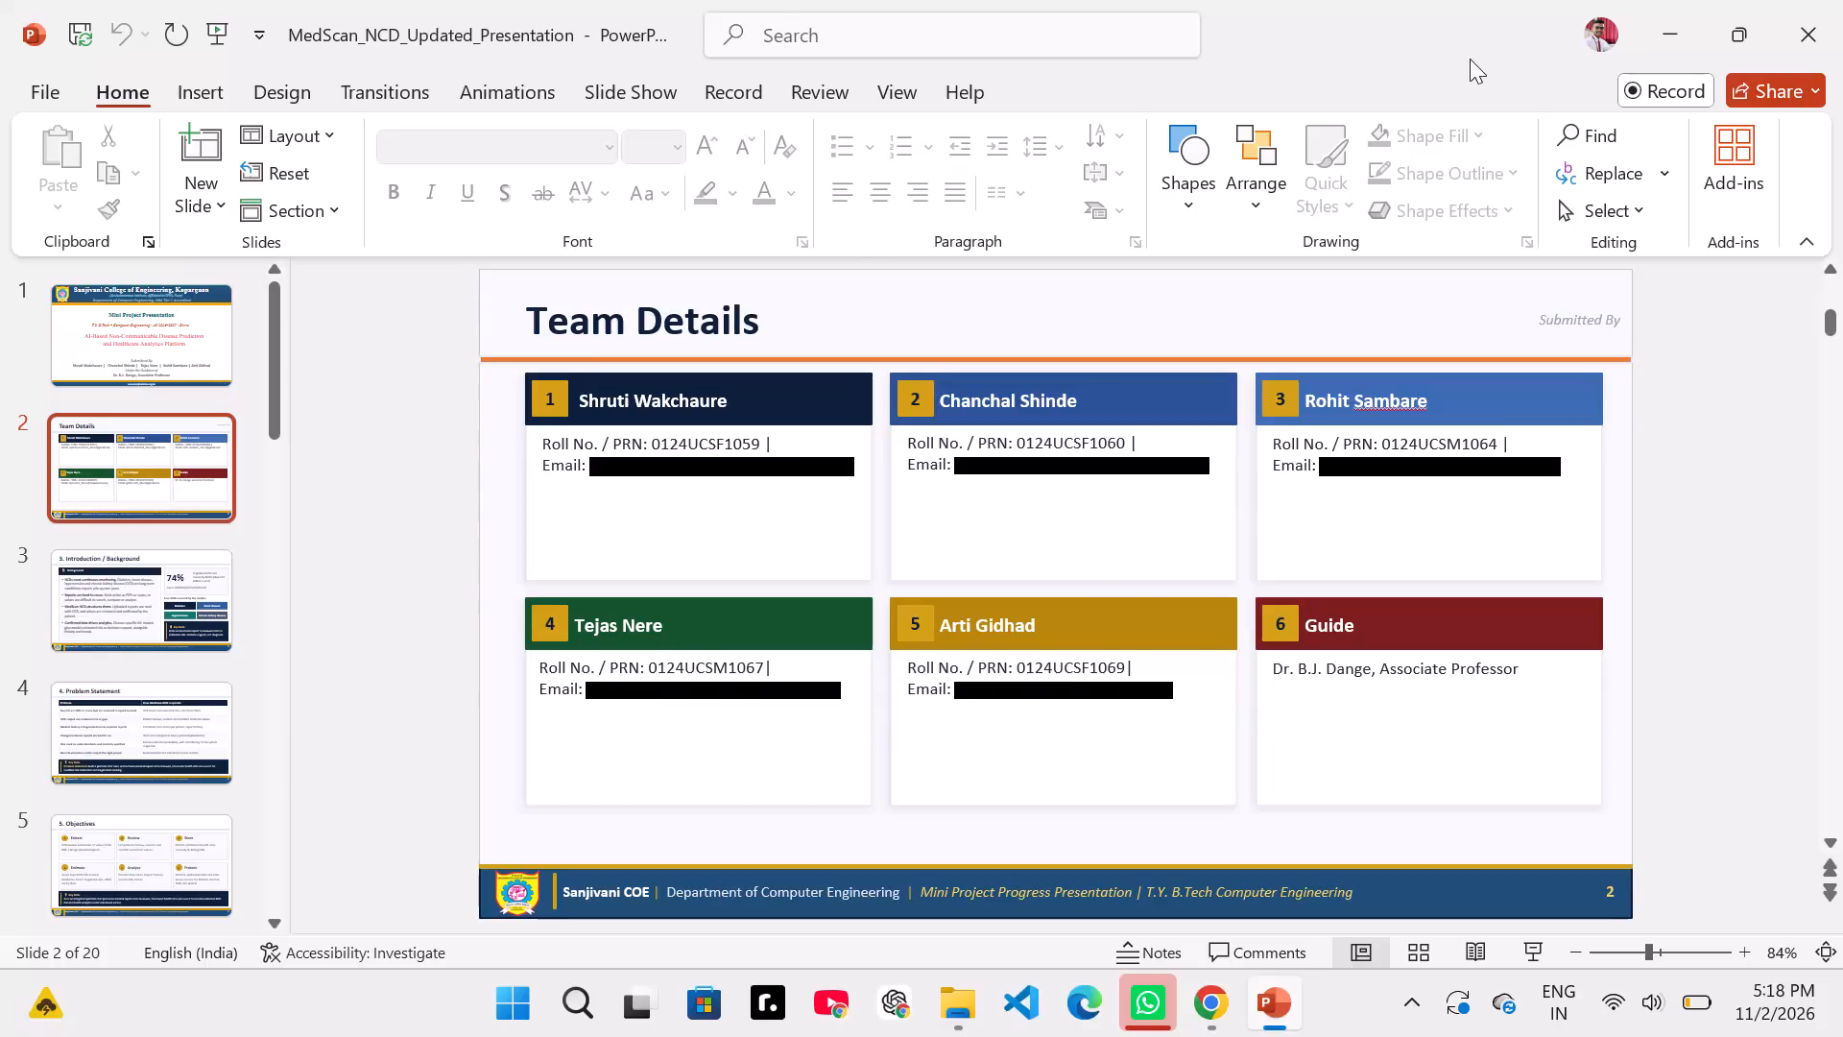
Review the presentation slides one by one, from Introduction / Background on slide 3 through Literature Survey on slide 7.
key("Down")
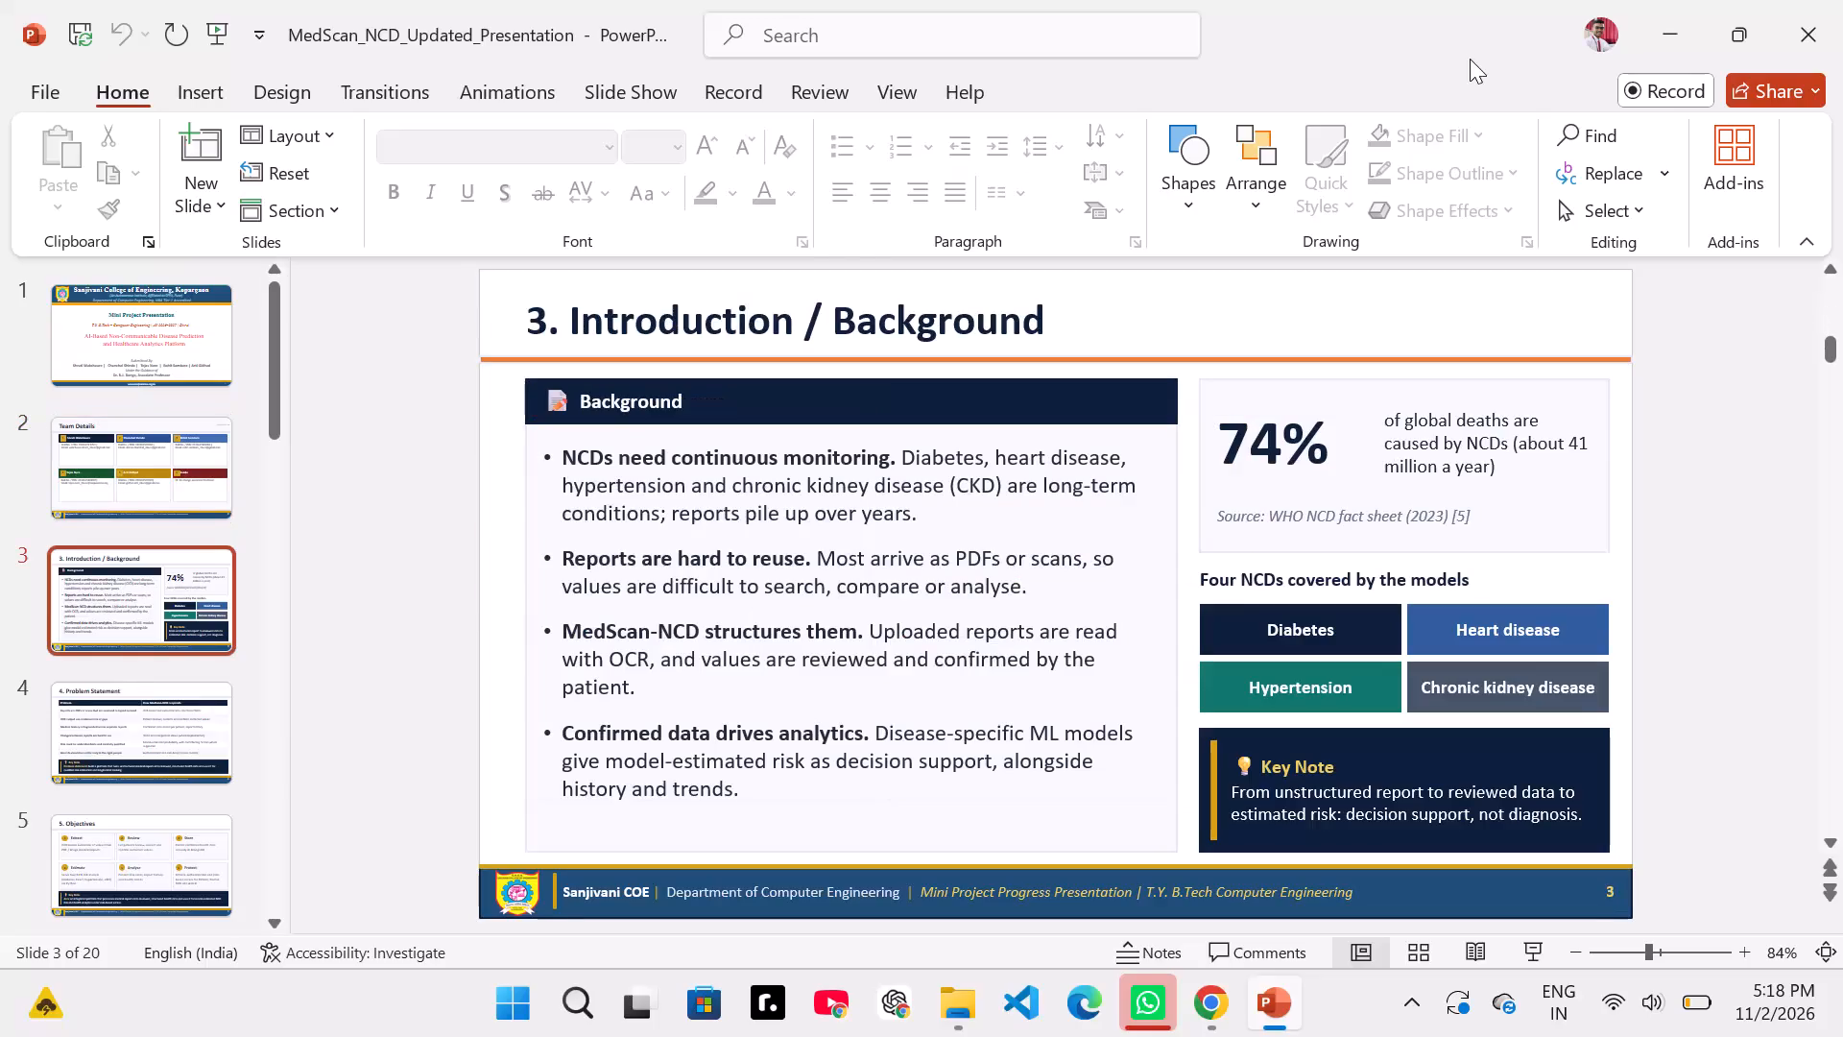
key("Down")
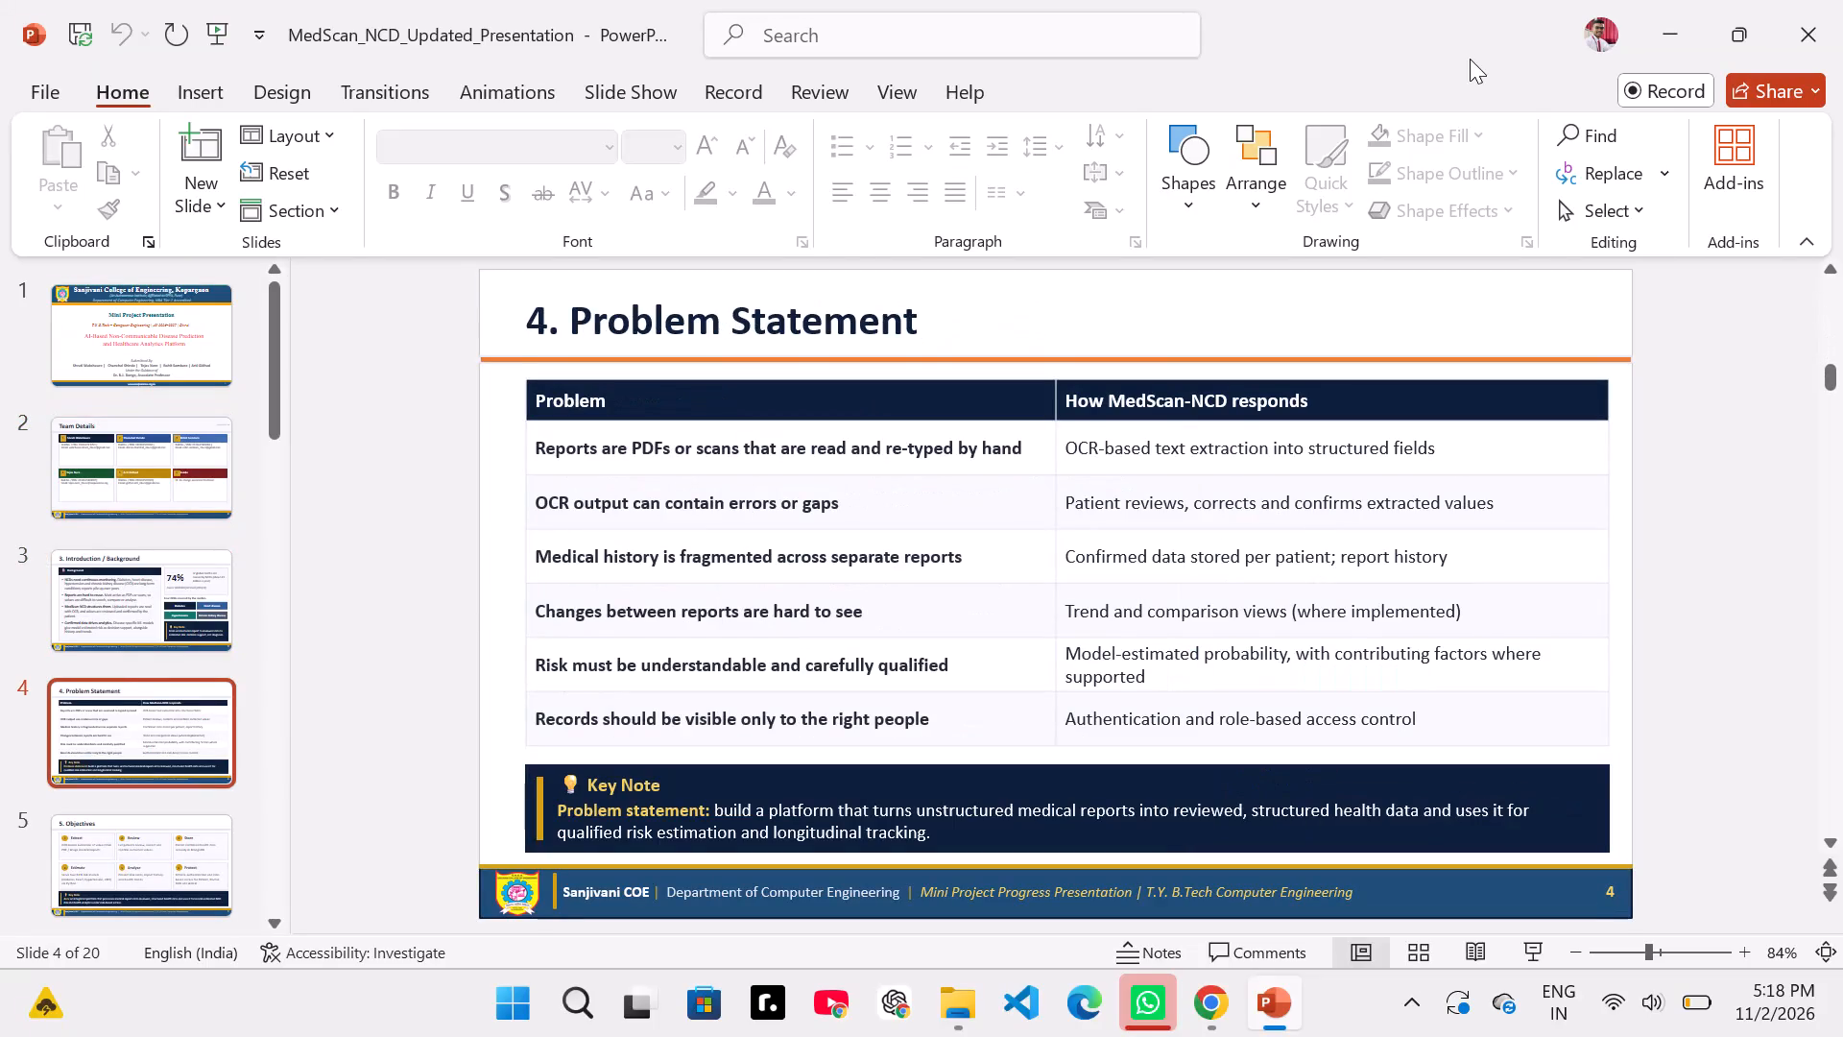
key("Down")
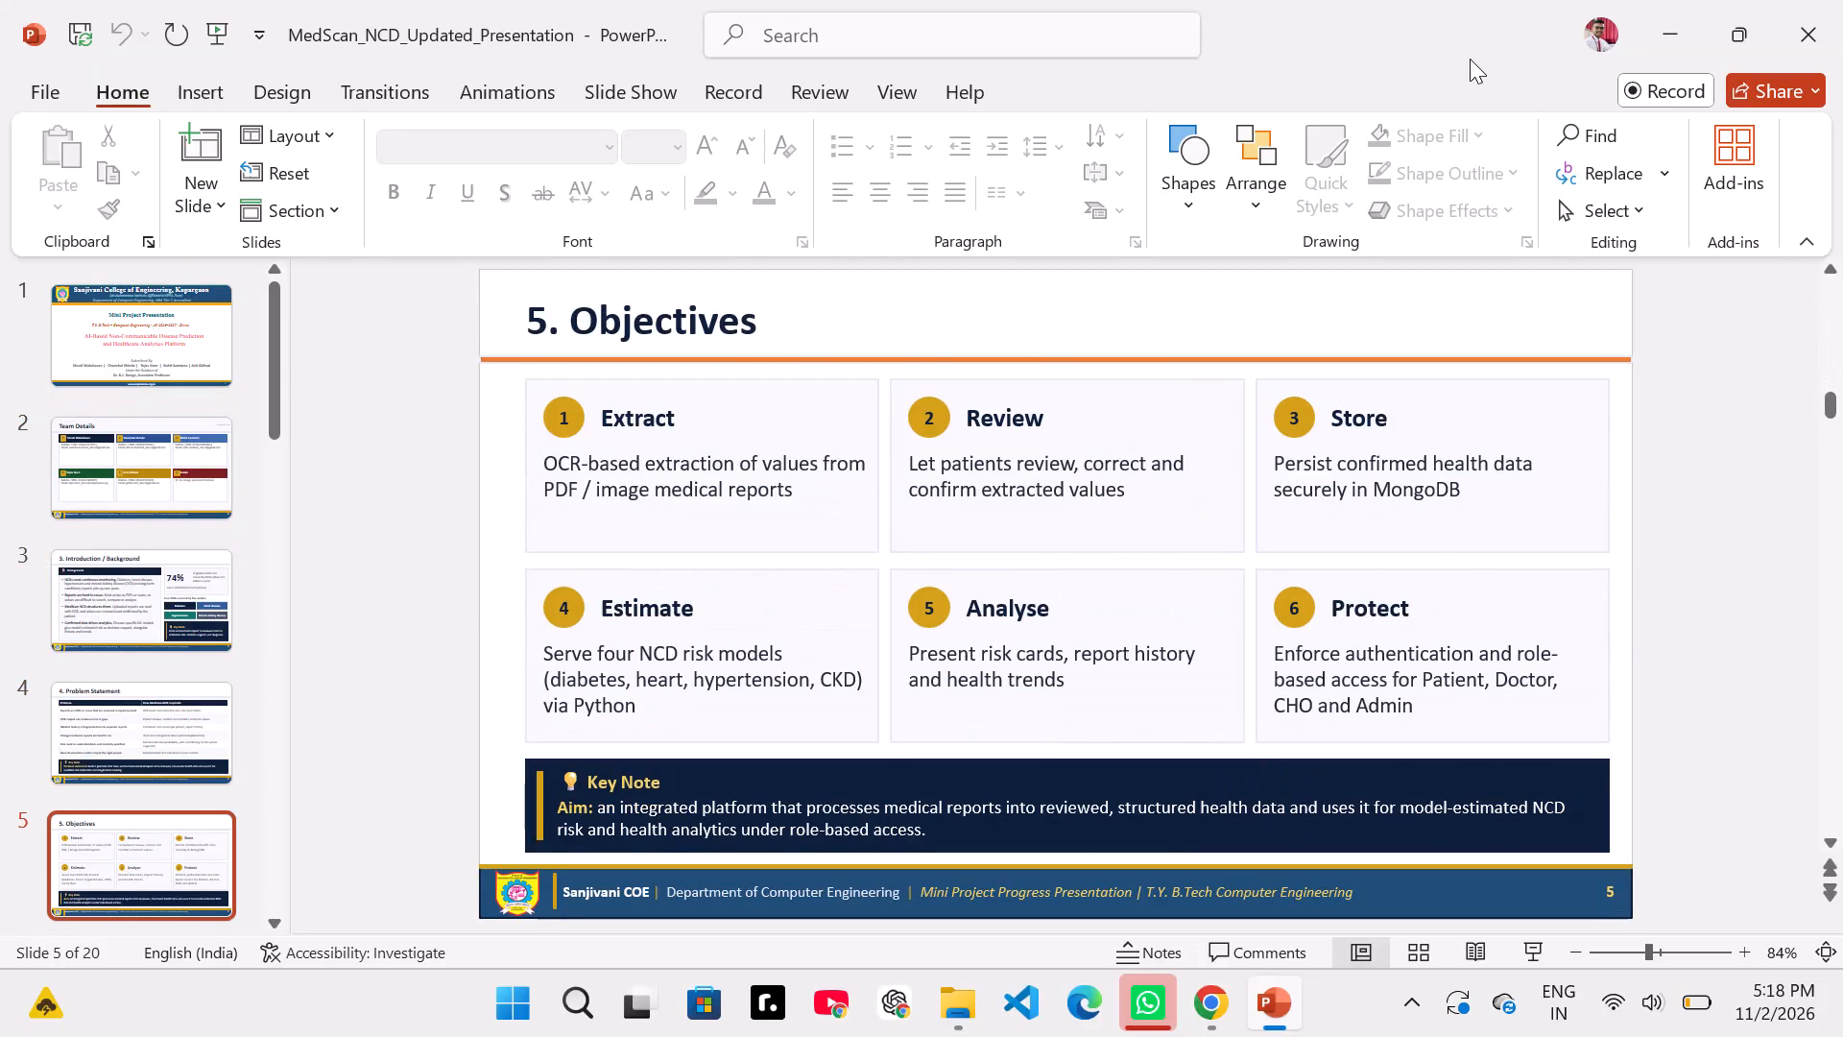
key("Down")
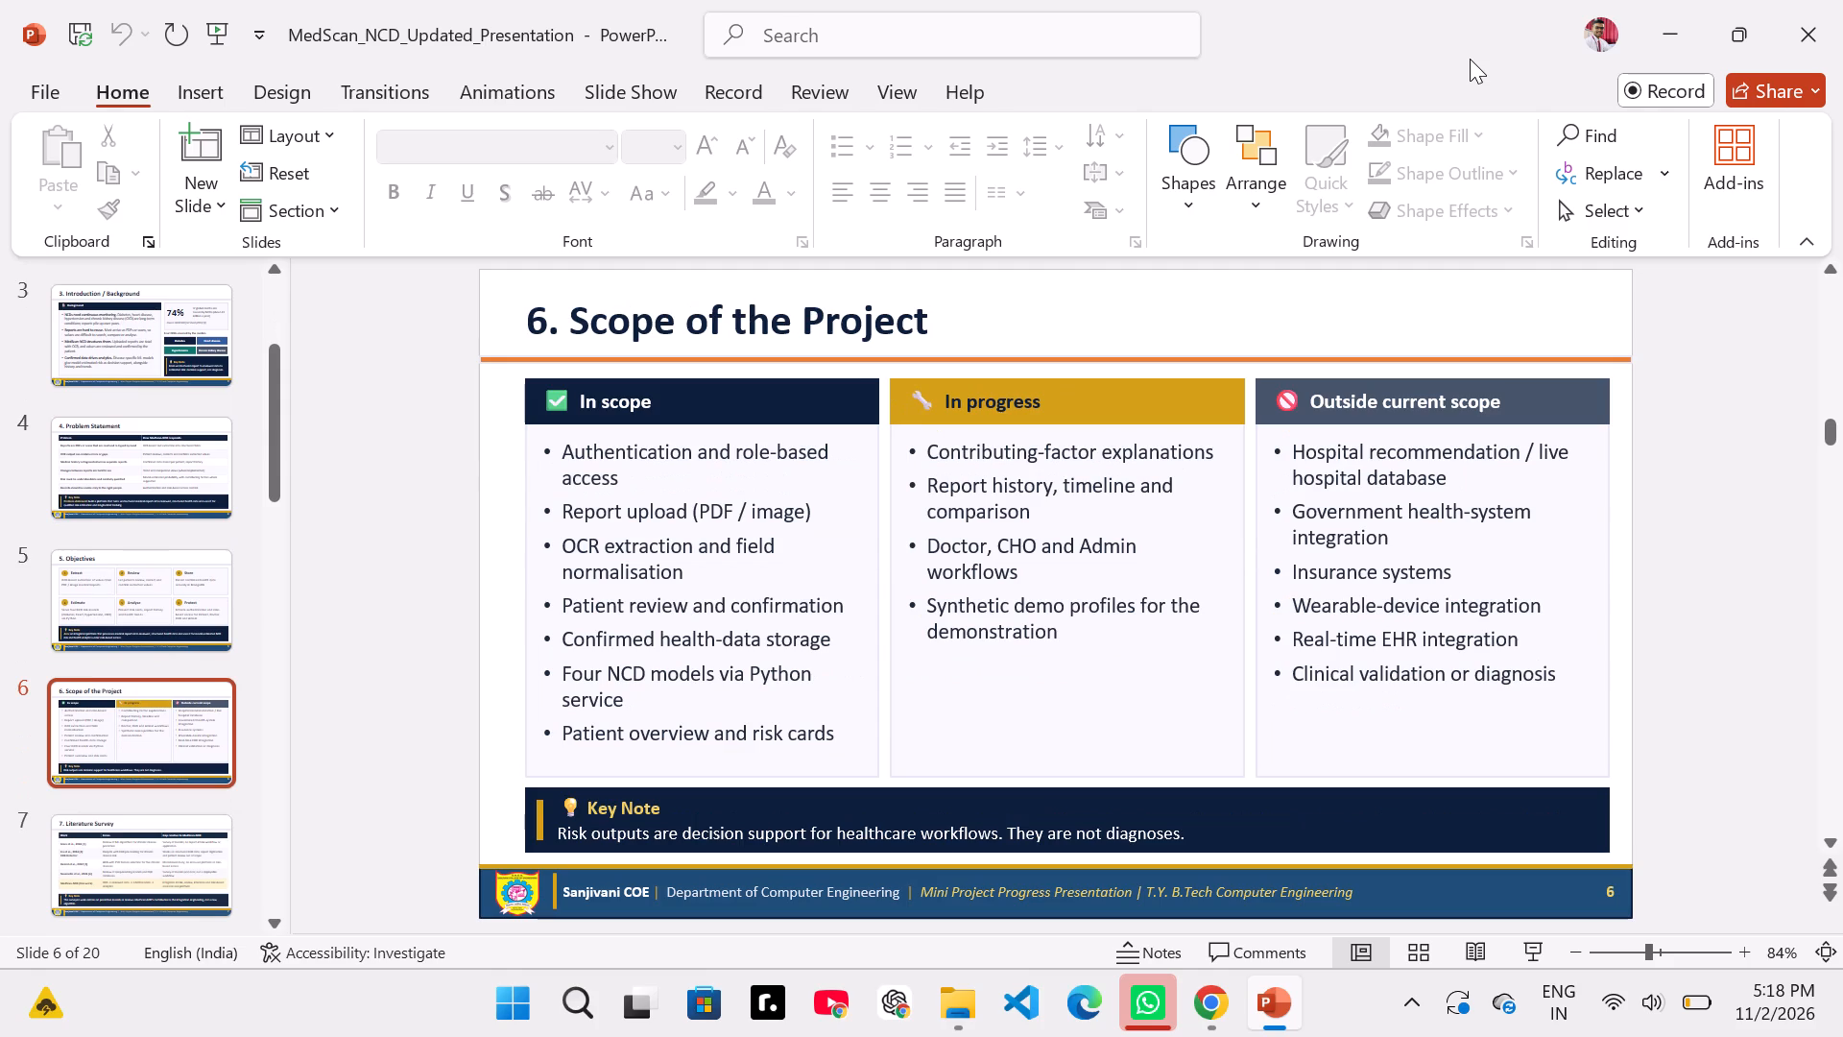
key("Down")
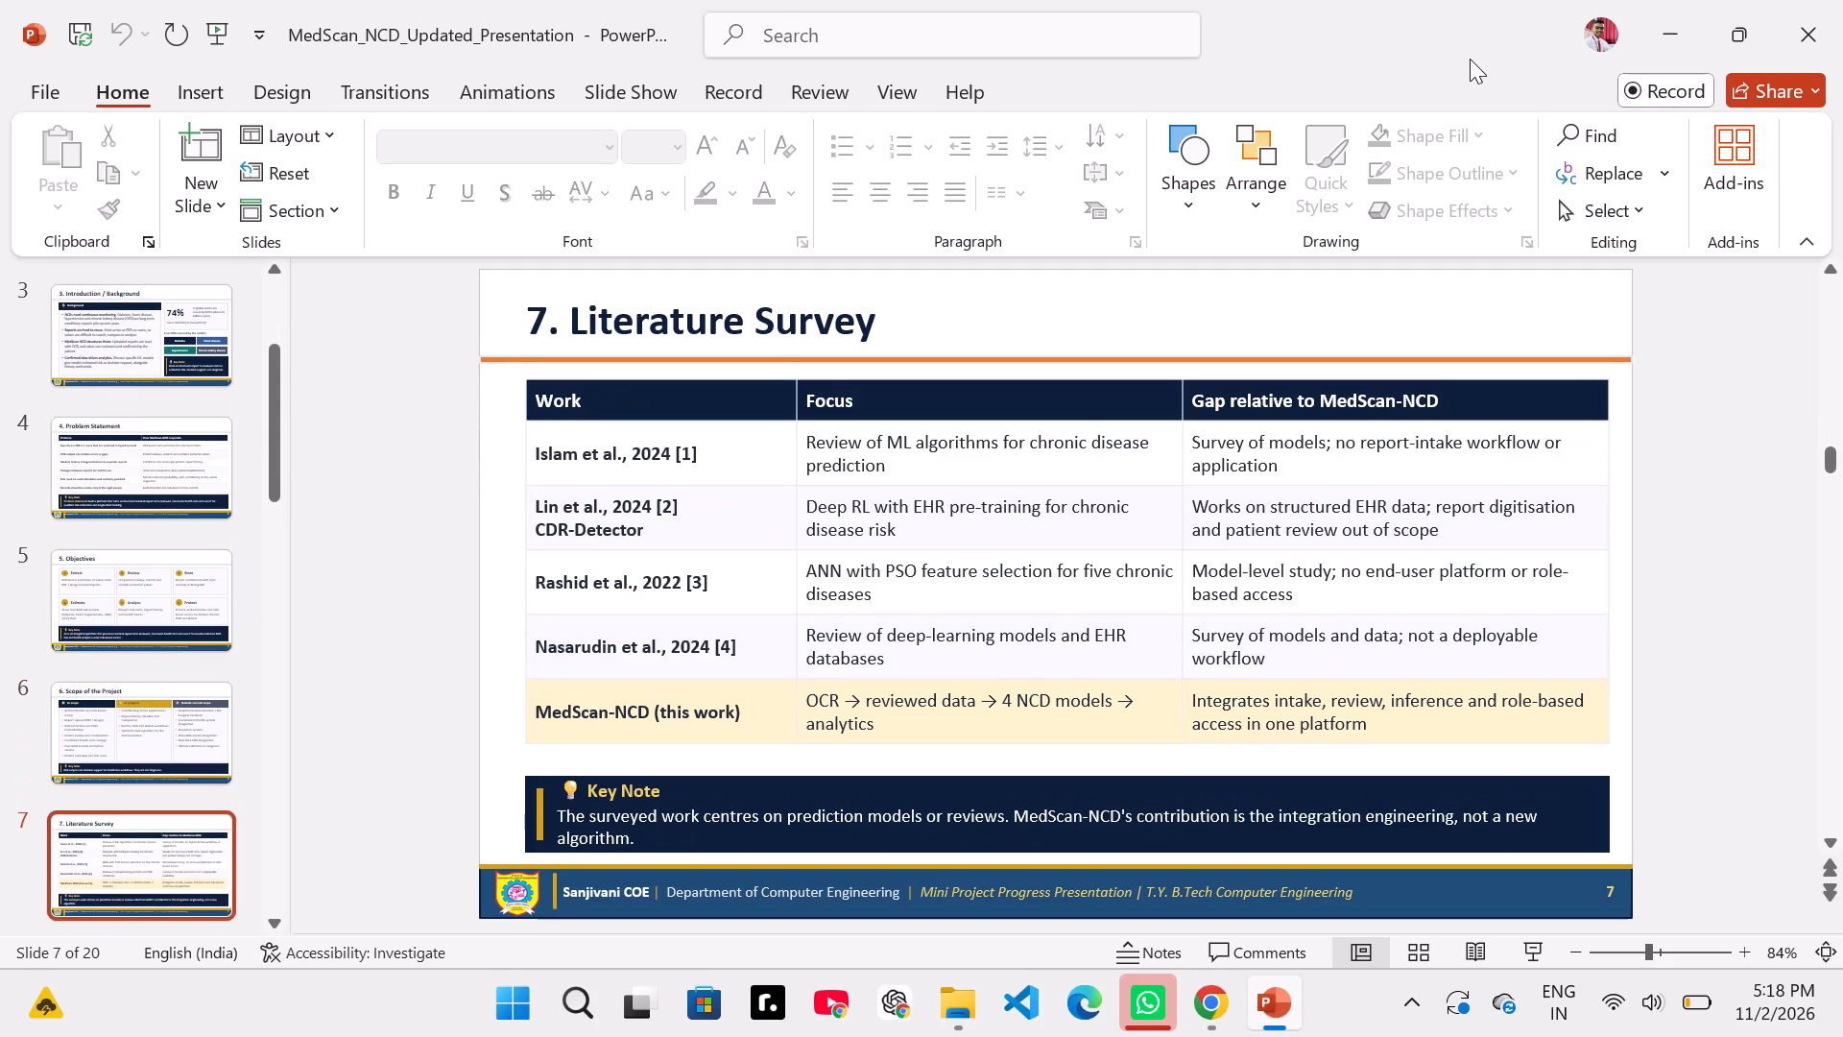
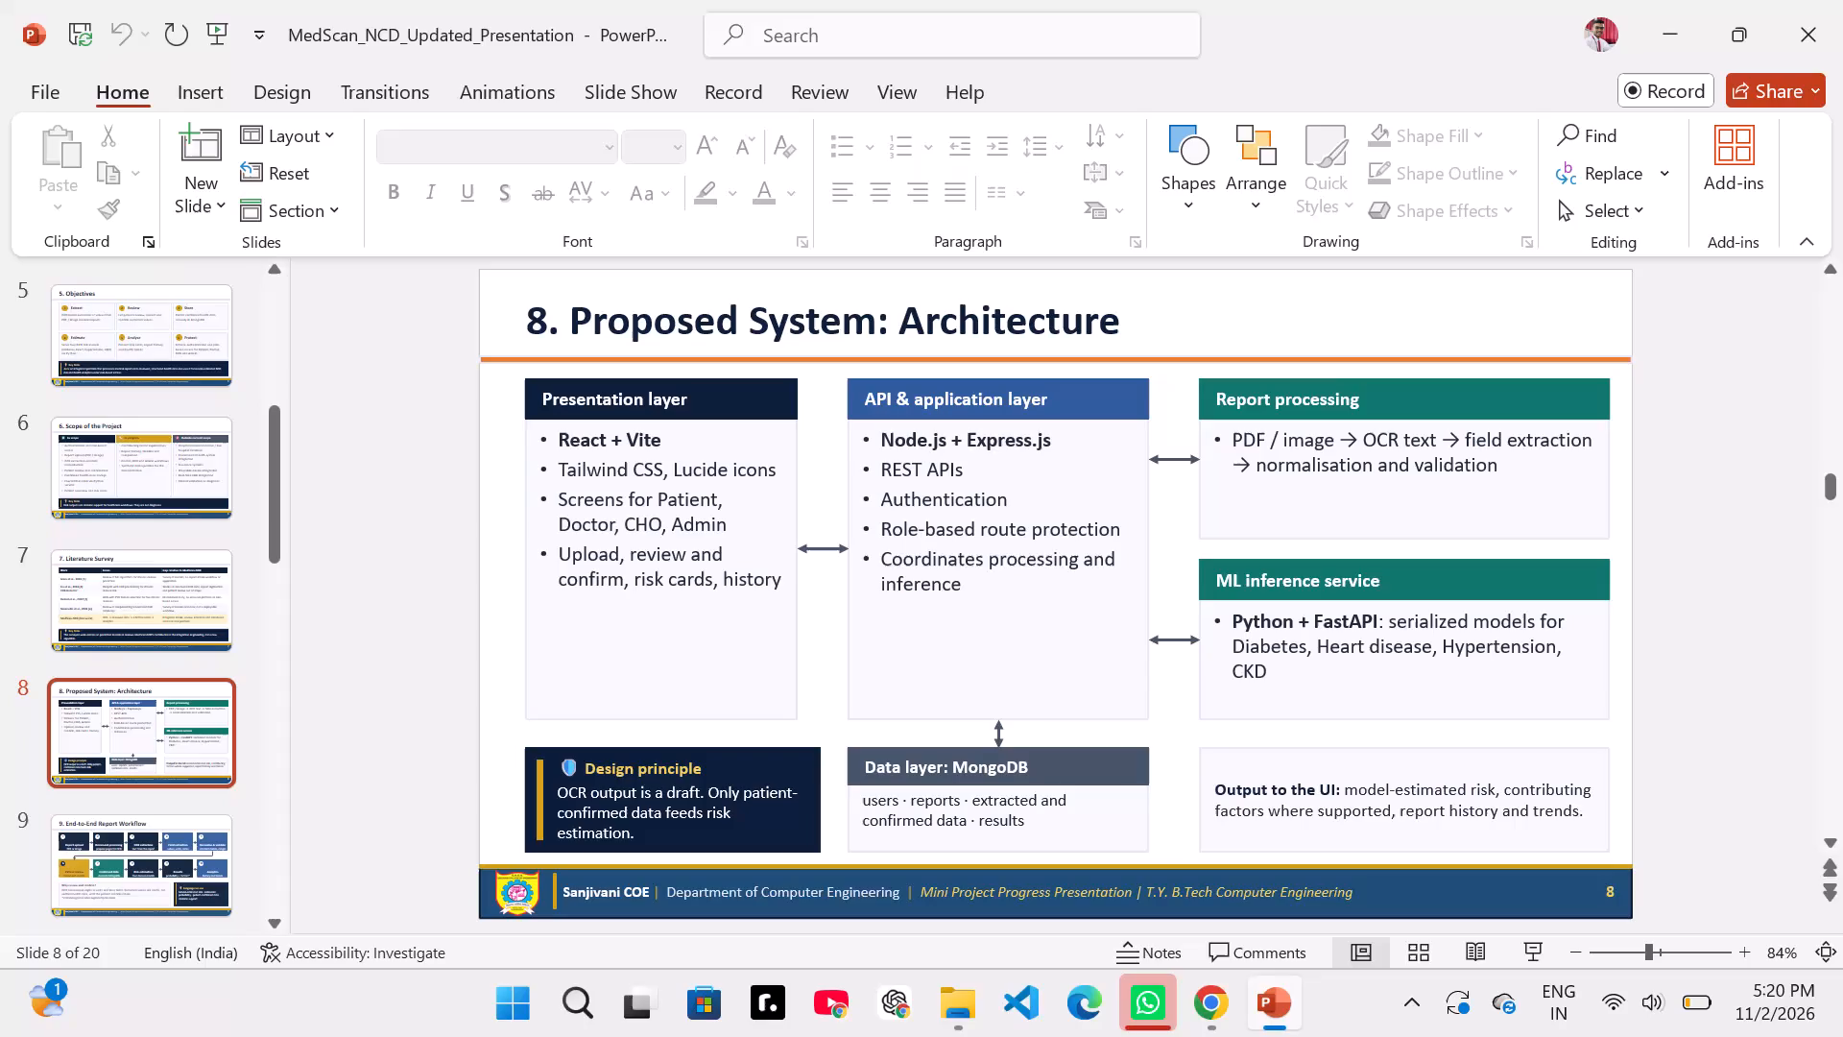
Review the remaining presentation slides one by one, from End-to-End Report Workflow on slide 9 through References on slide 19.
key("Down")
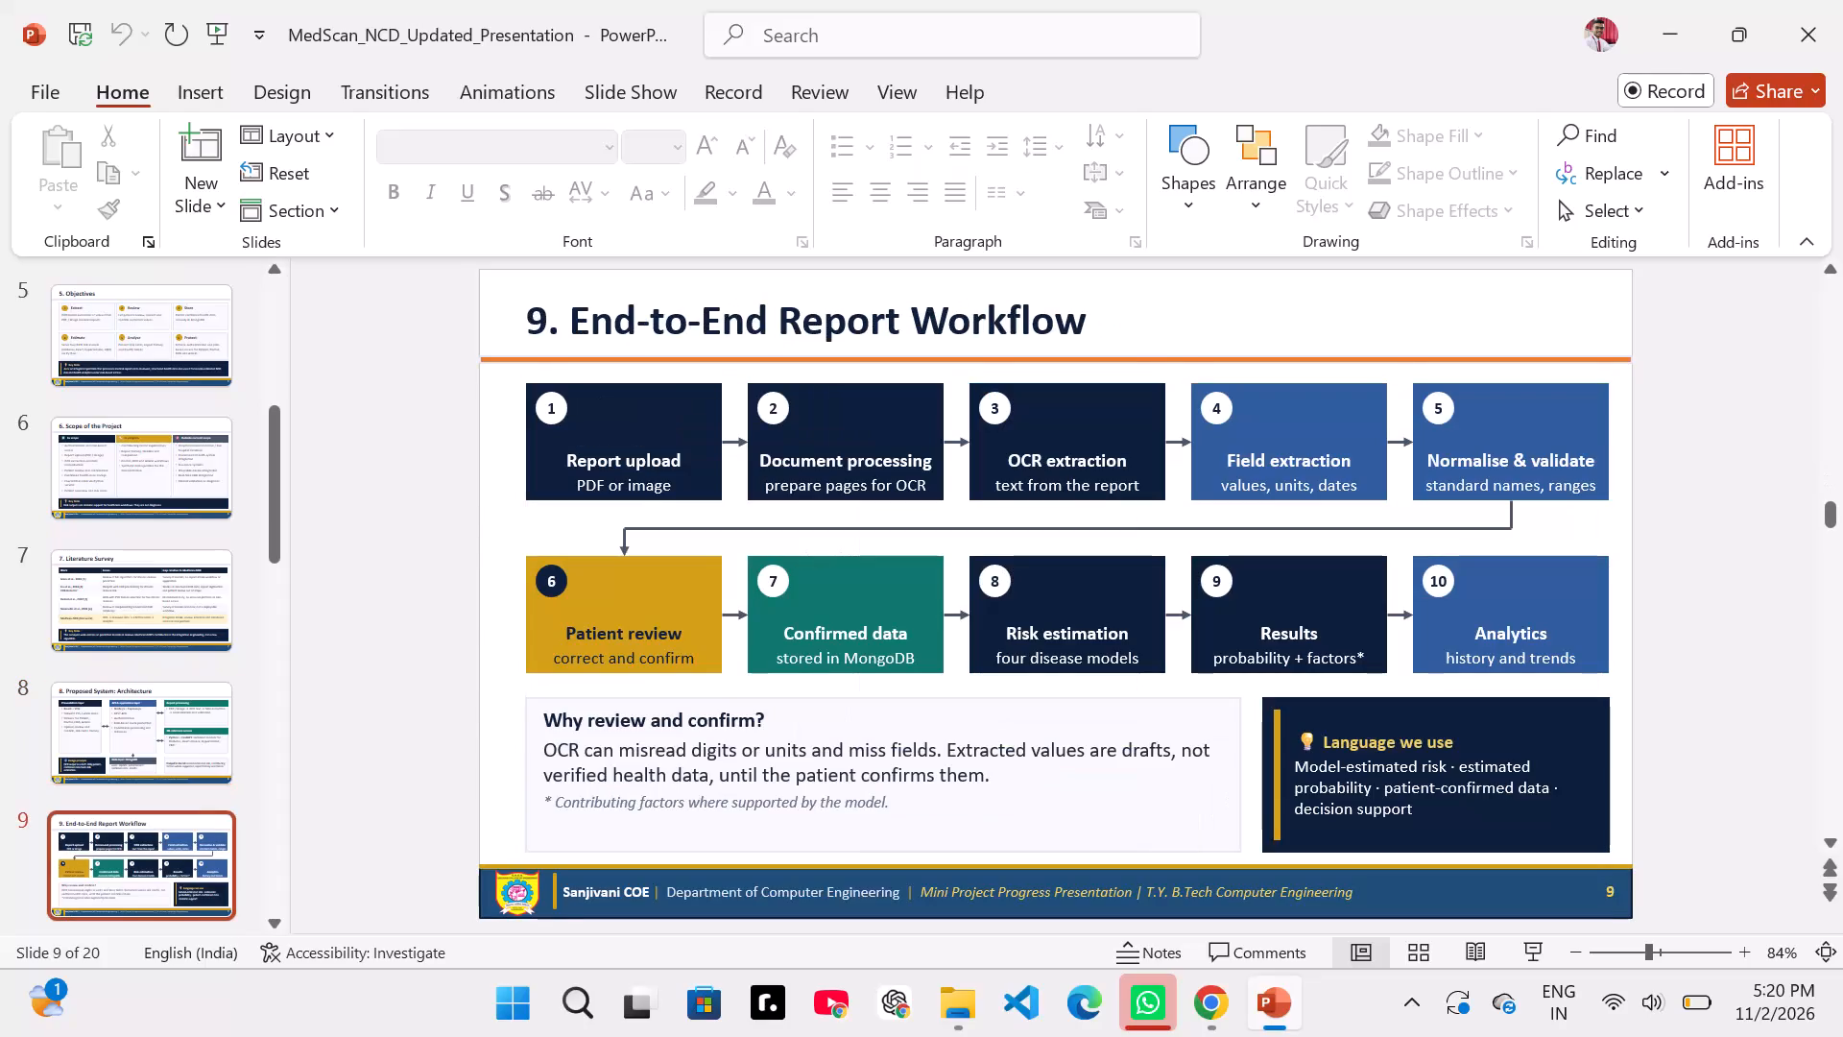
key("Down")
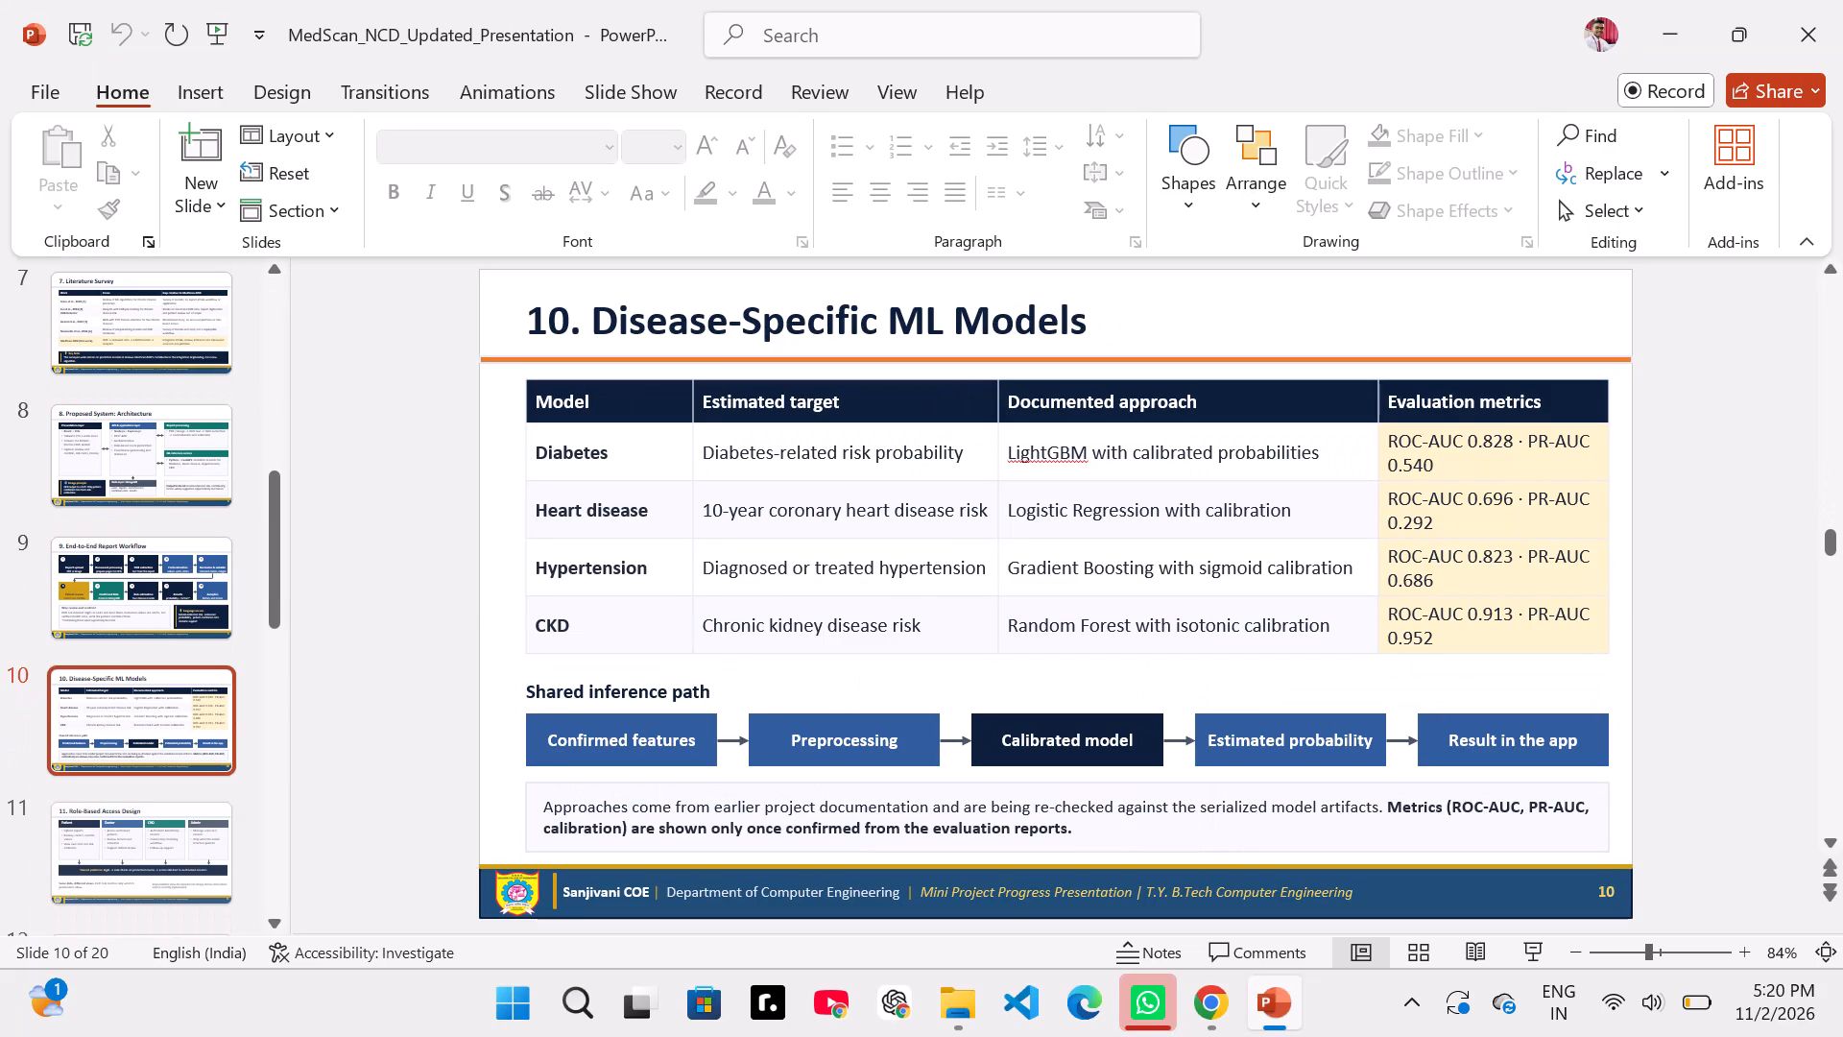
key("Down")
key("Down")
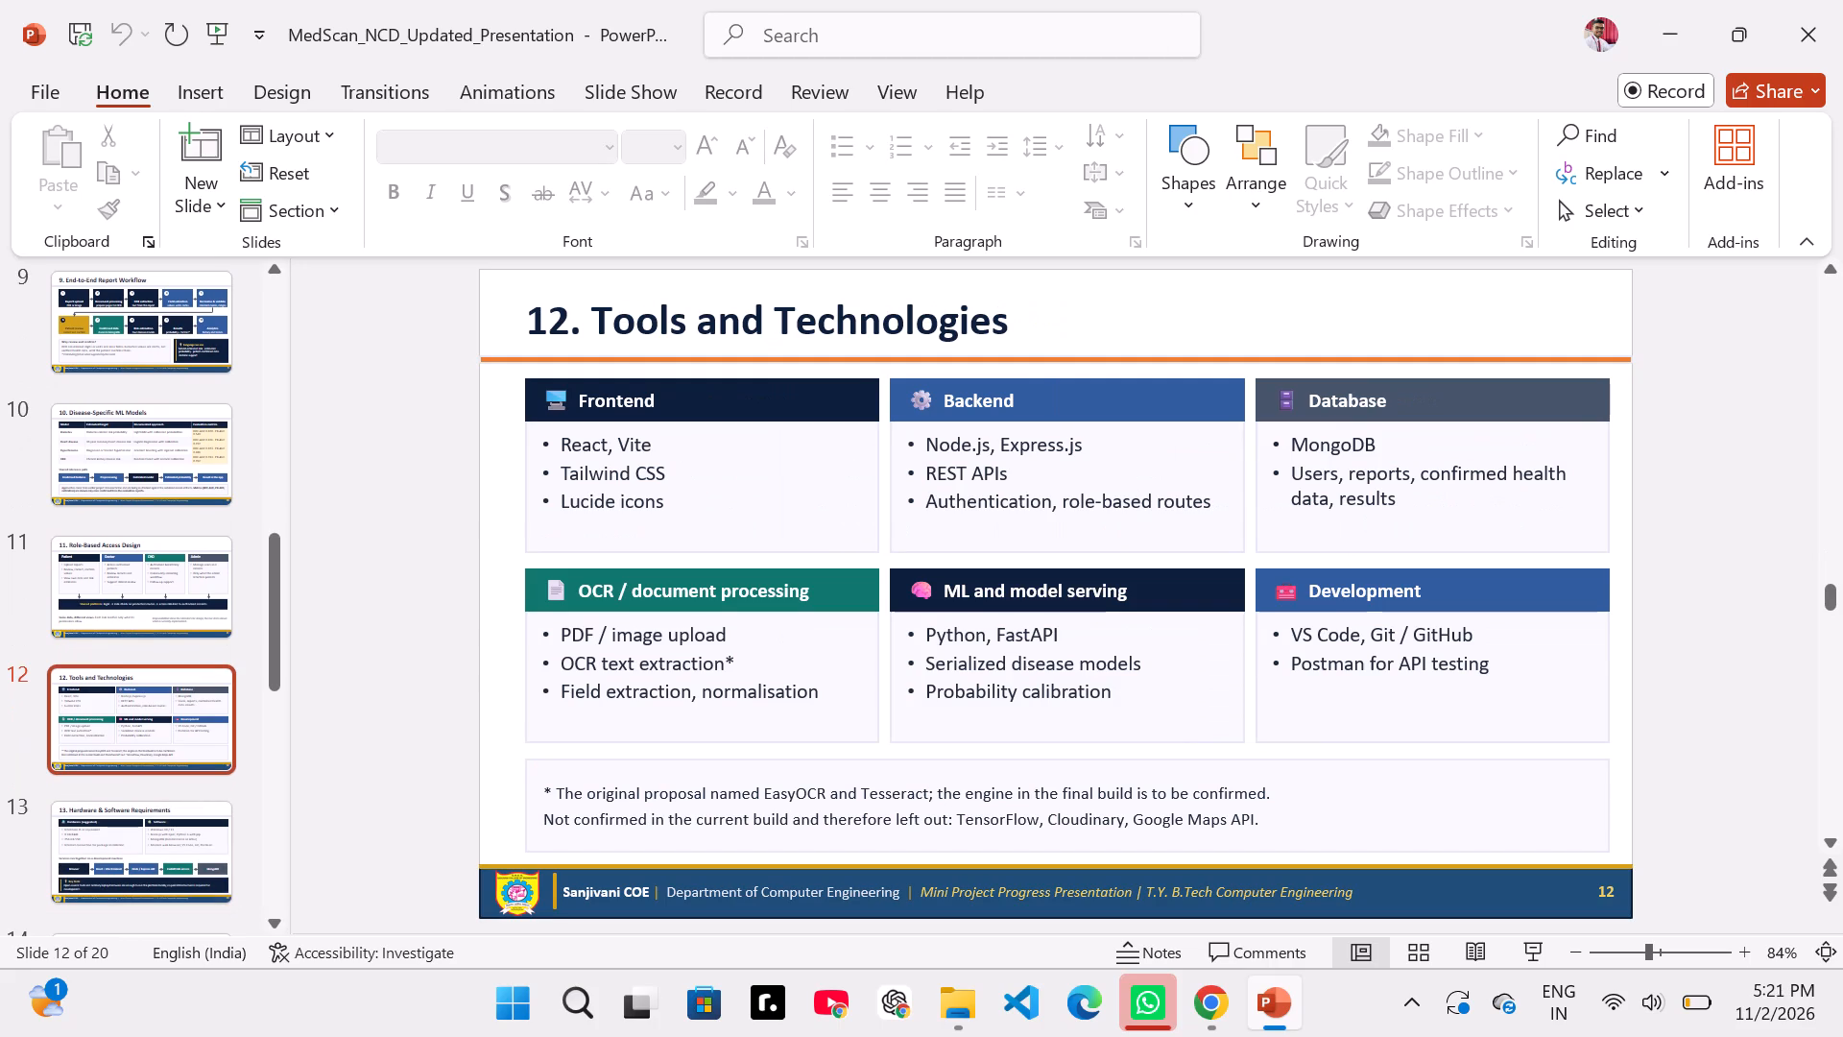
key("Down")
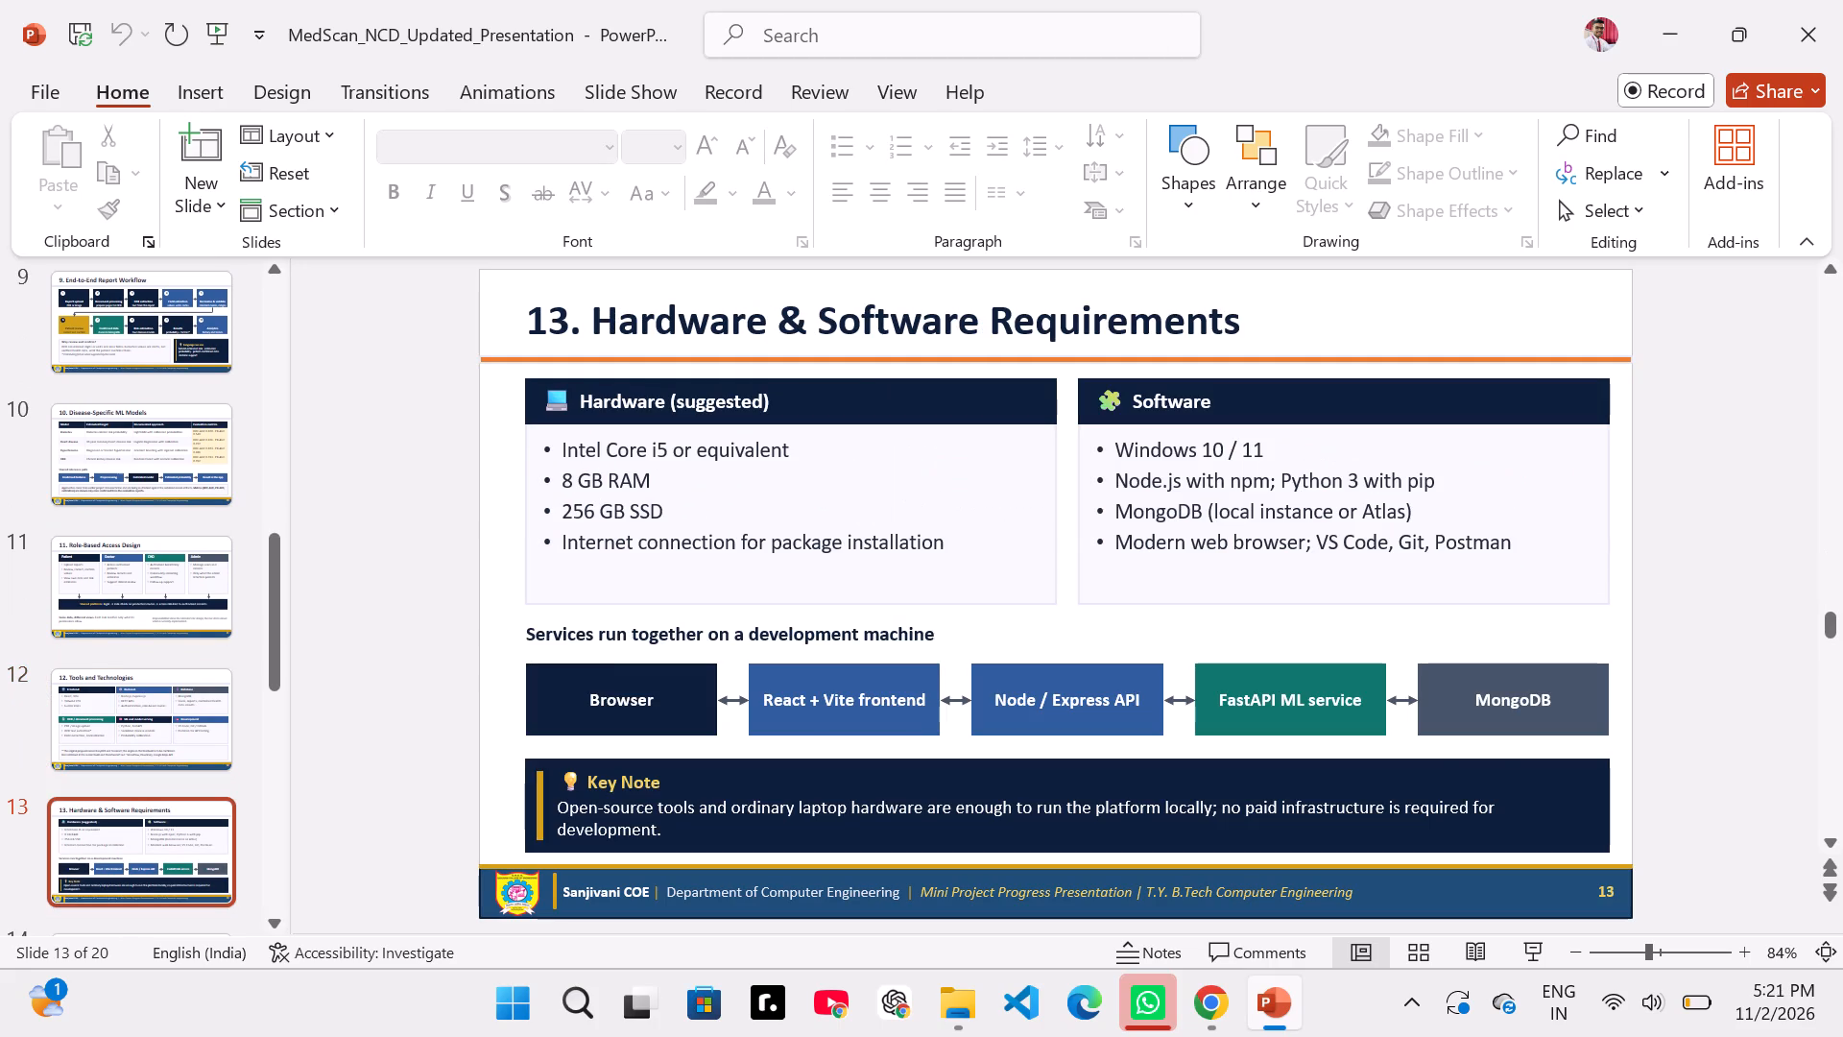
key("Down")
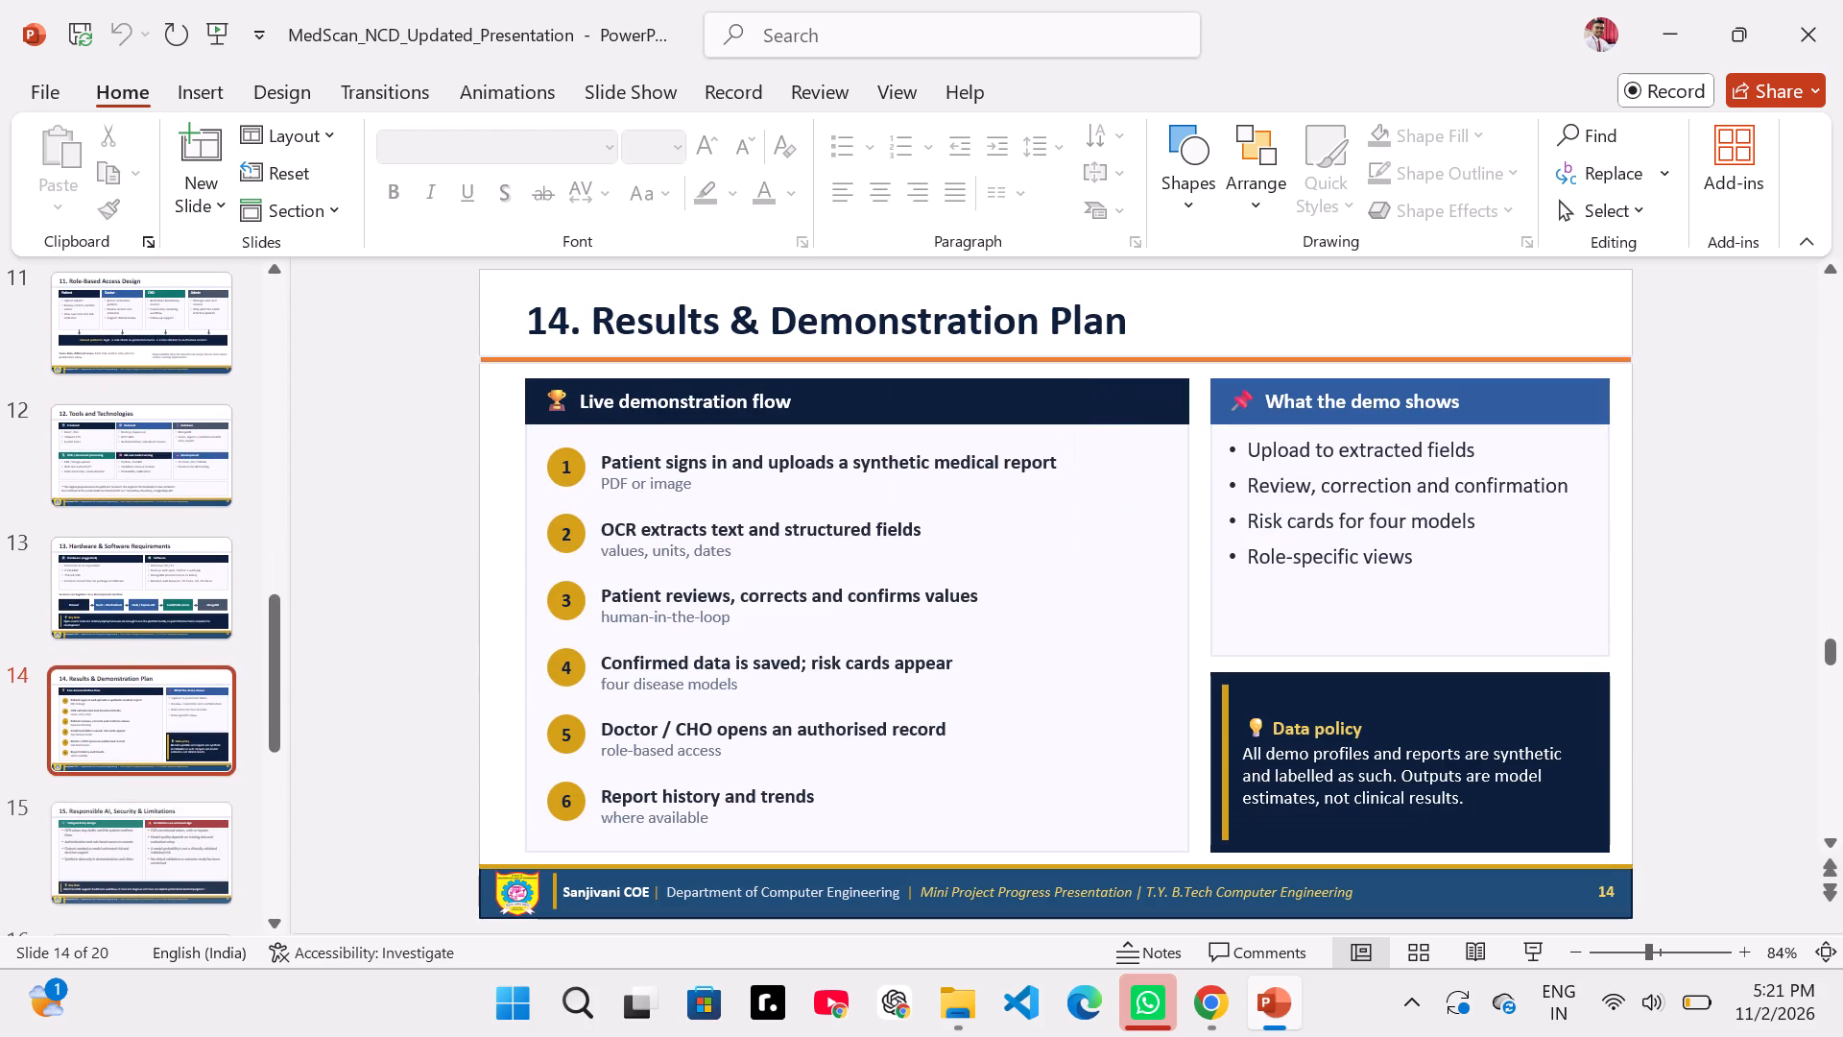
key("Down")
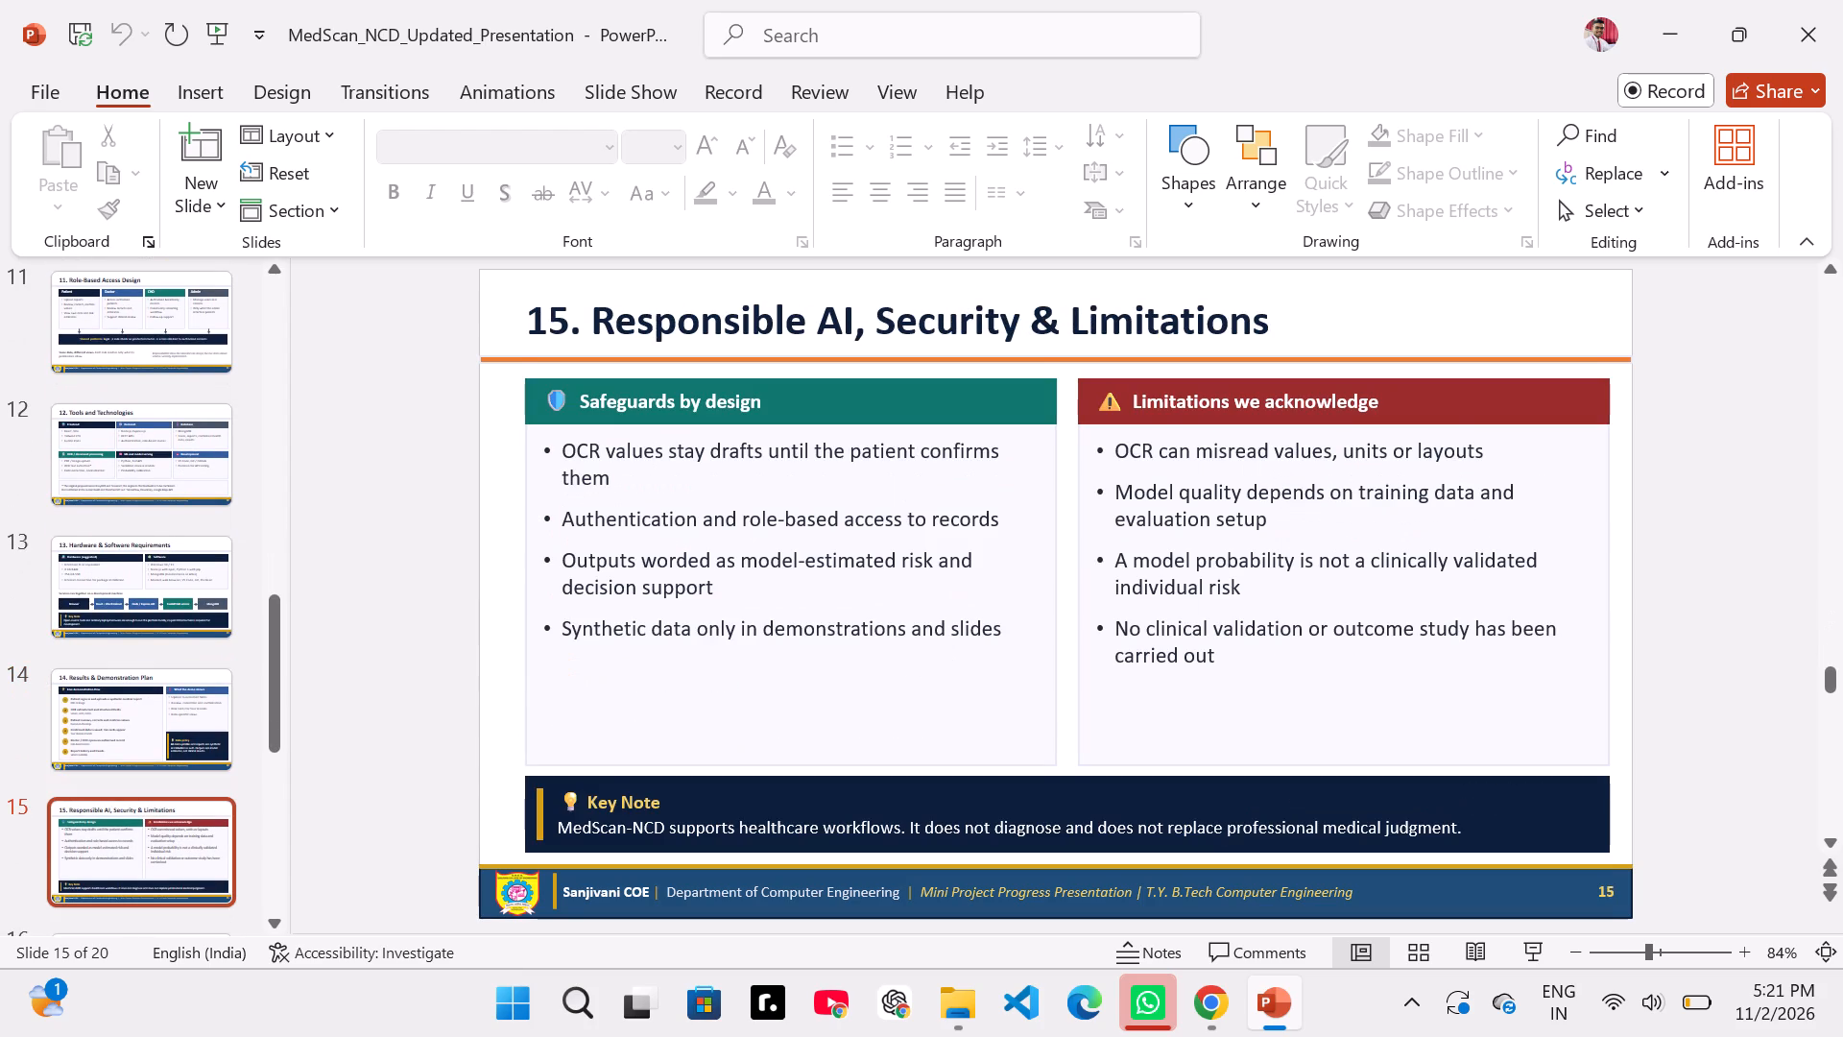
key("Down")
key("Down")
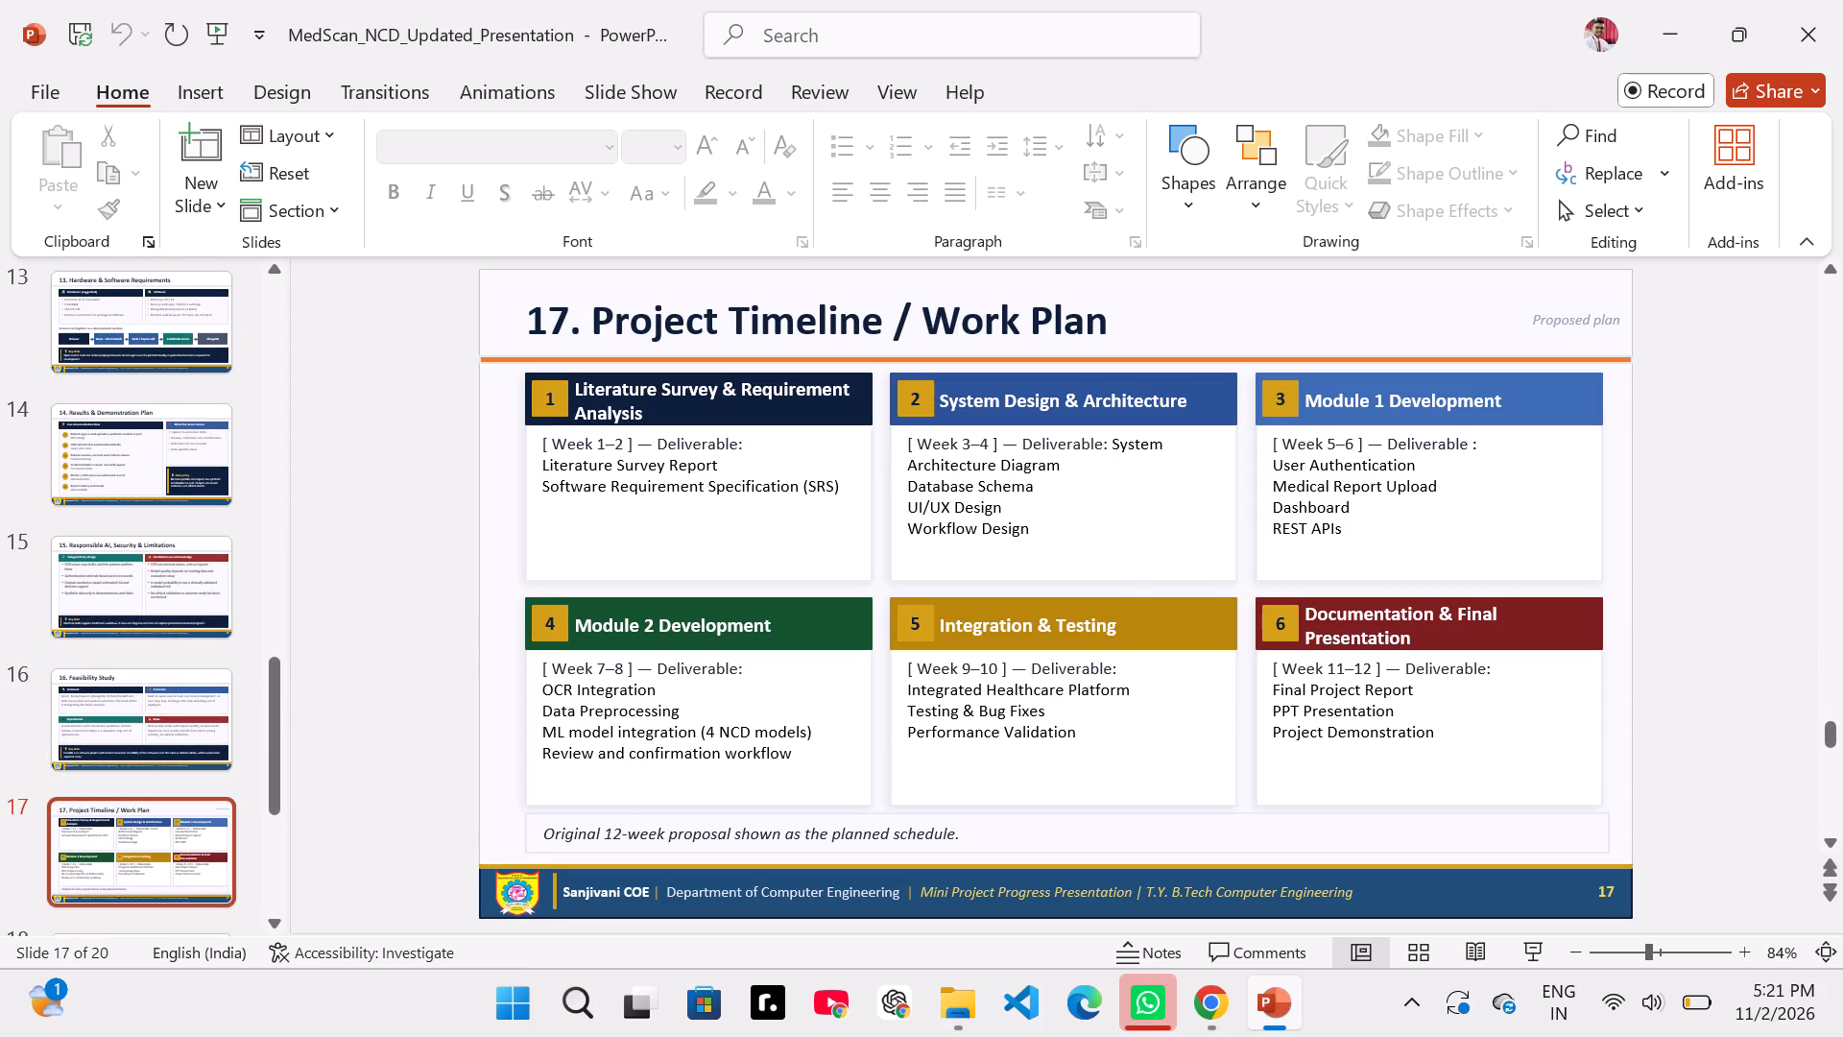
key("Down")
key("Down")
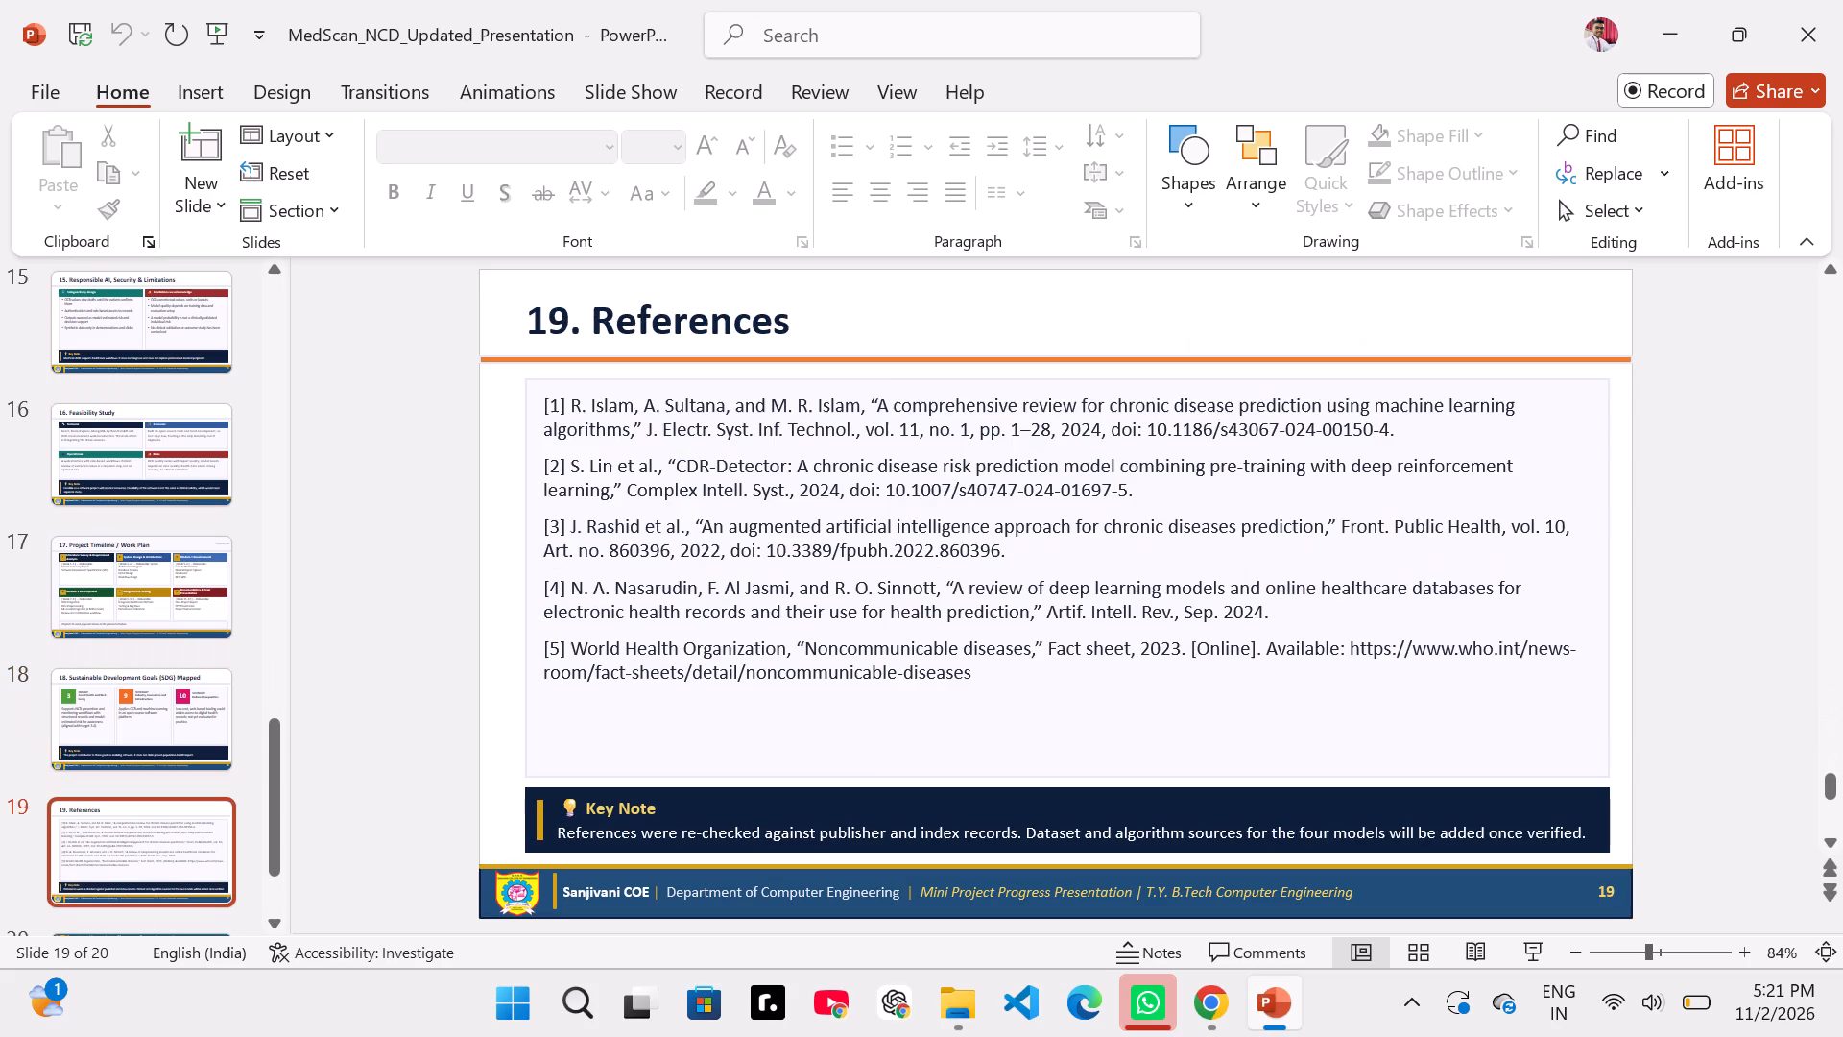
Go back through the slides from References to Results & Demonstration Plan on slide 14.
key("Up")
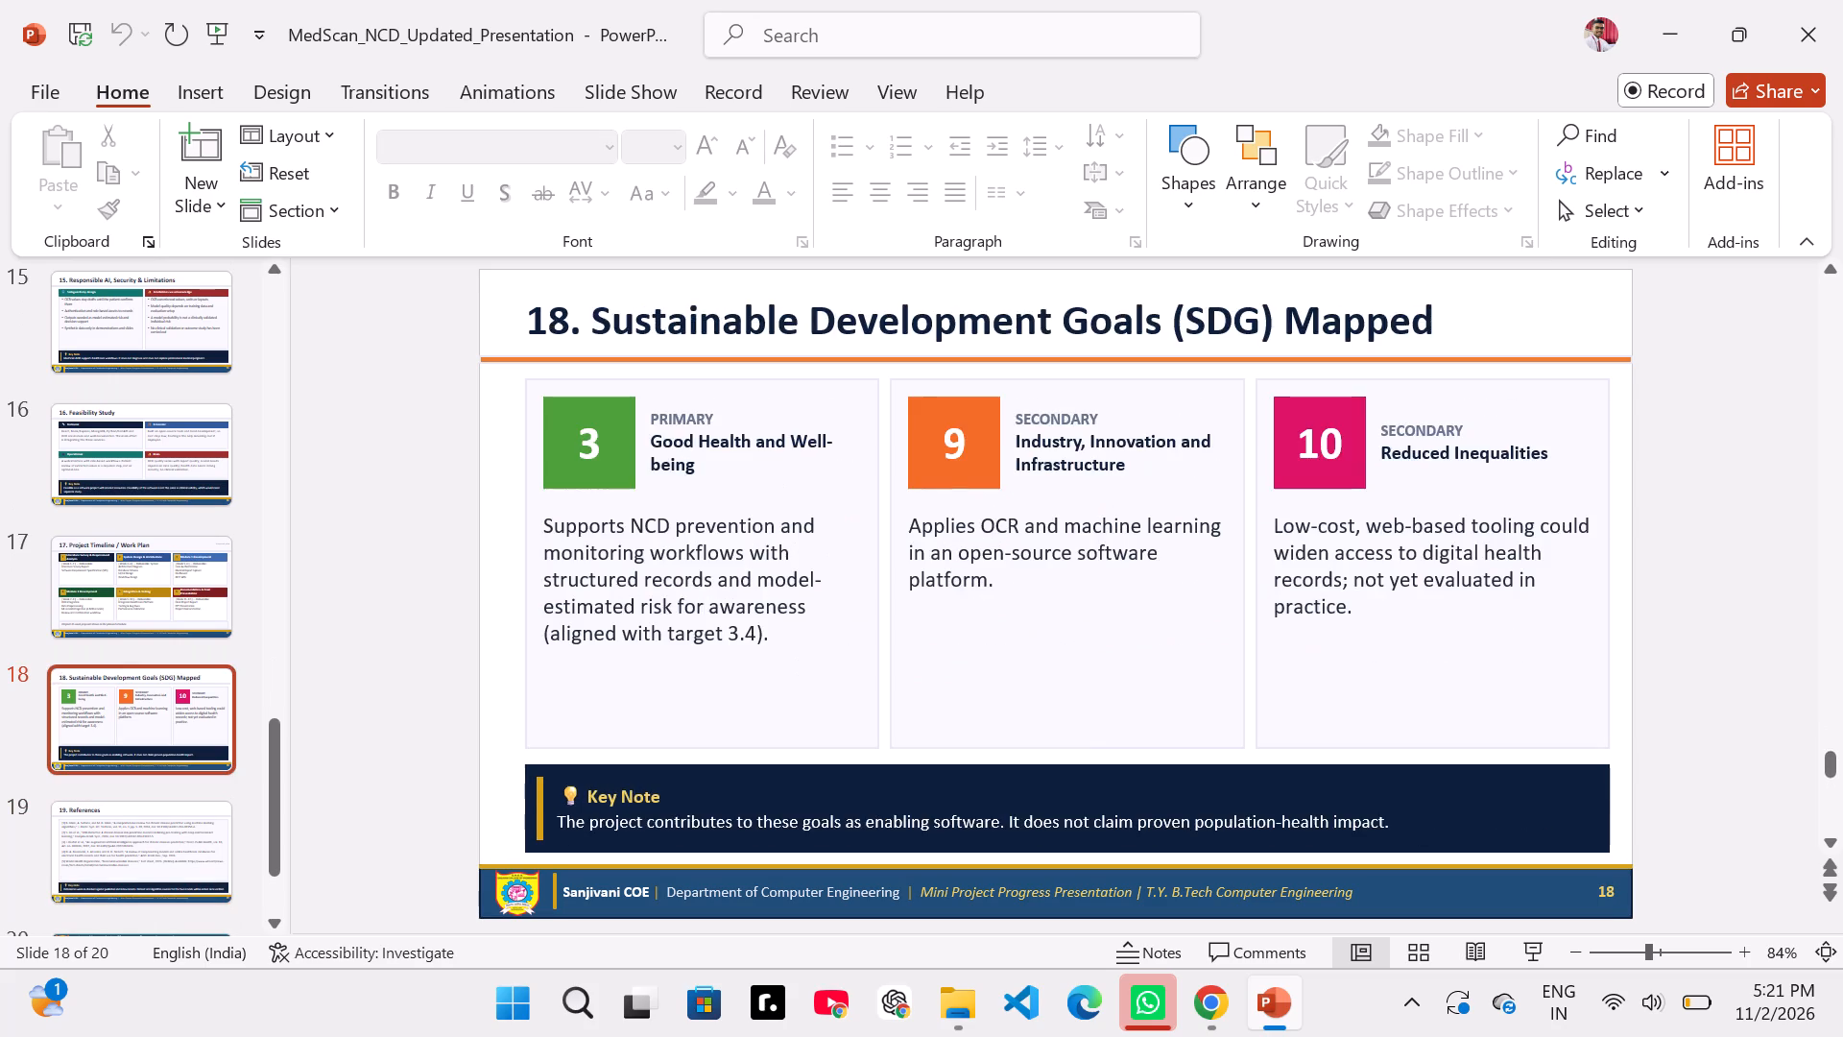
key("Up")
key("Up")
key("Up")
key("Up")
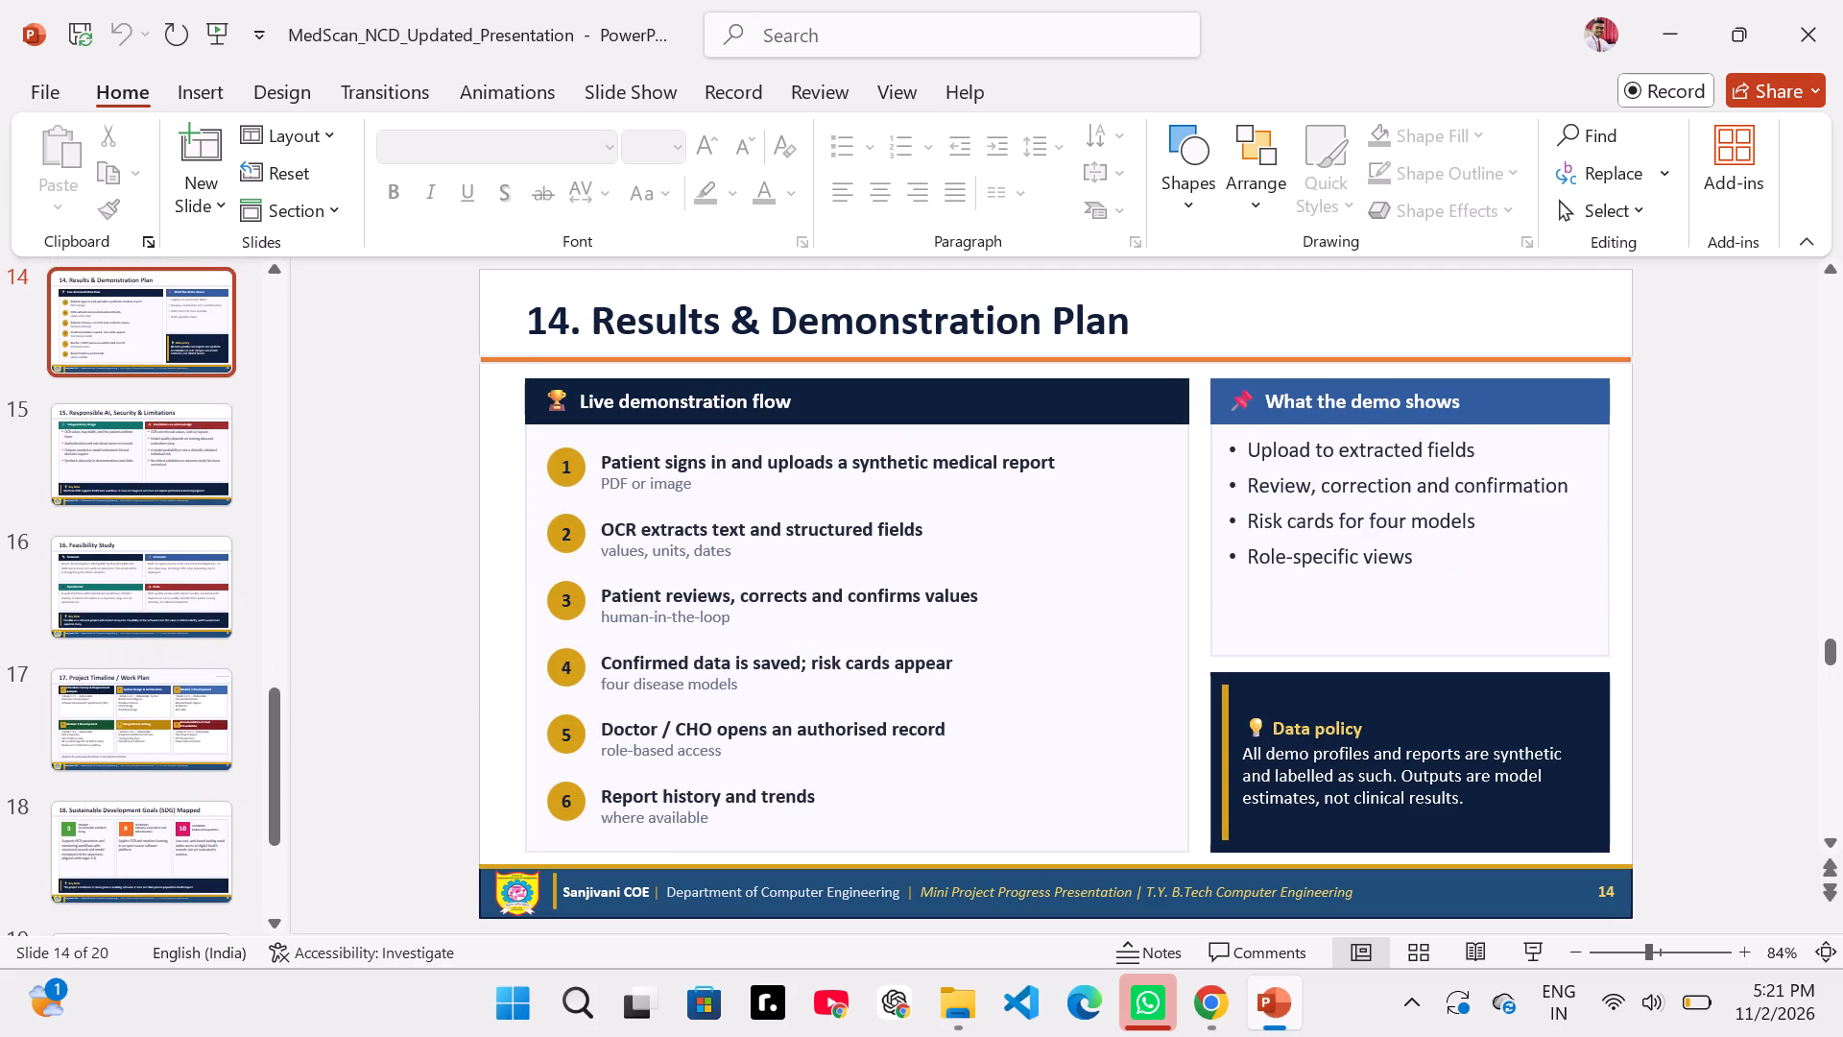
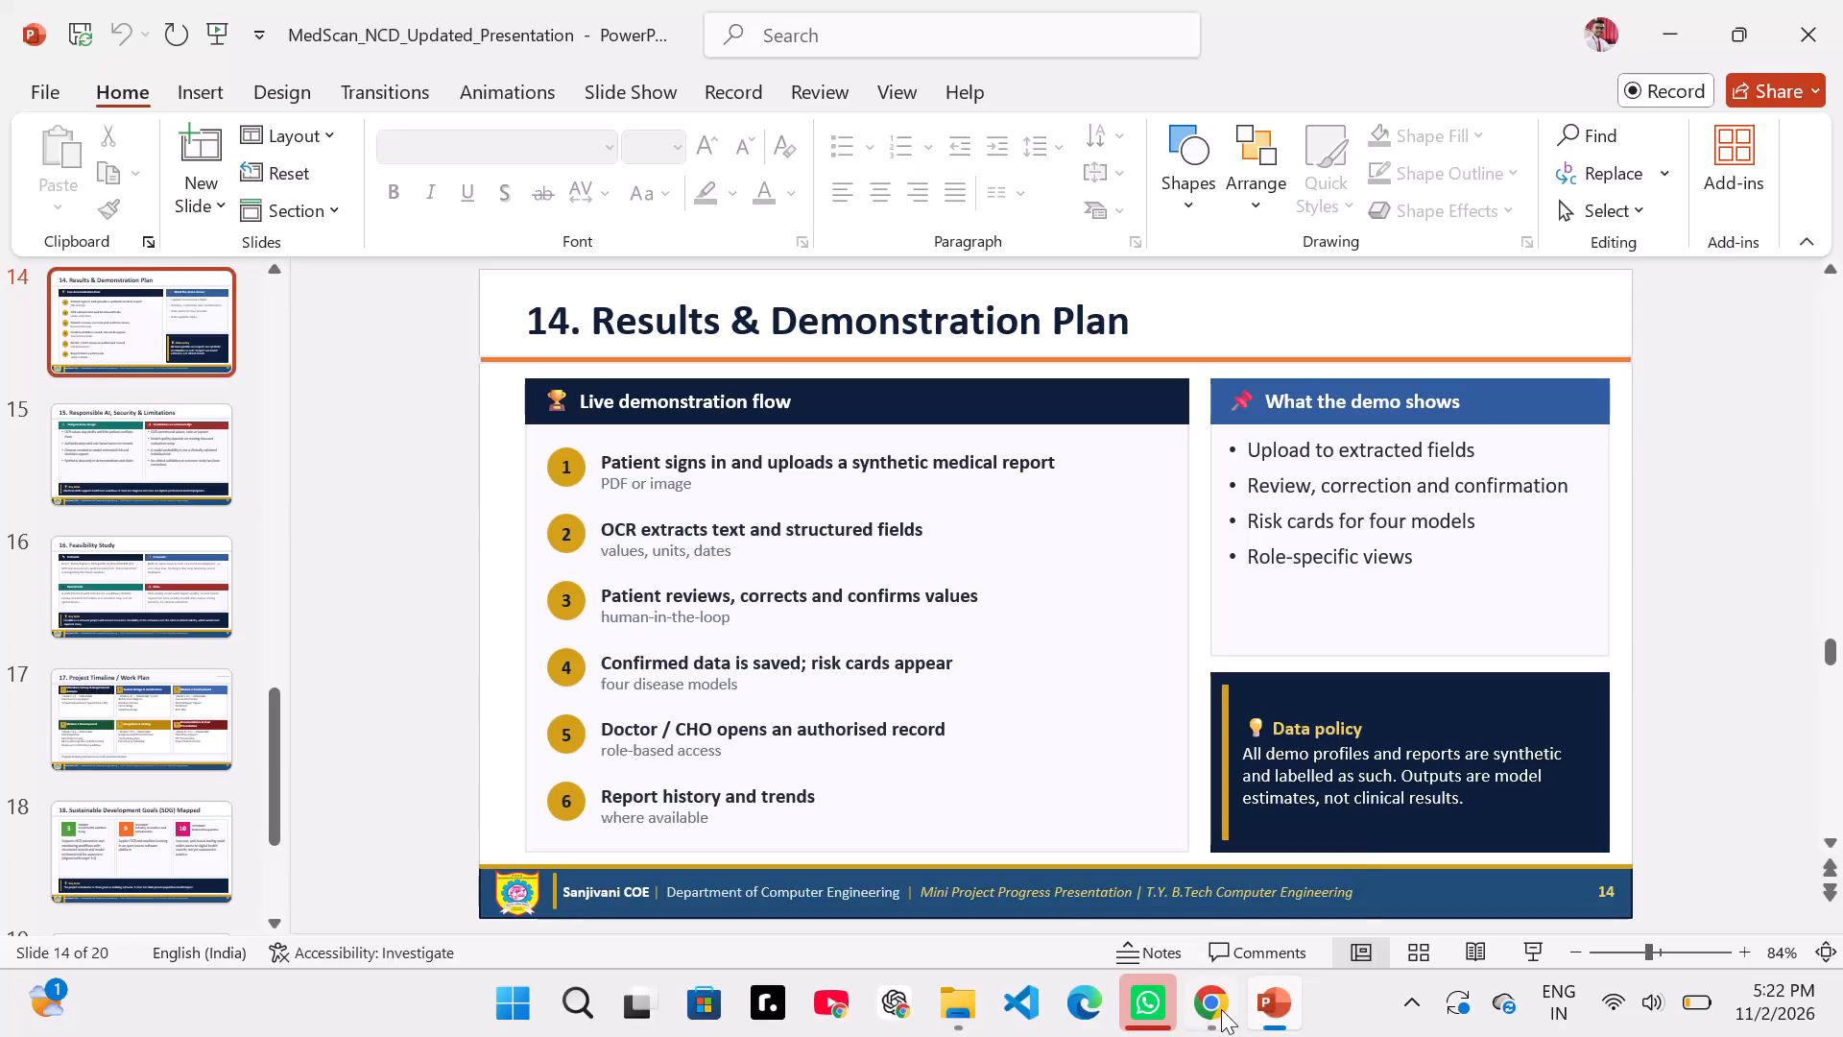
Switch to Chrome and look through the opening sections of the MedScan landing page at medscan-ncd.vercel.app.
left_click(1203, 1005)
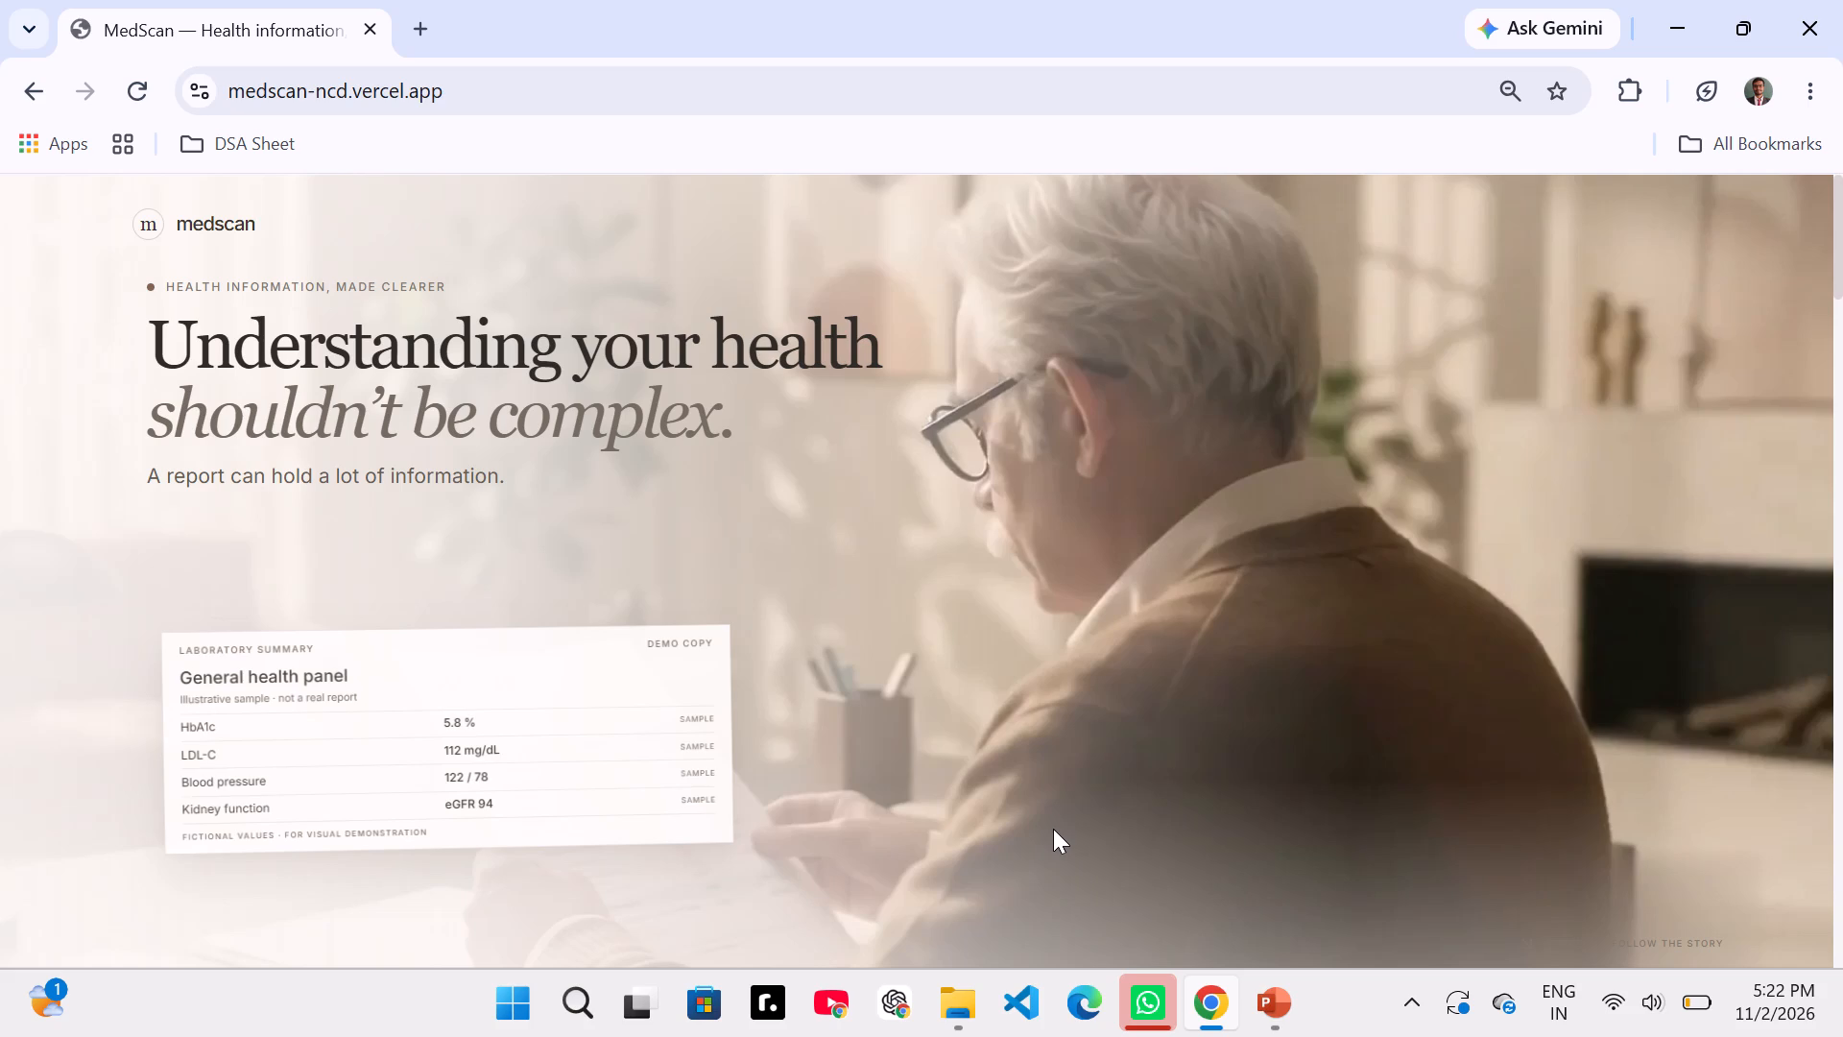
scroll(1053, 829, "down", 2)
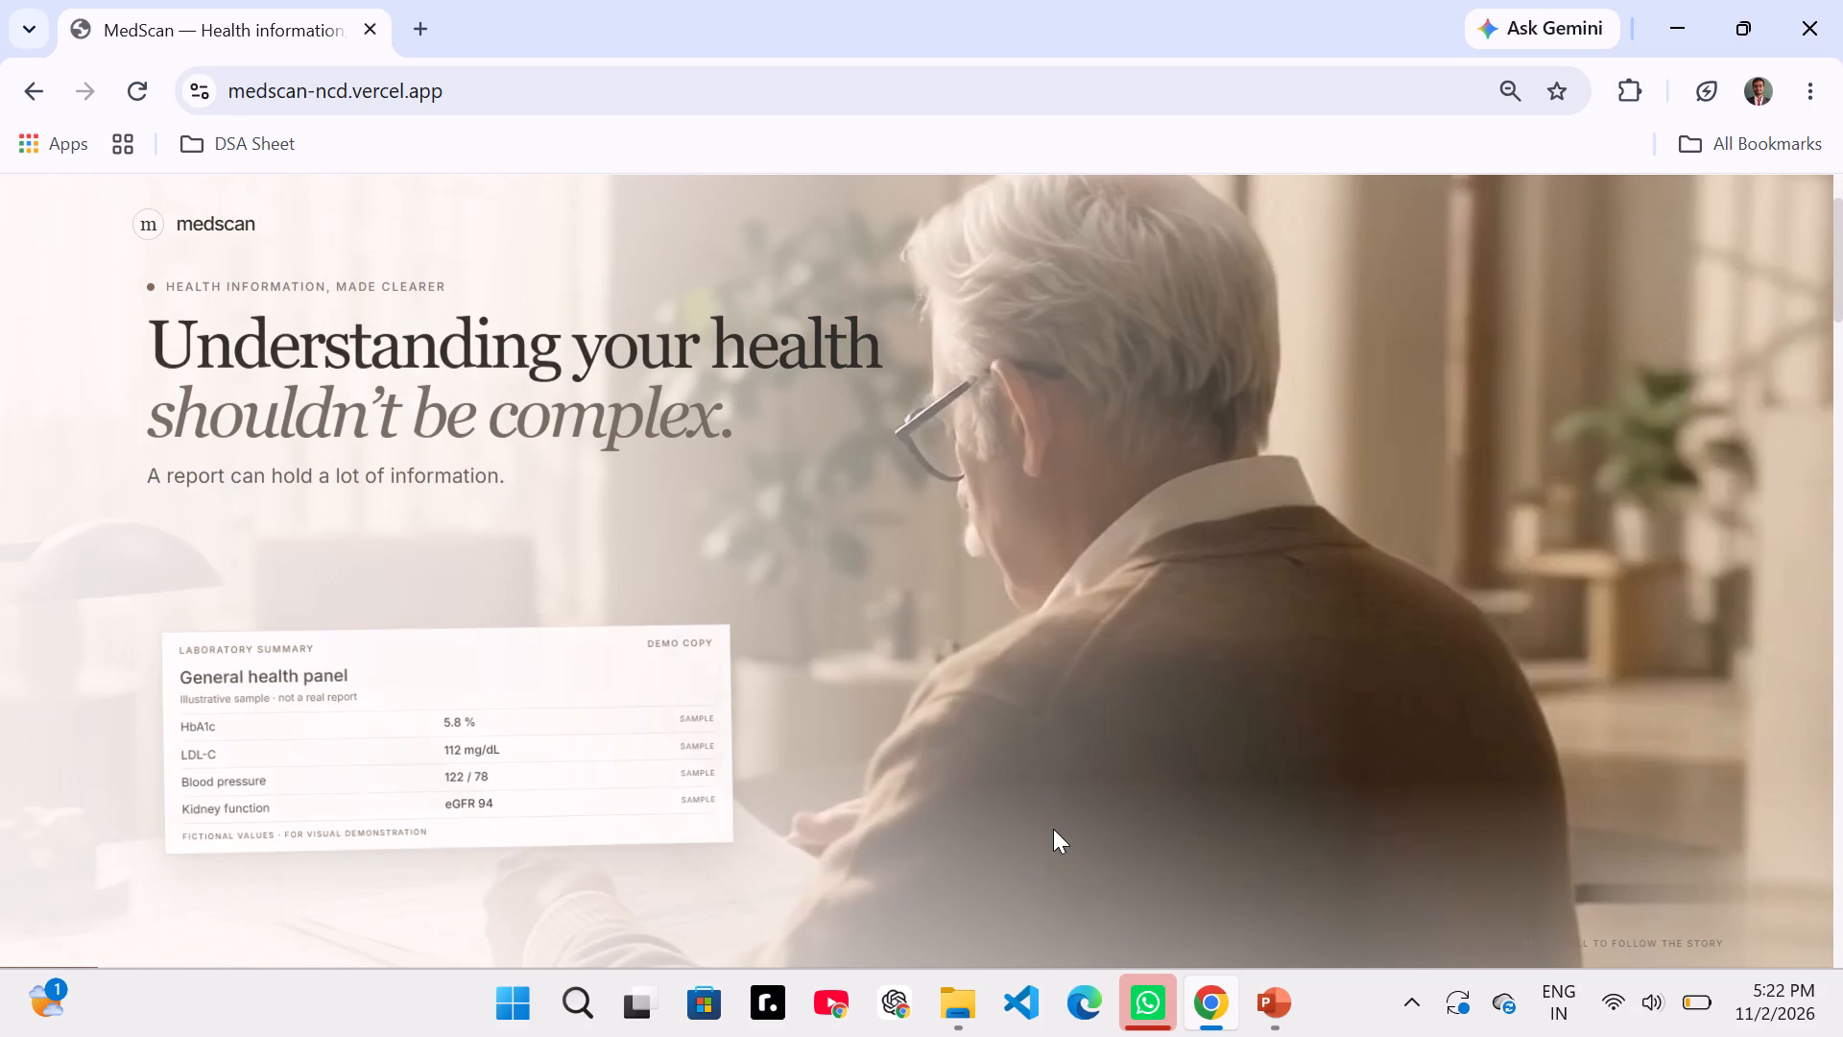
scroll(1053, 829, "down", 2)
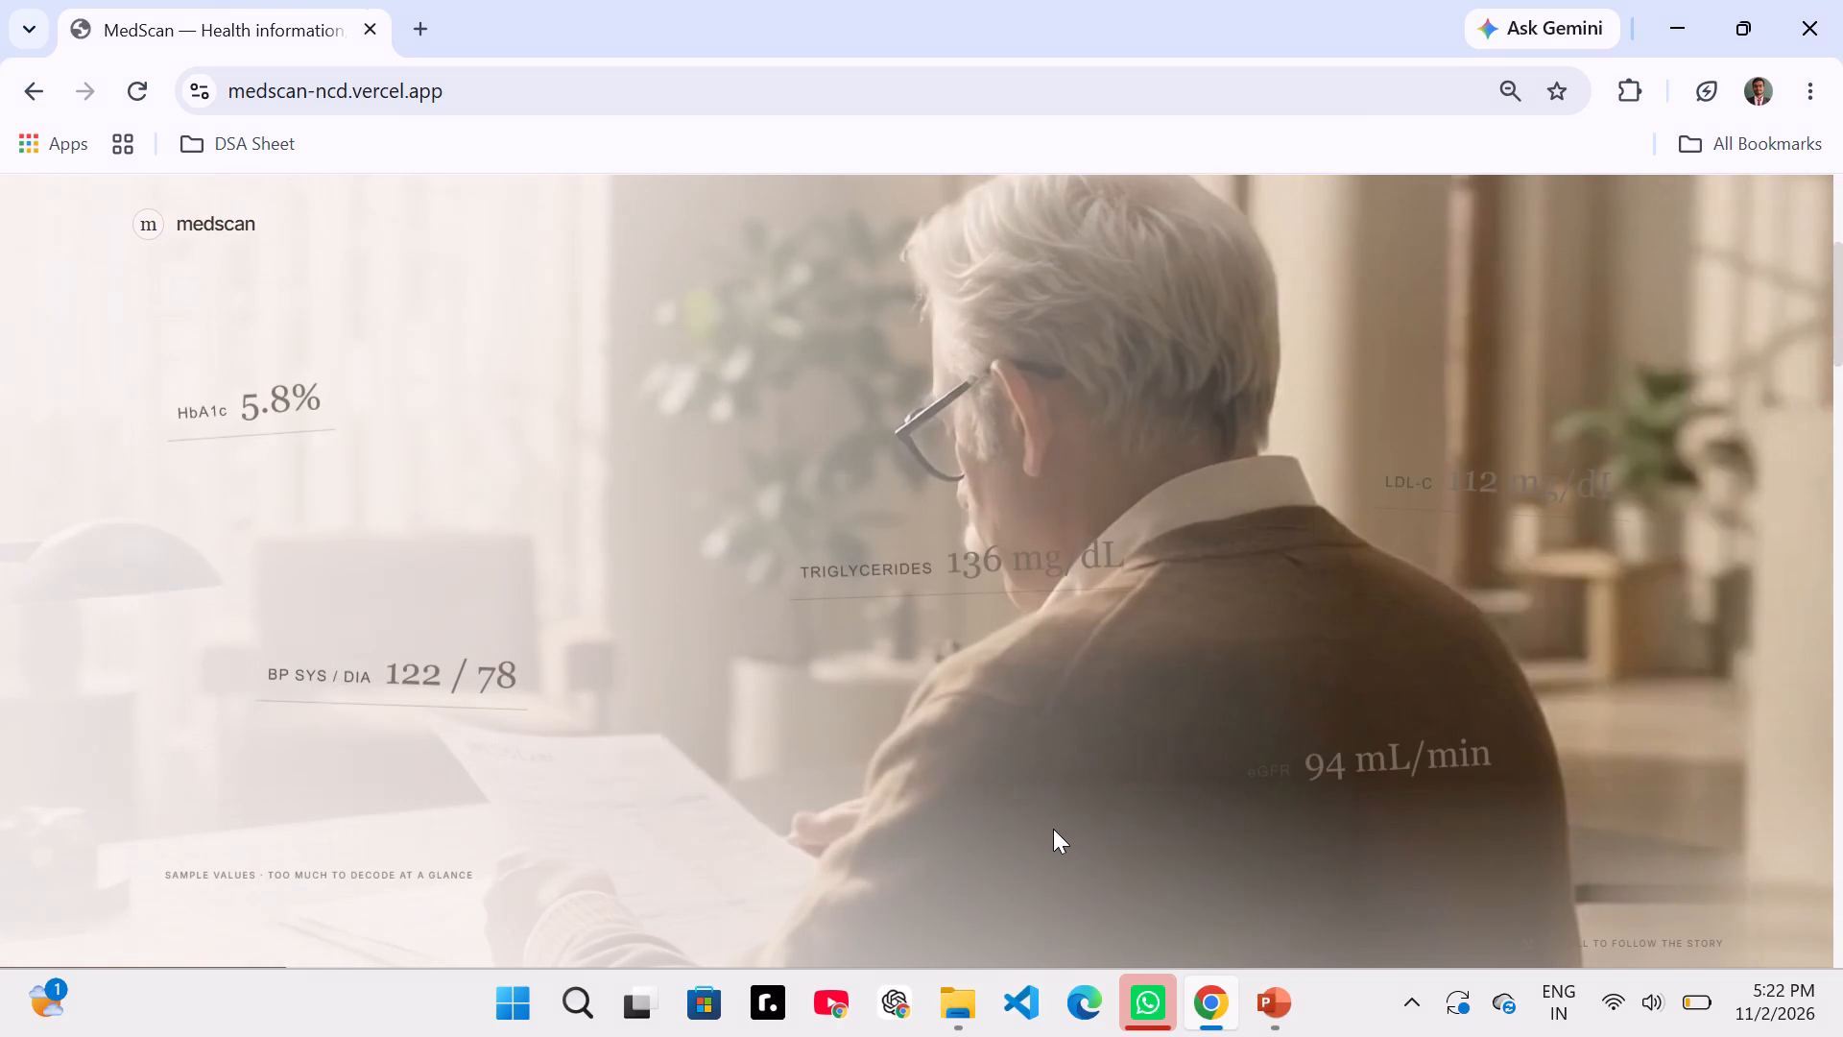
scroll(1053, 829, "down", 1)
Reload the MedScan landing page and review its story from the opening headline to "Bring the report into focus", returning to the start.
left_click(117, 81)
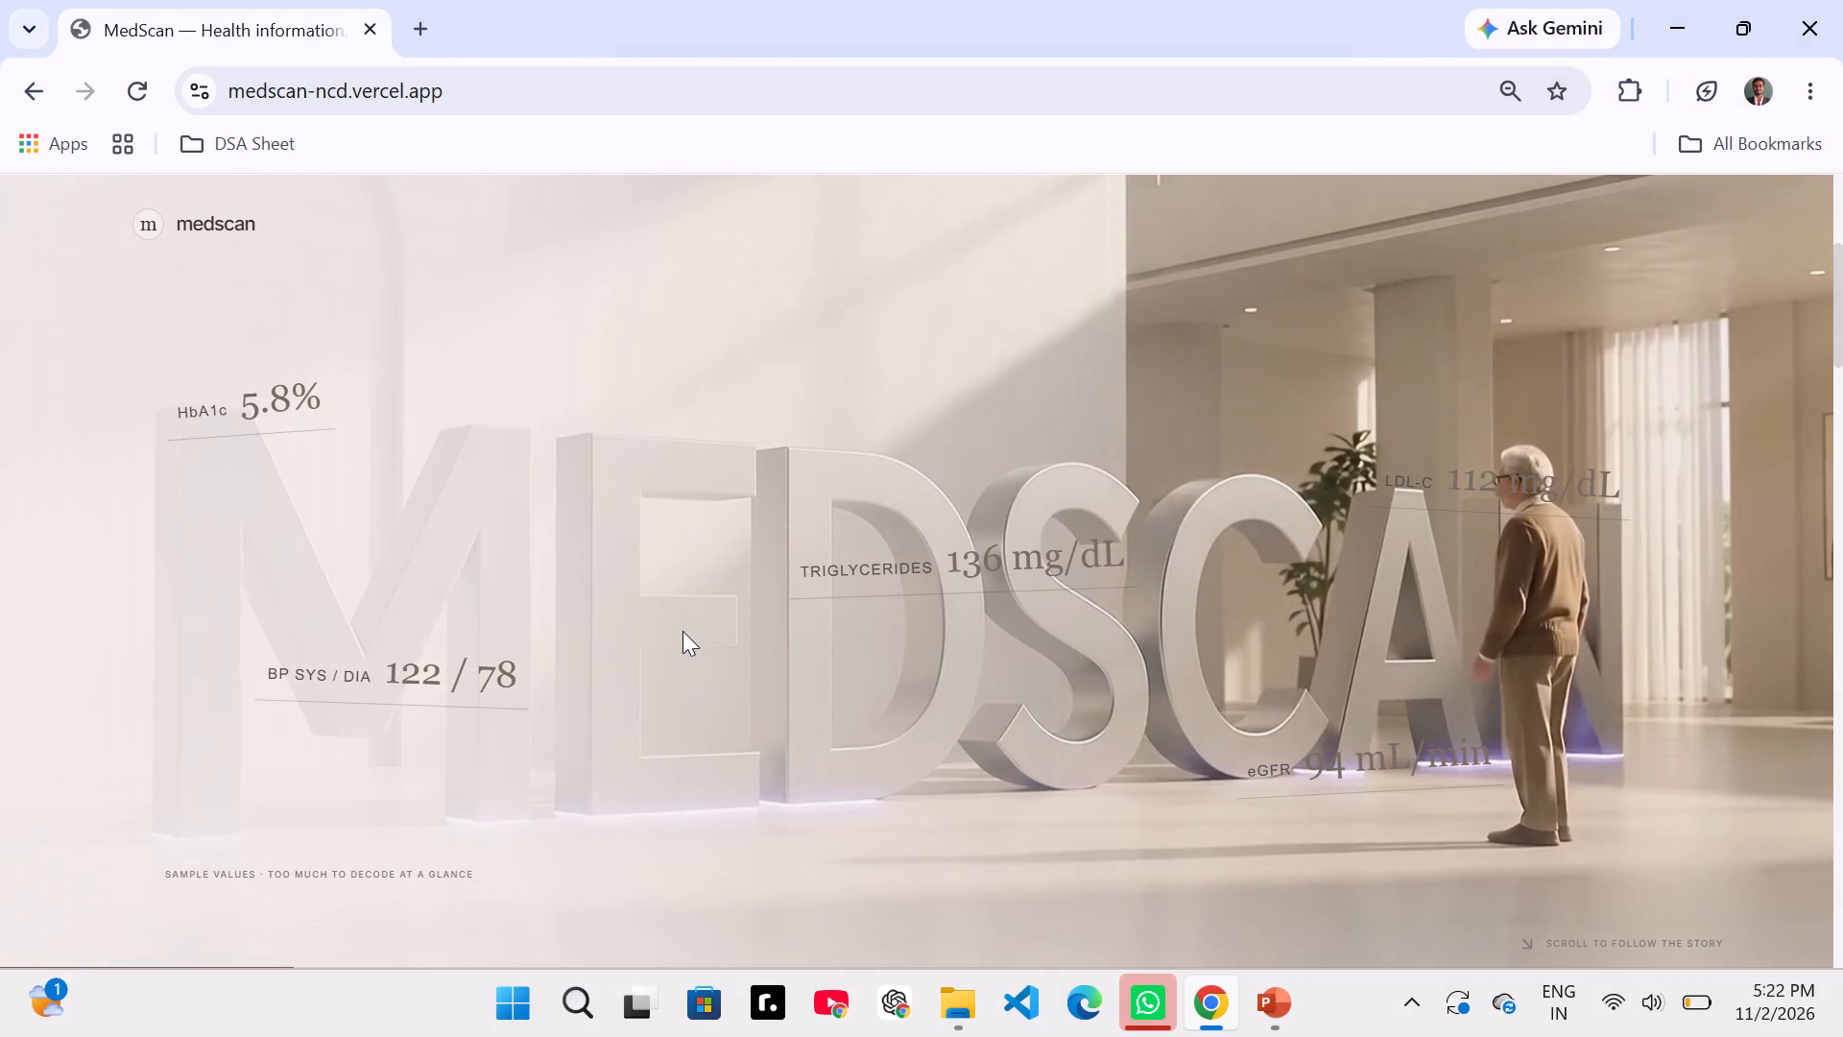
scroll(682, 631, "up", 17)
scroll(682, 631, "down", 2)
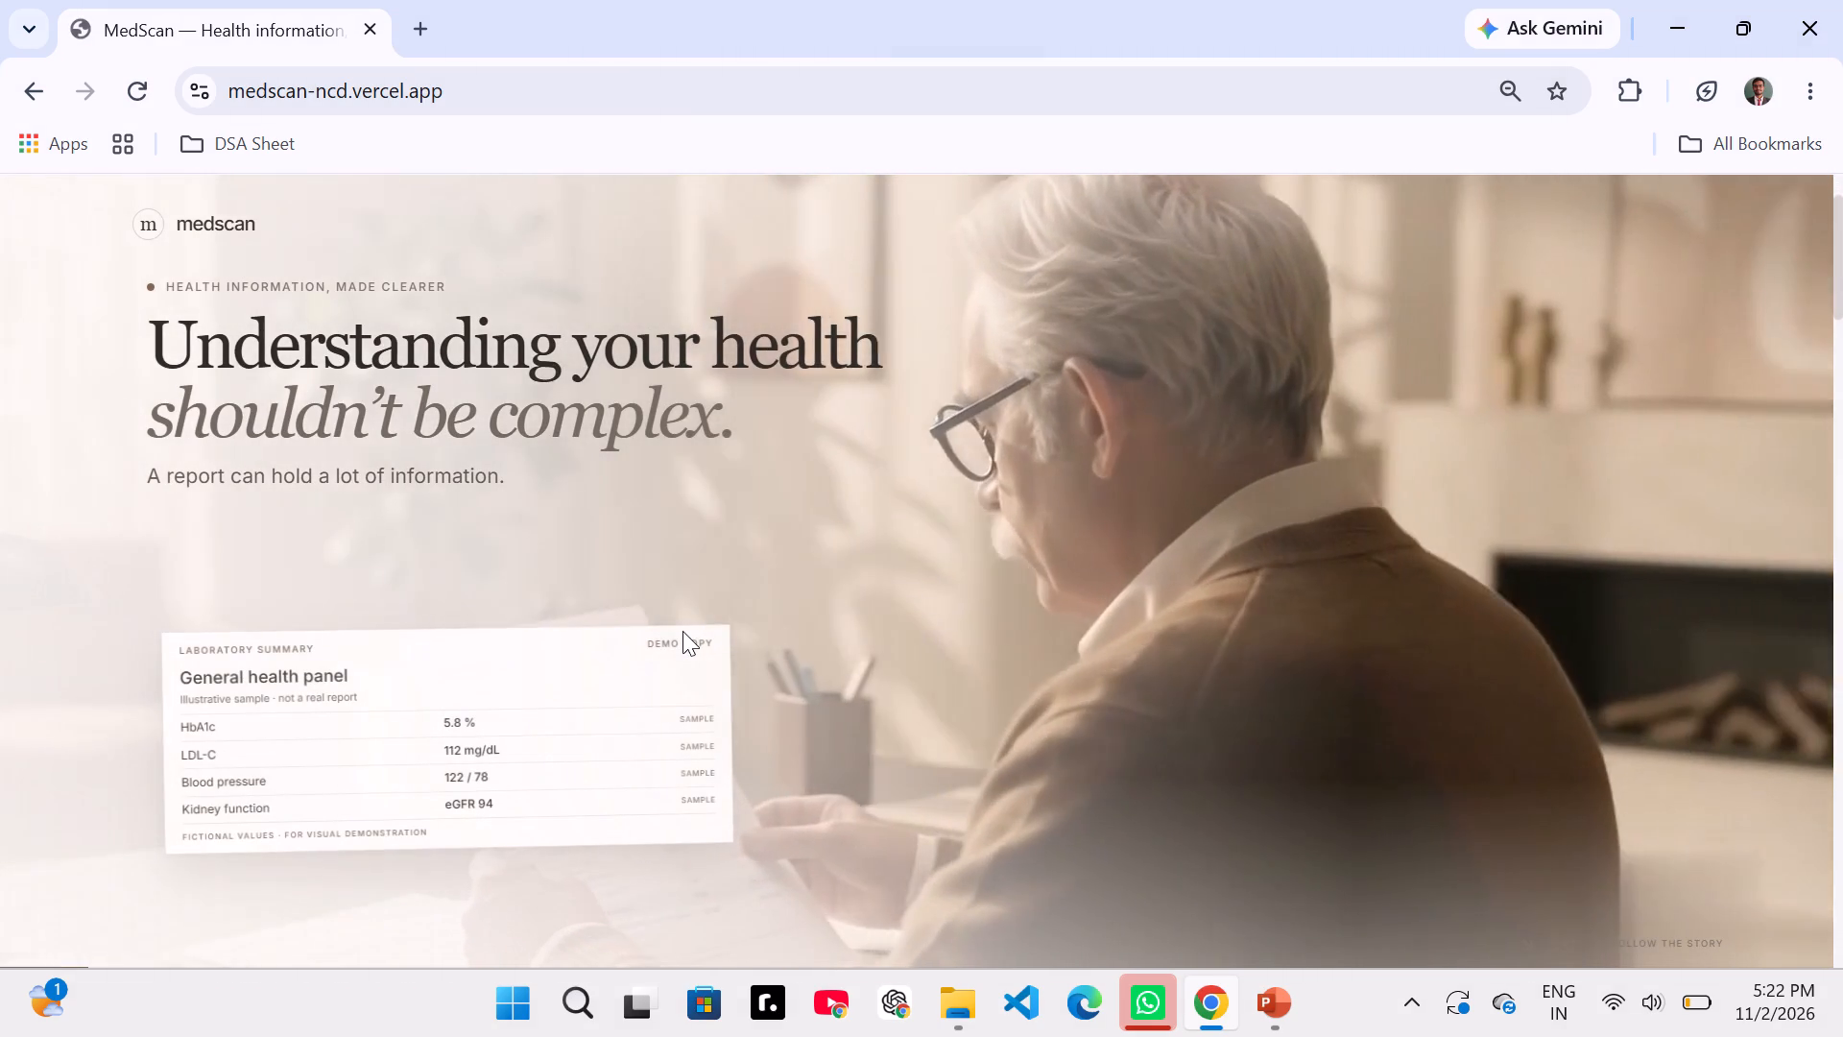
scroll(682, 631, "down", 2)
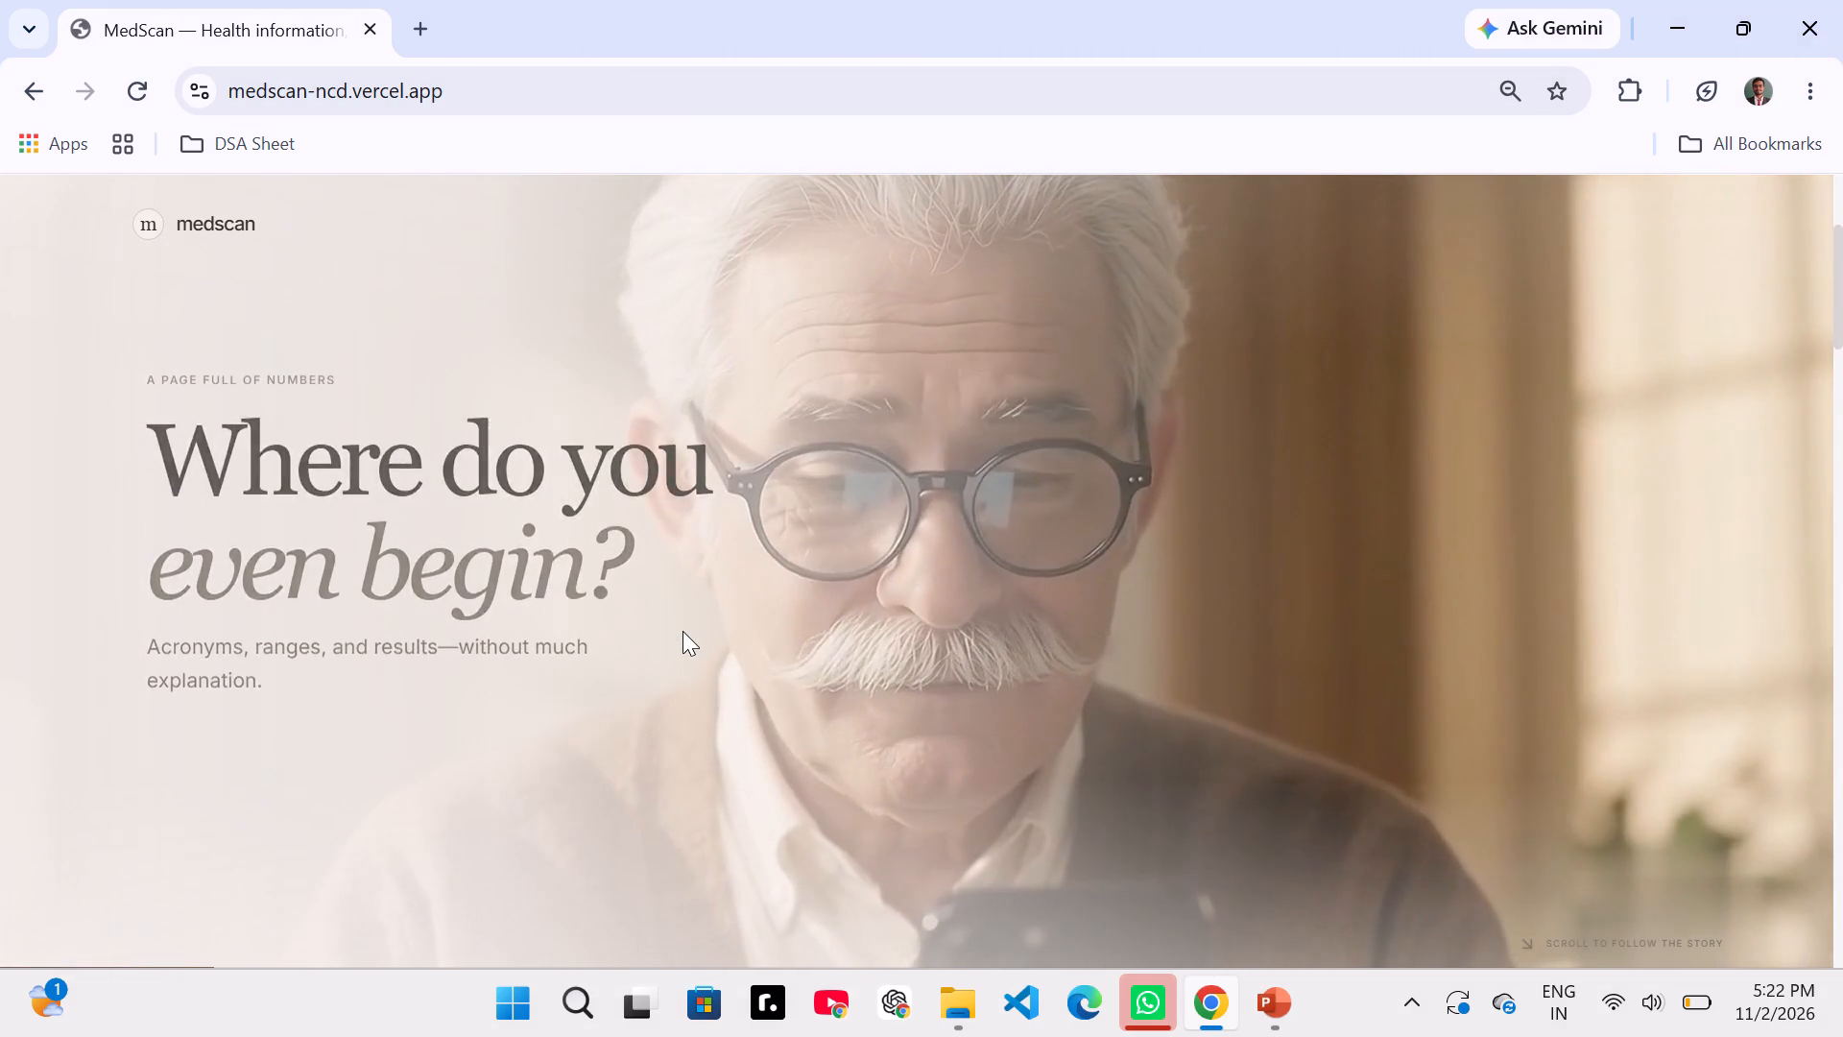
scroll(682, 631, "down", 4)
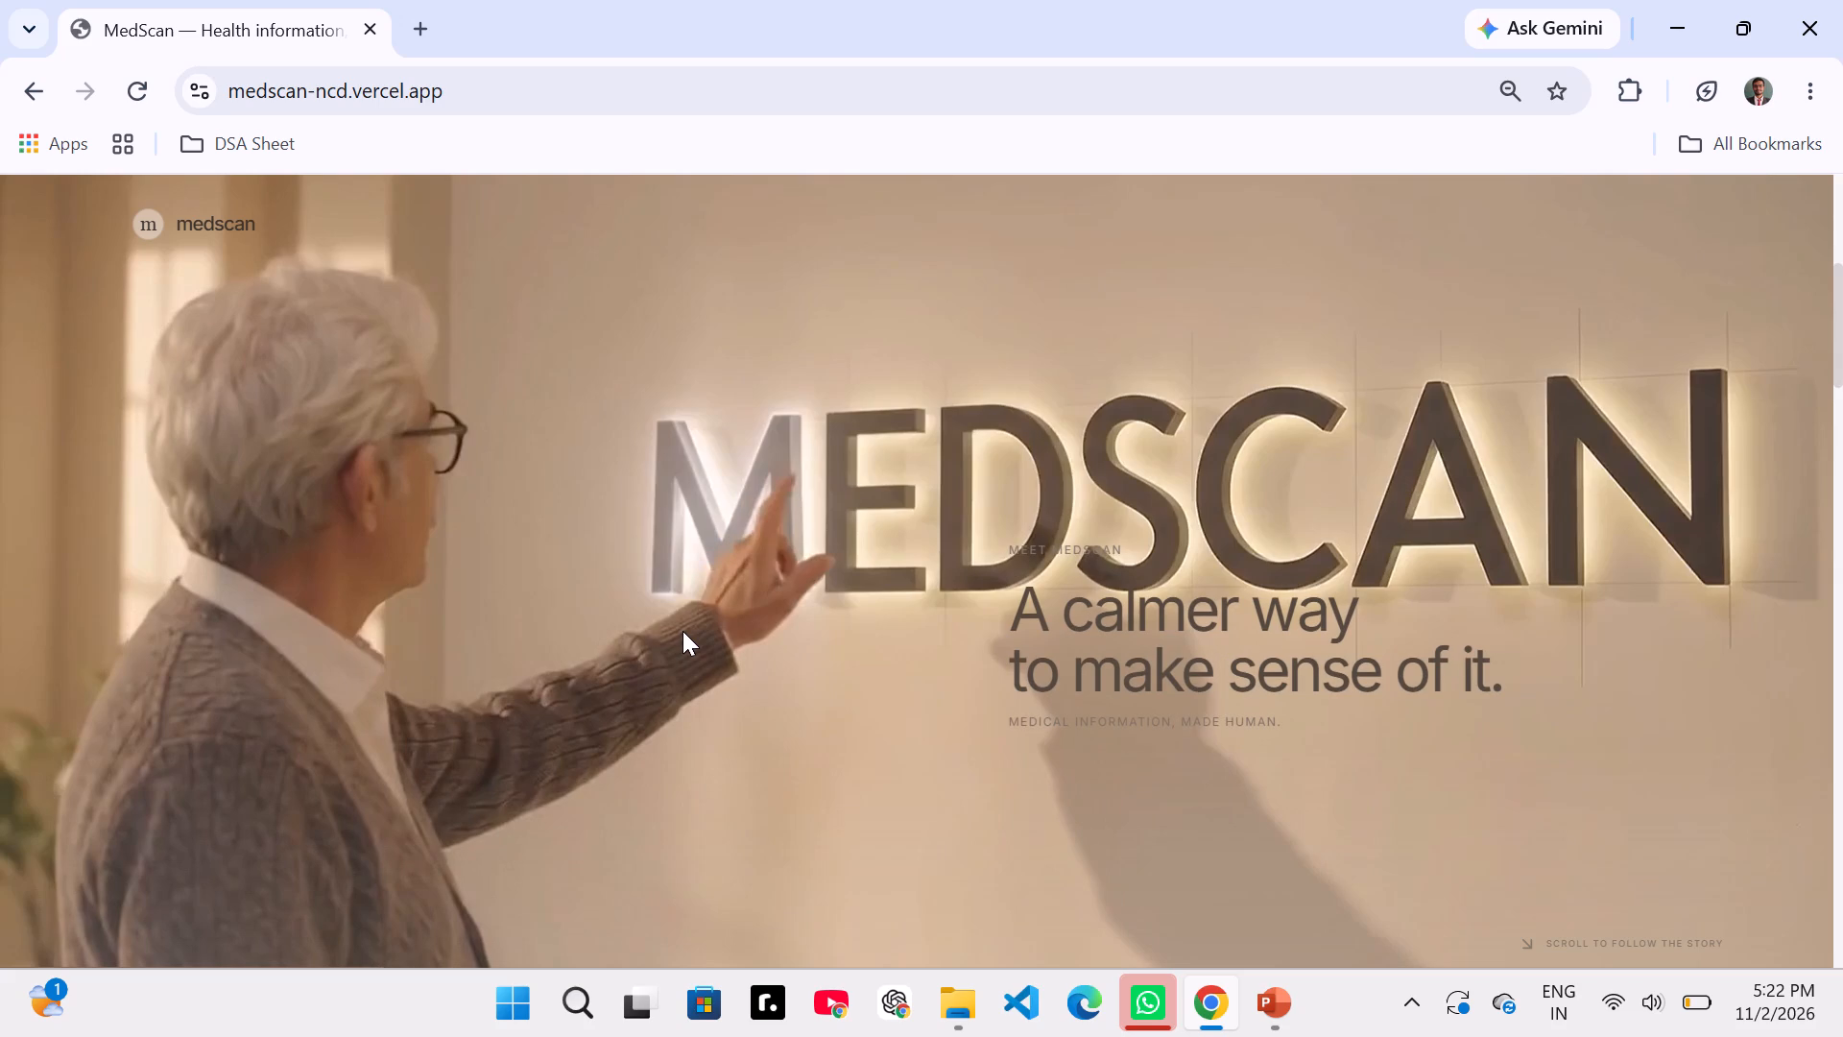
scroll(682, 631, "down", 3)
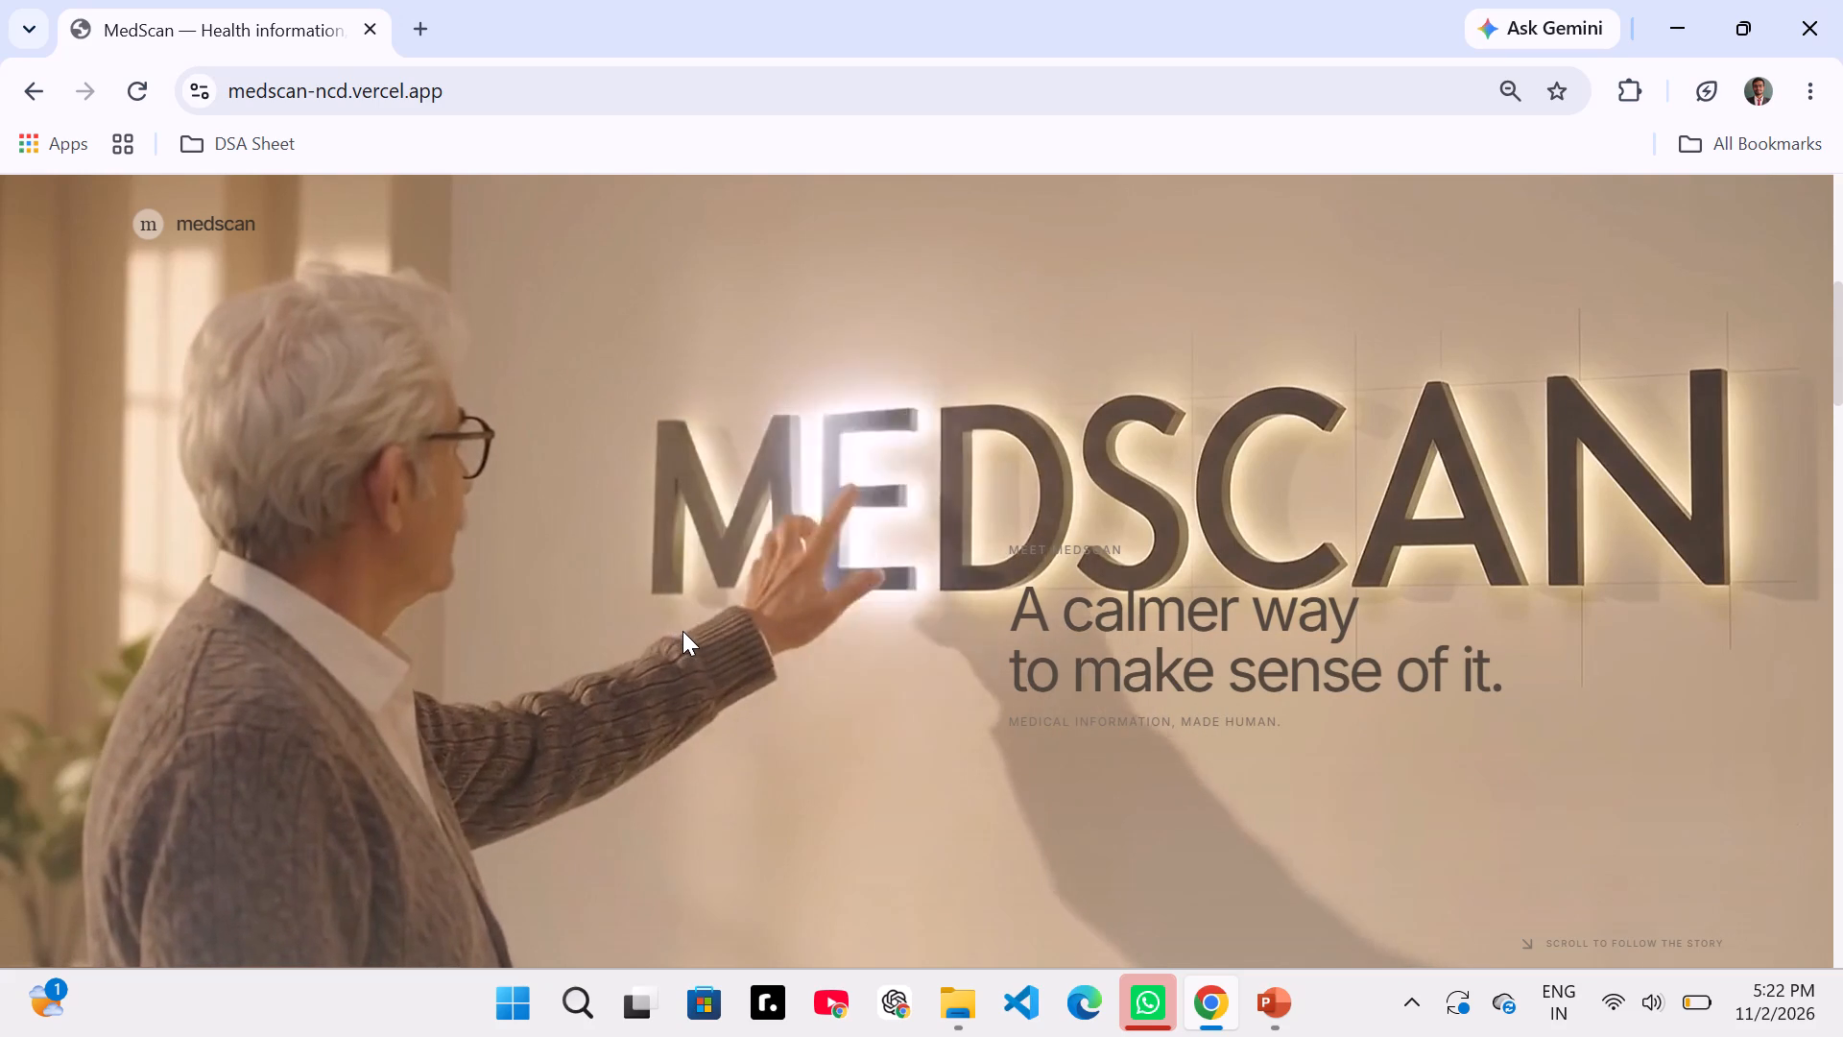
scroll(682, 631, "down", 2)
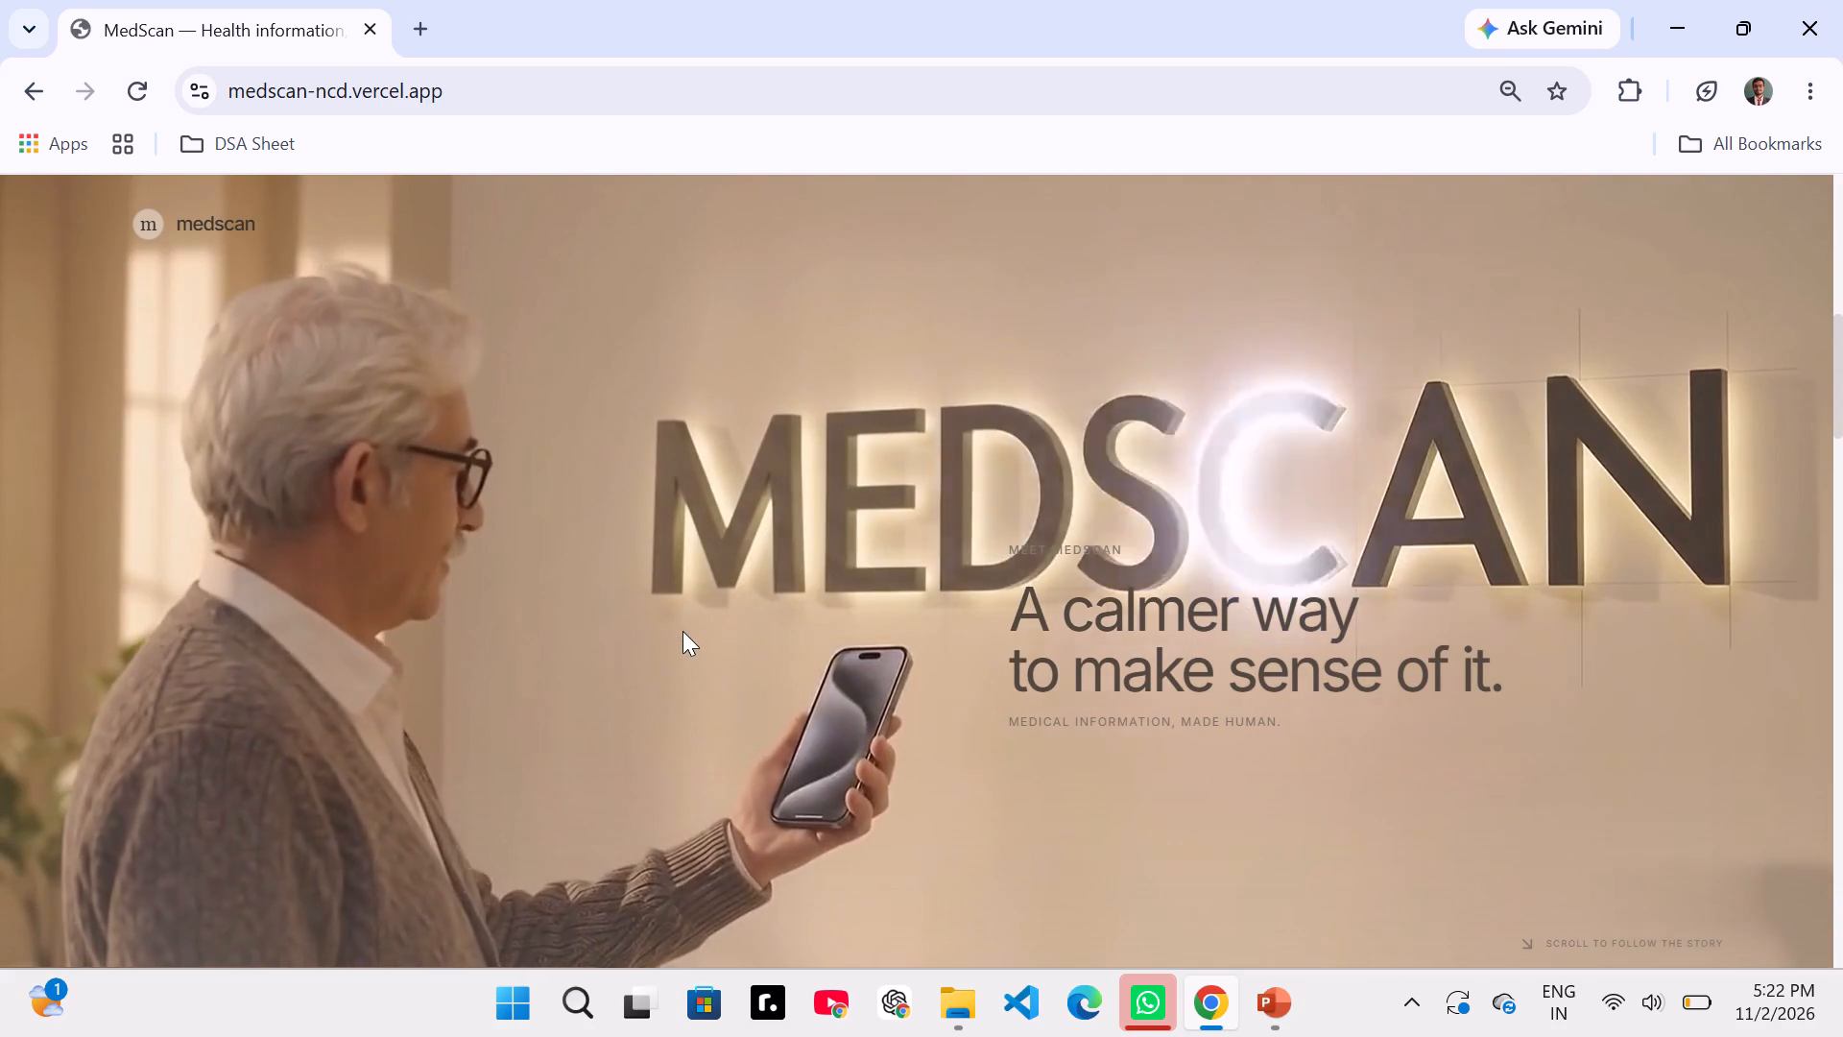
scroll(682, 631, "down", 3)
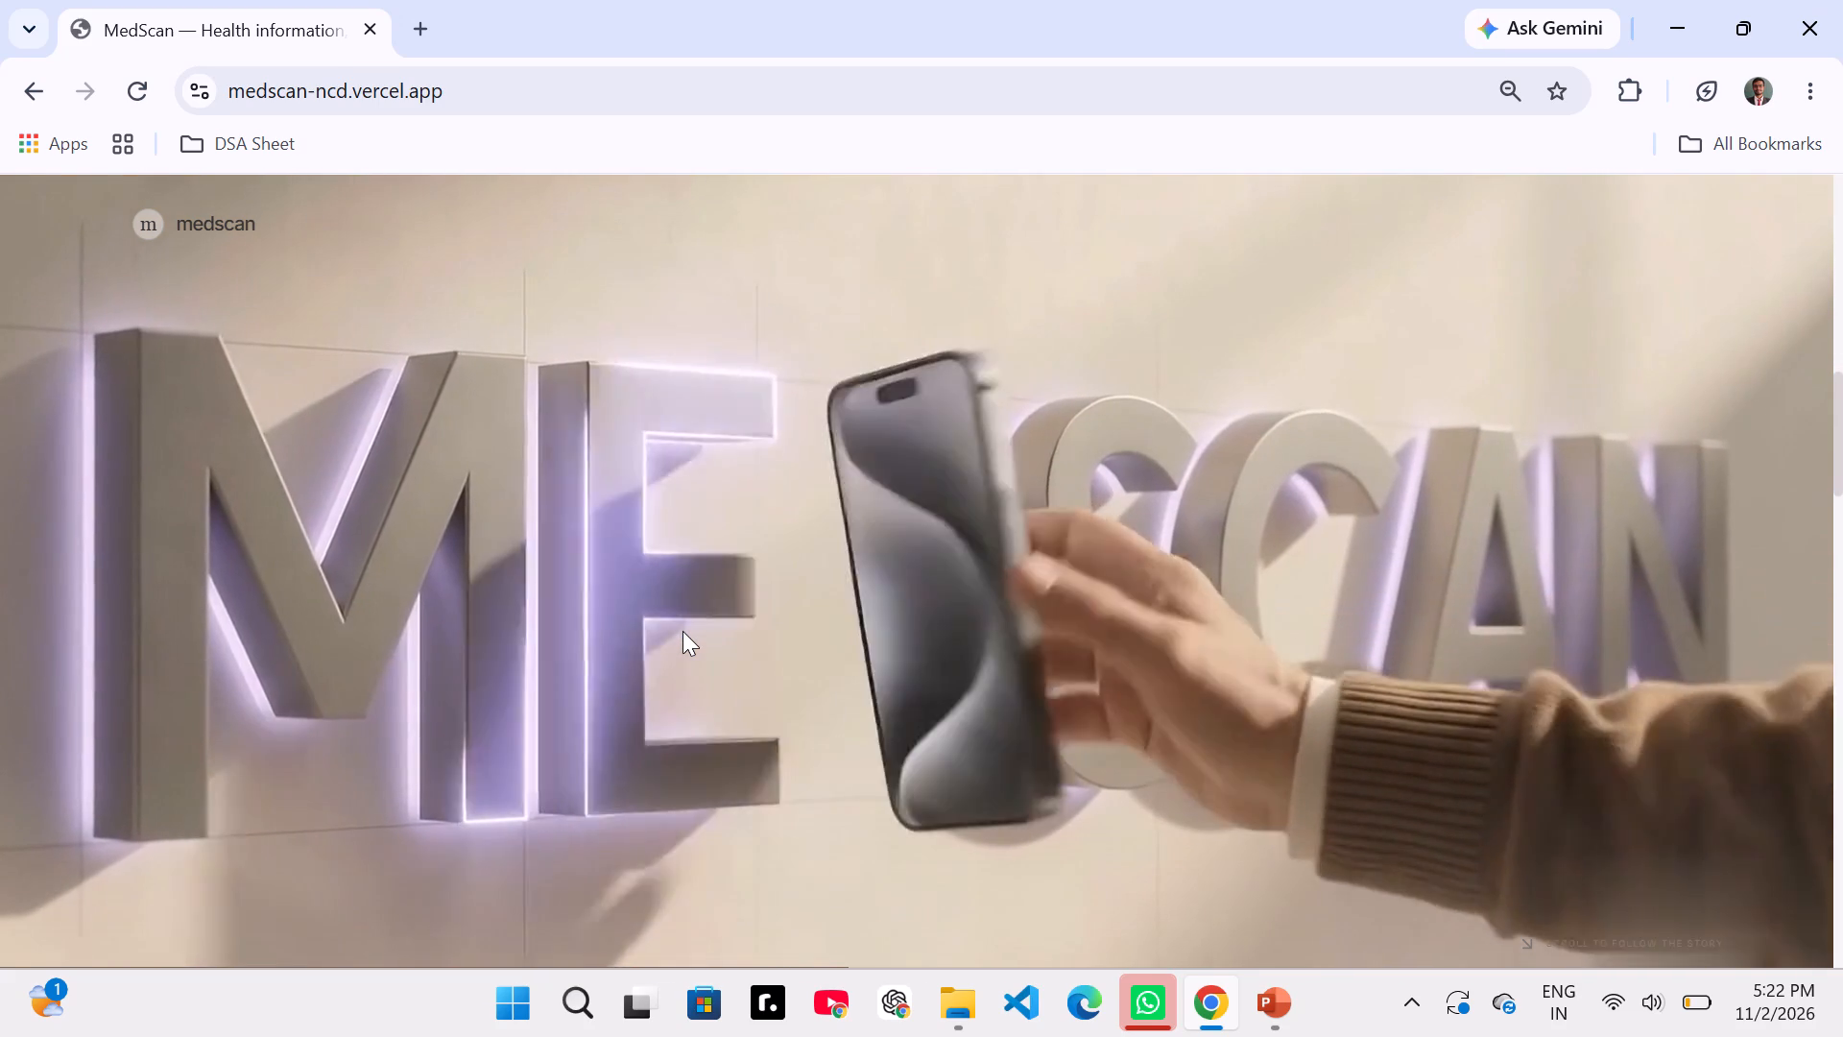
scroll(682, 631, "down", 2)
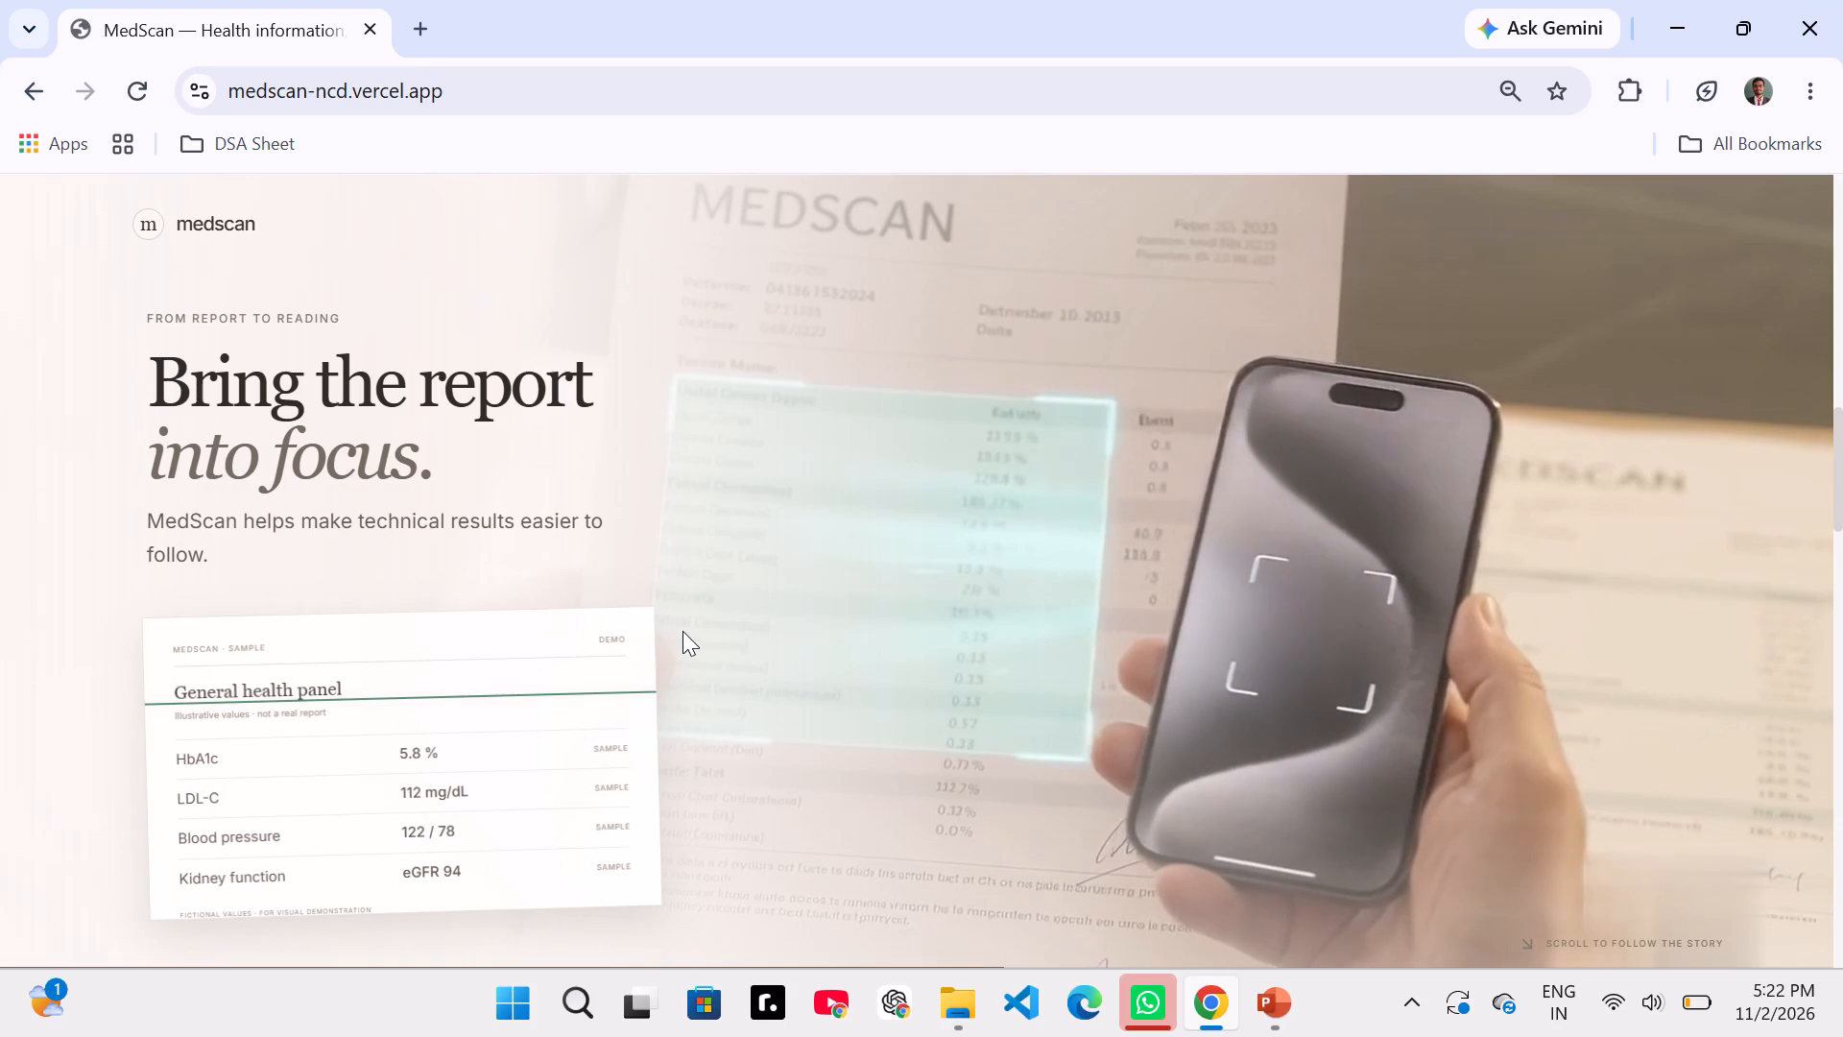
scroll(682, 631, "up", 20)
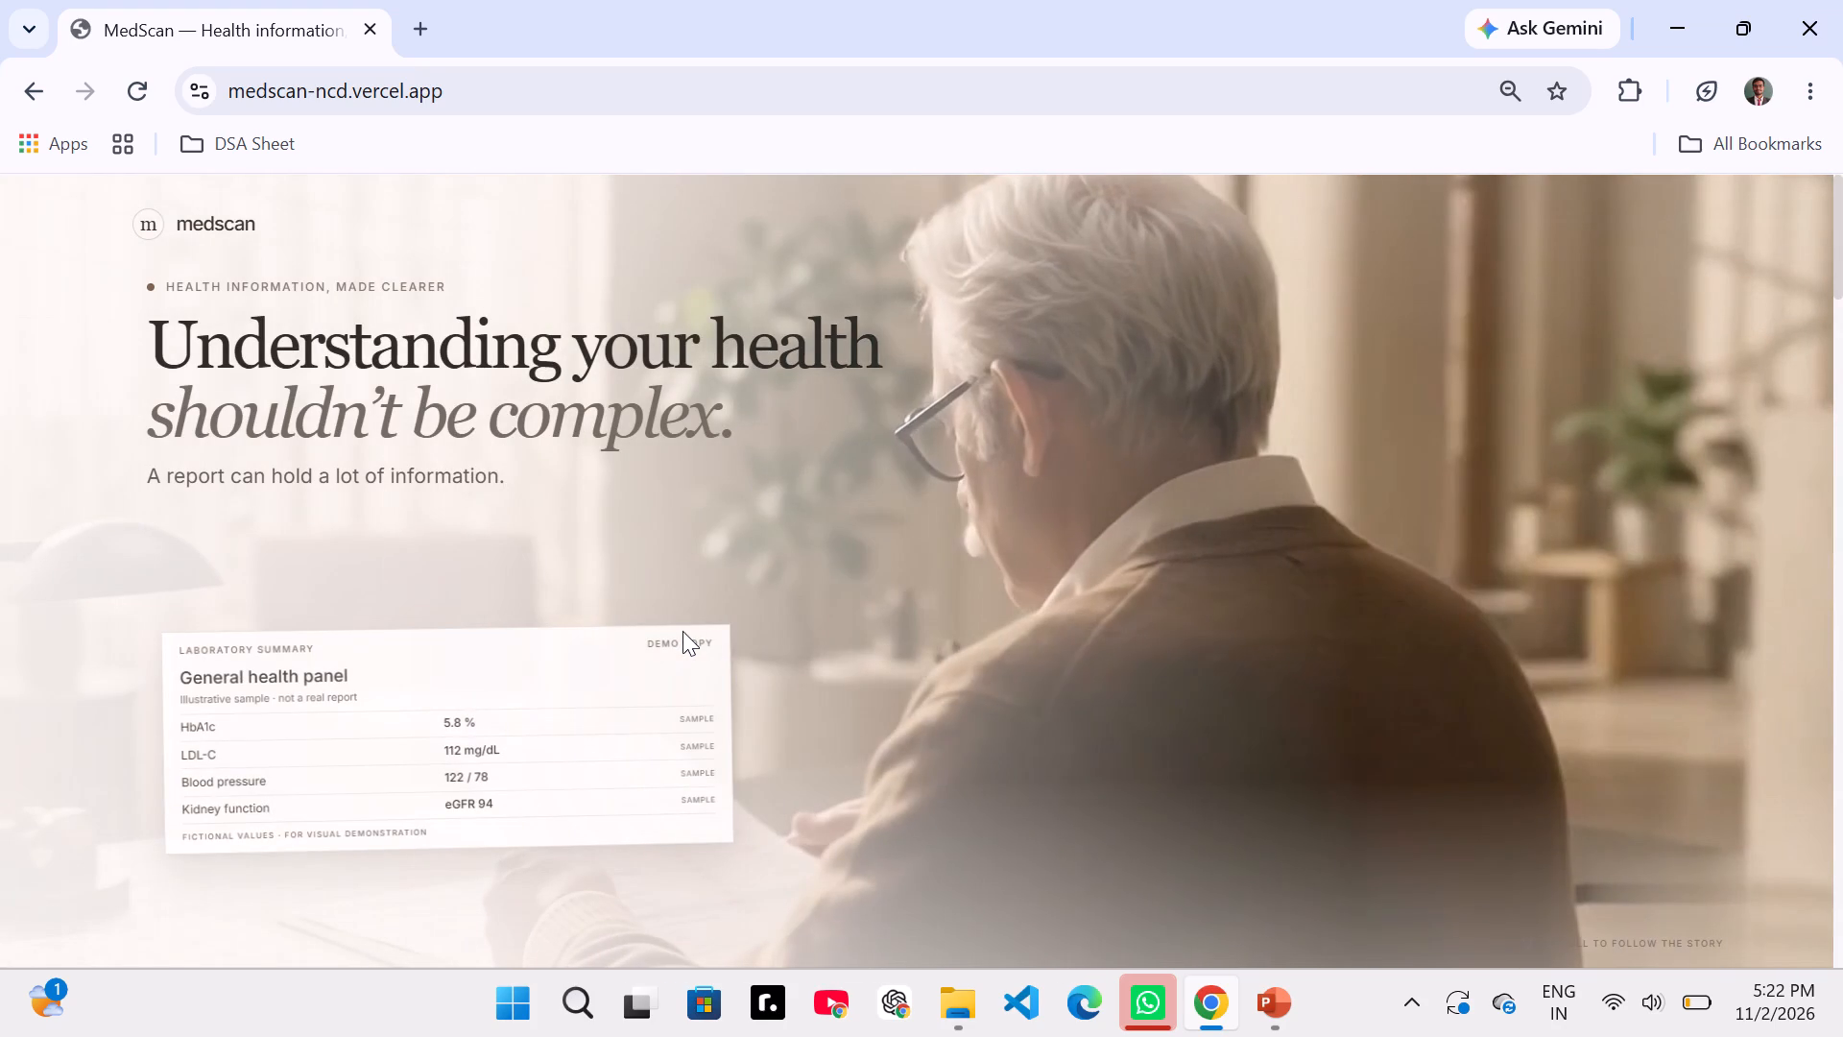
scroll(682, 631, "up", 3)
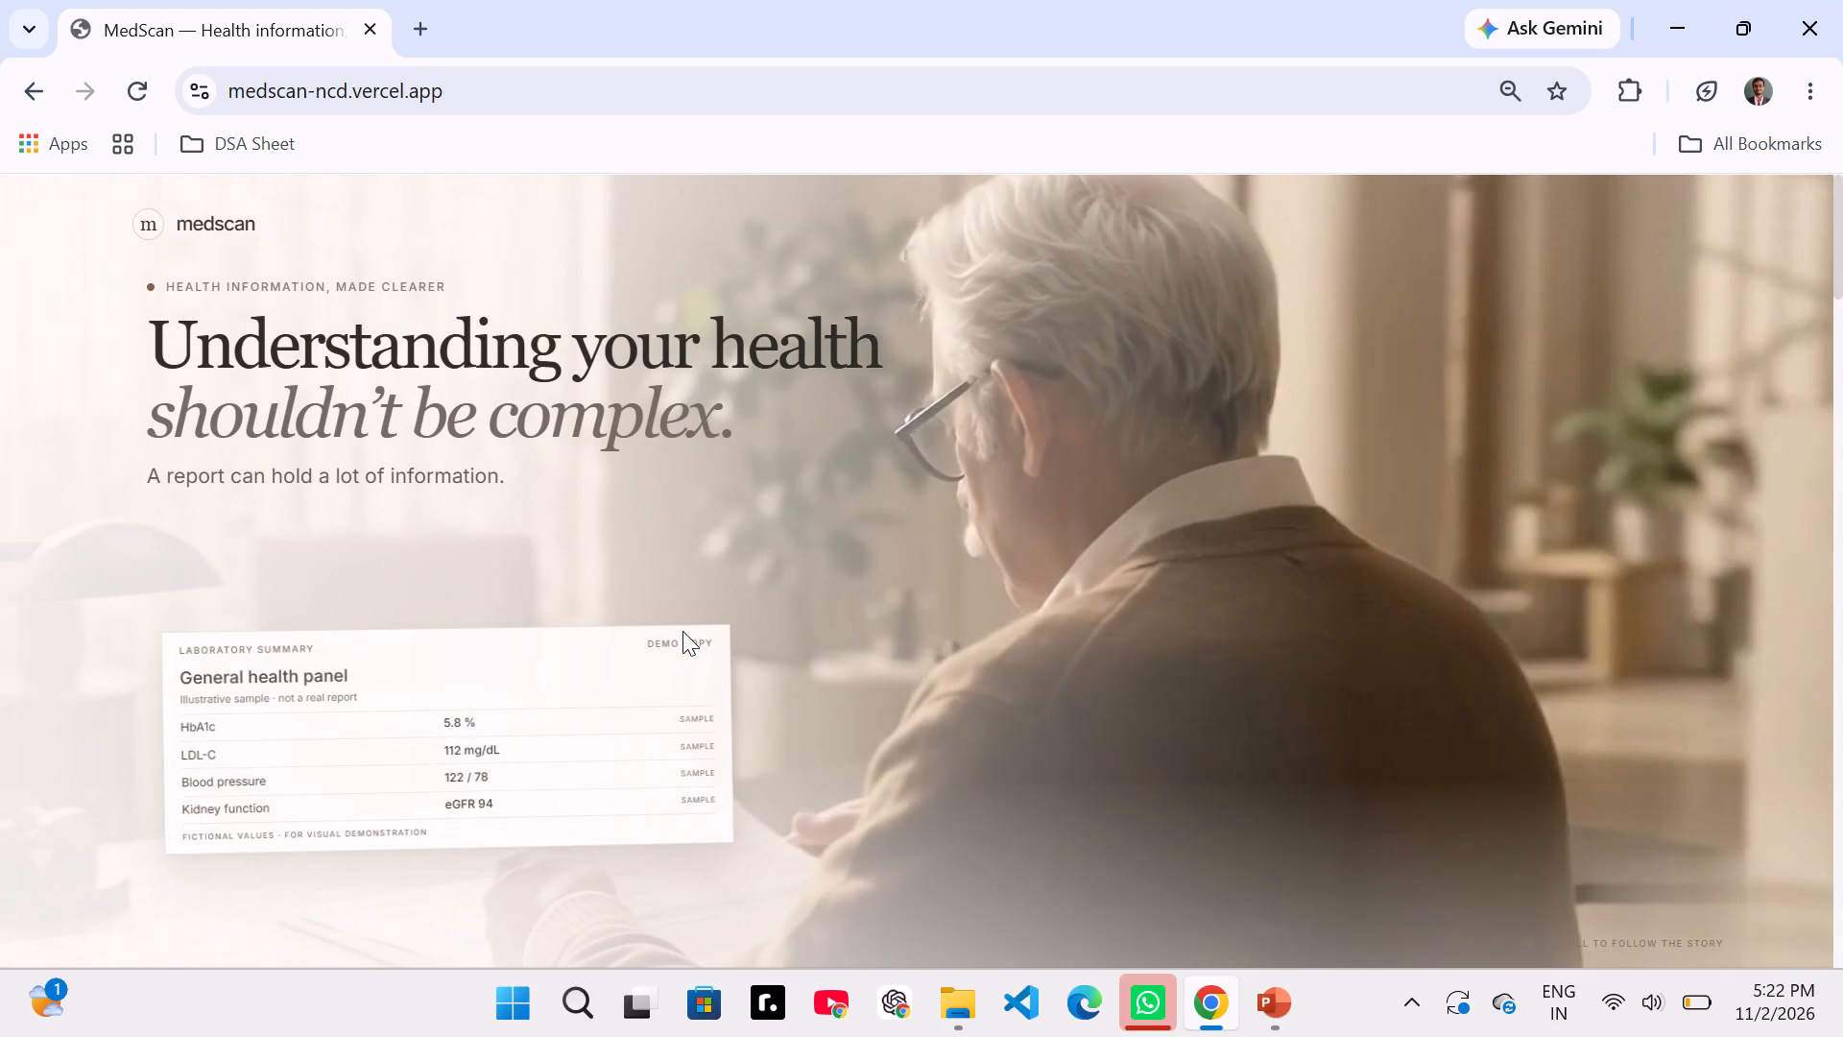
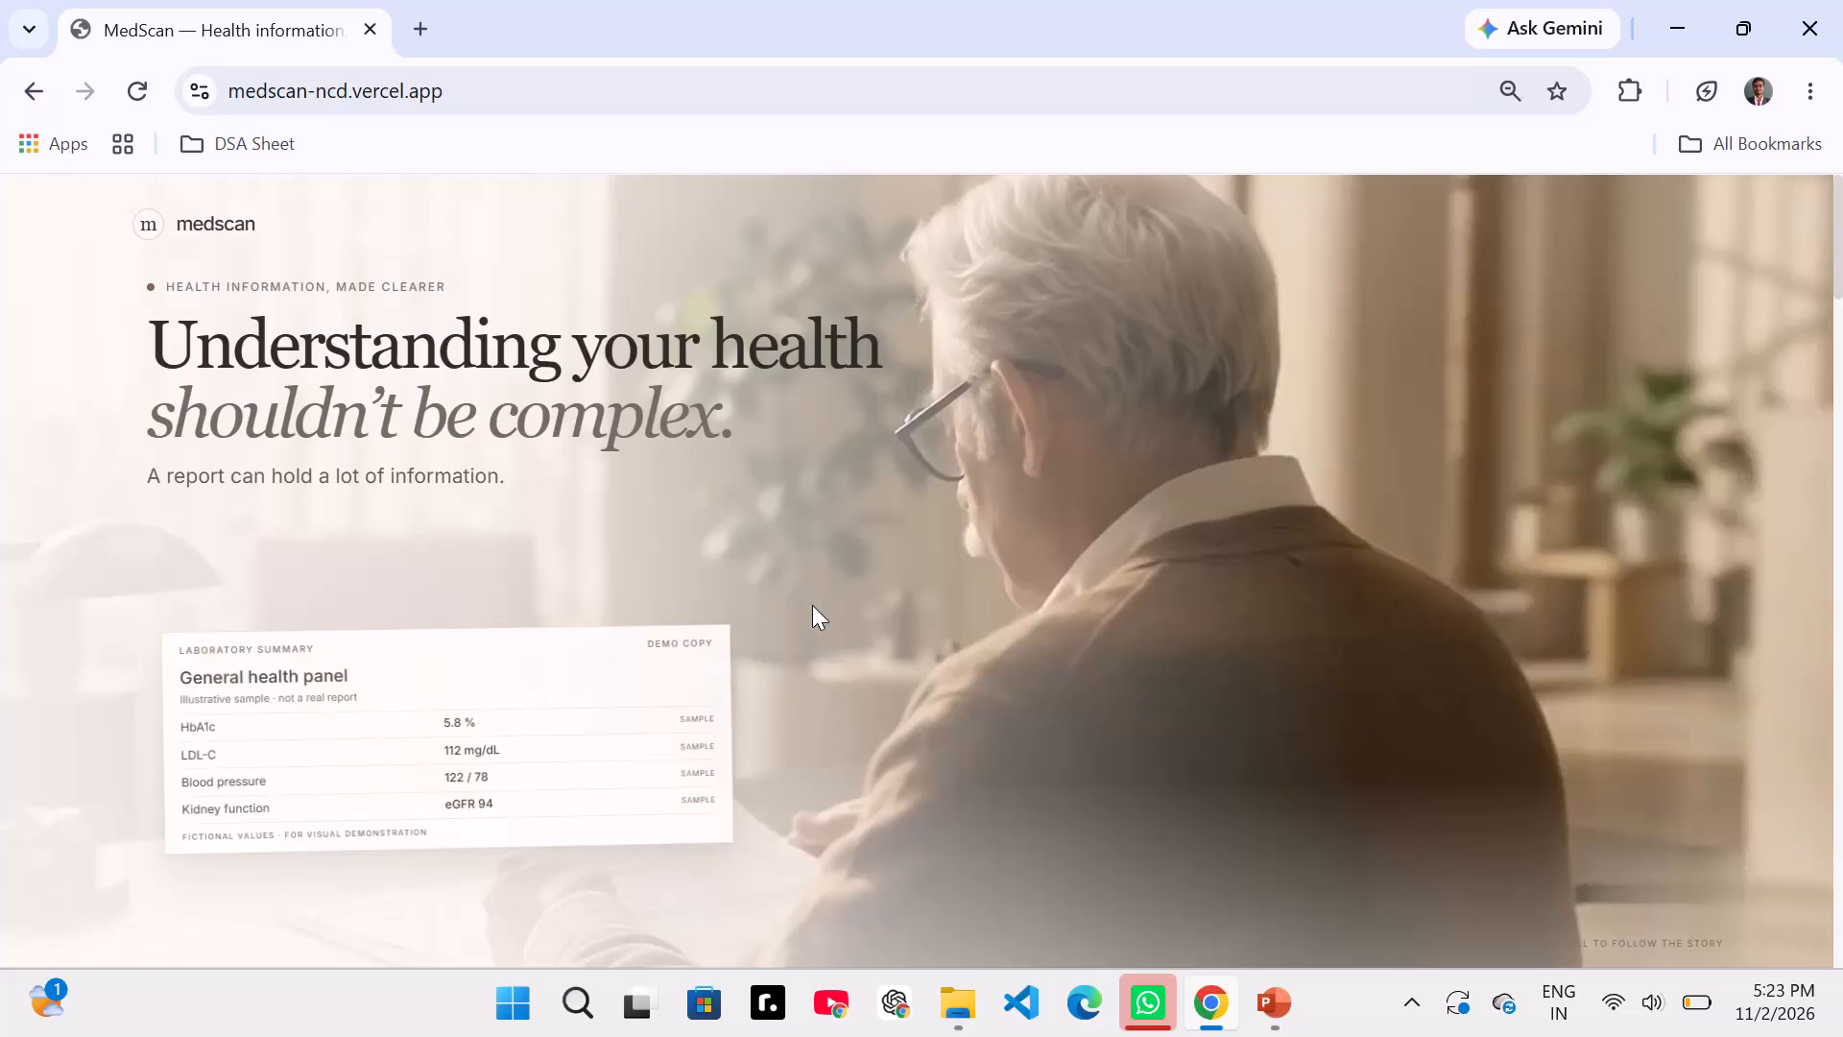
Review the MedScan landing page story from the opening headline through "Clear information. More confidence." to the MedScan Experience section.
scroll(812, 605, "down", 1)
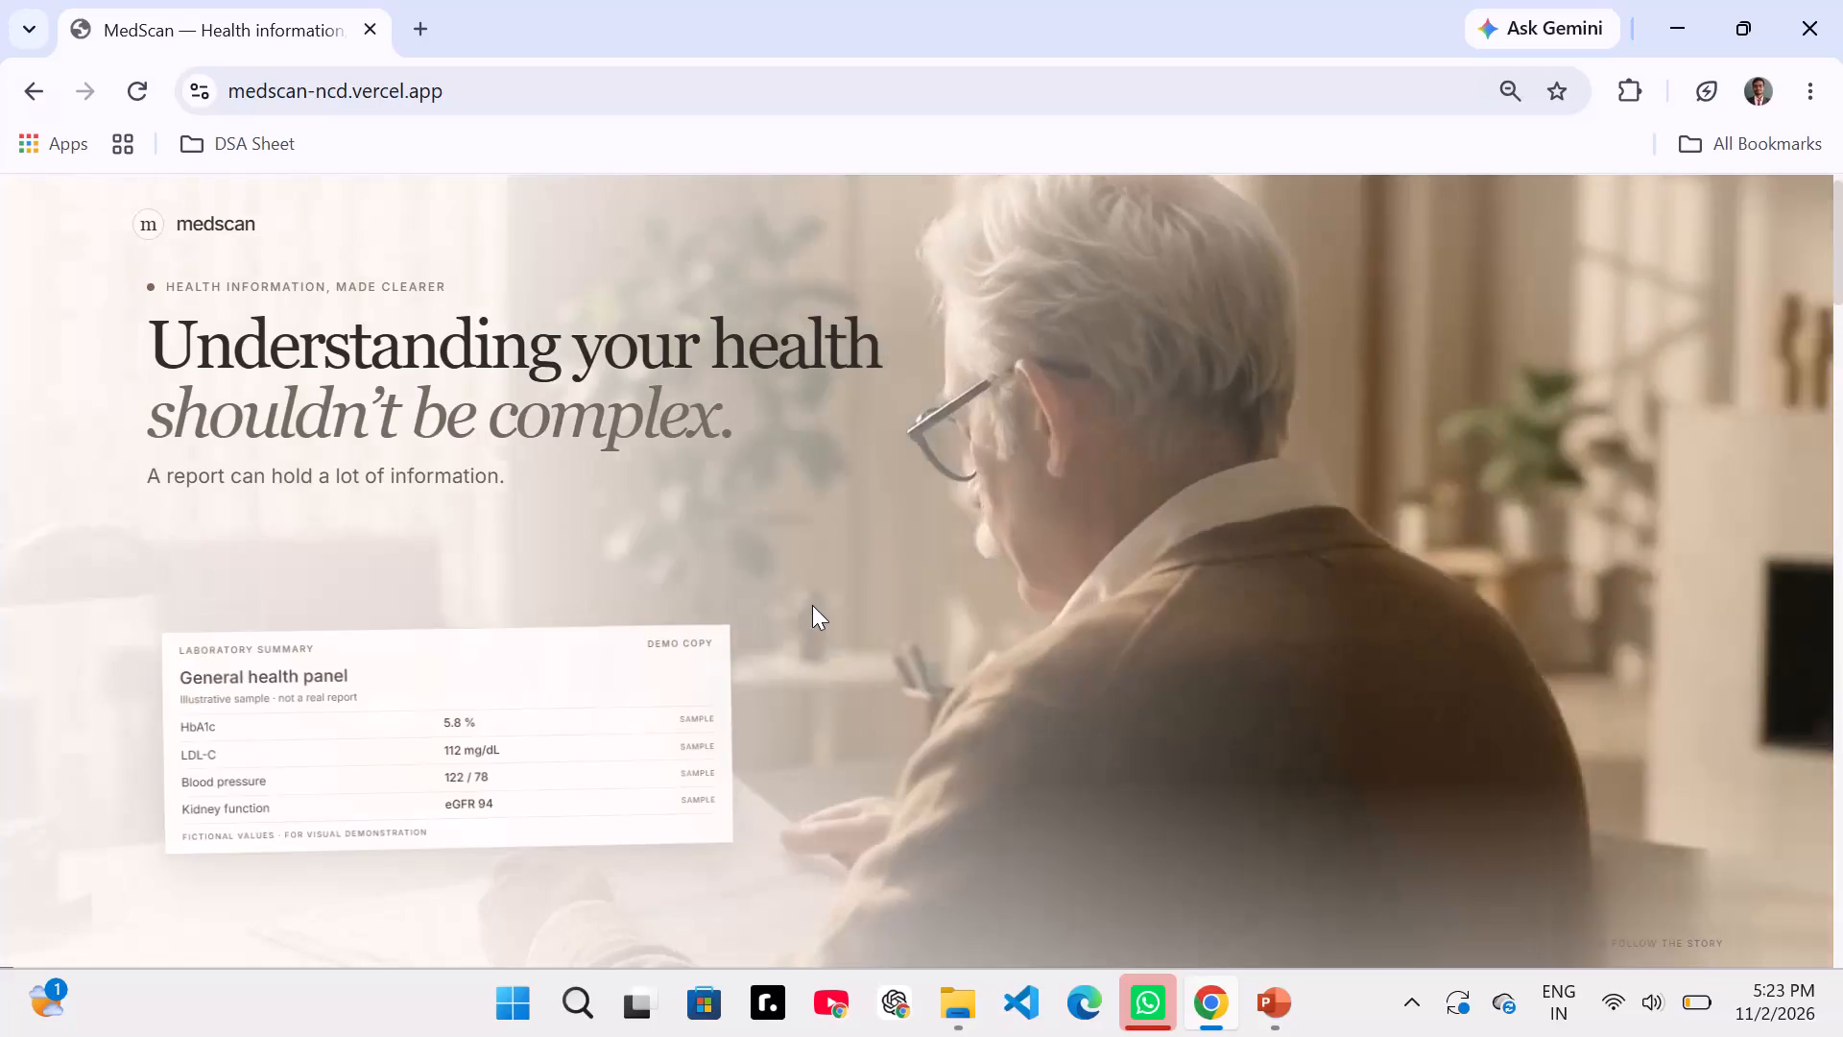
scroll(812, 605, "down", 1)
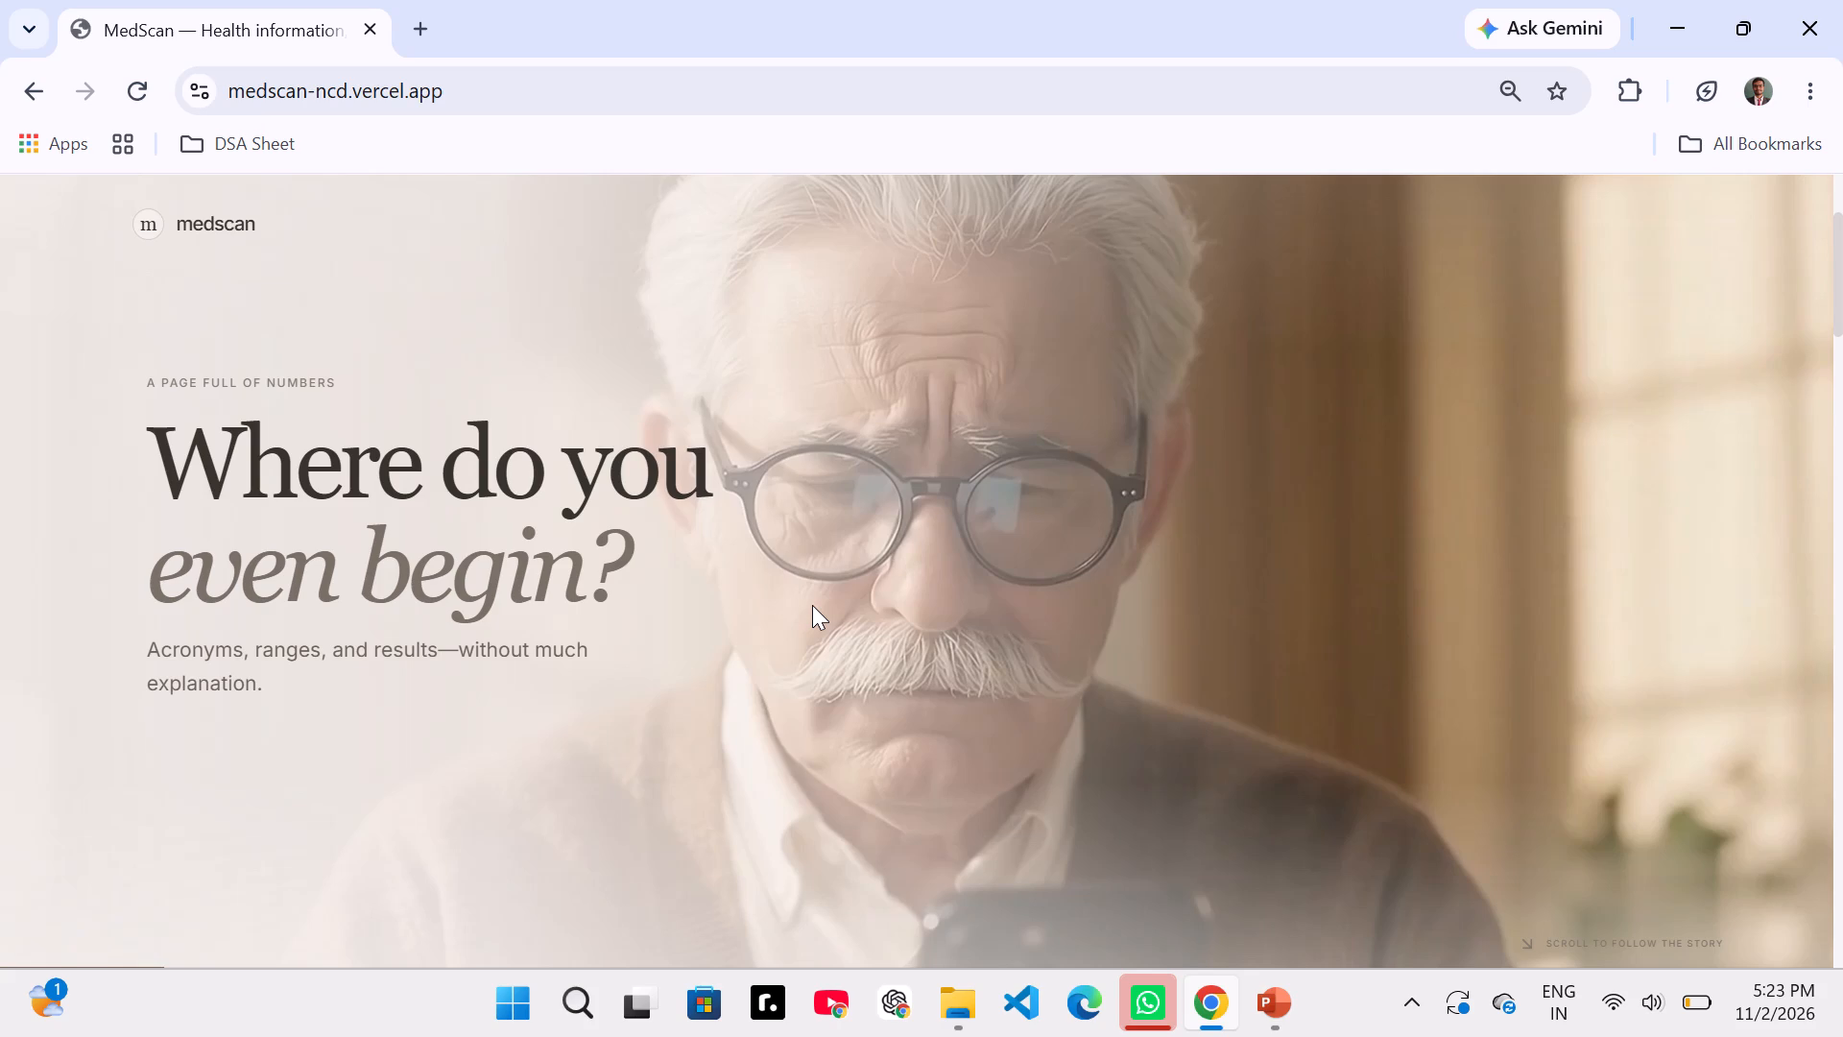
scroll(812, 605, "down", 2)
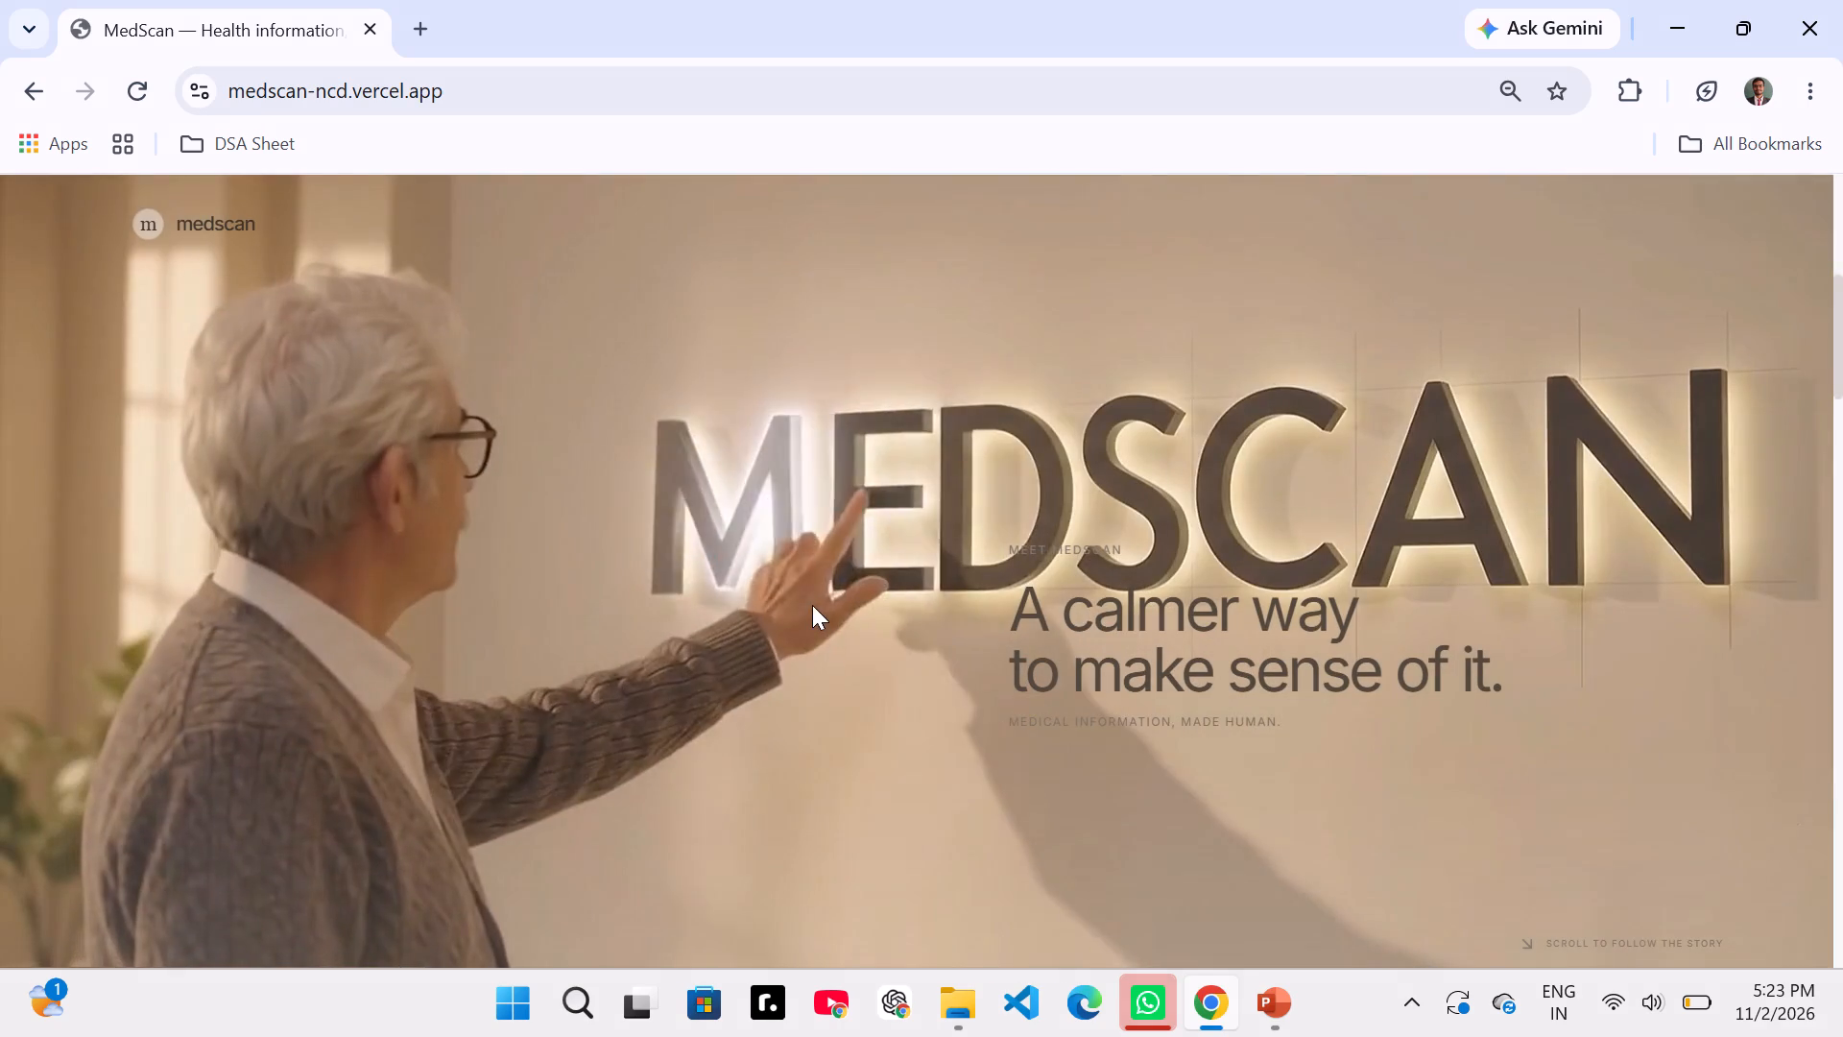
scroll(812, 605, "down", 4)
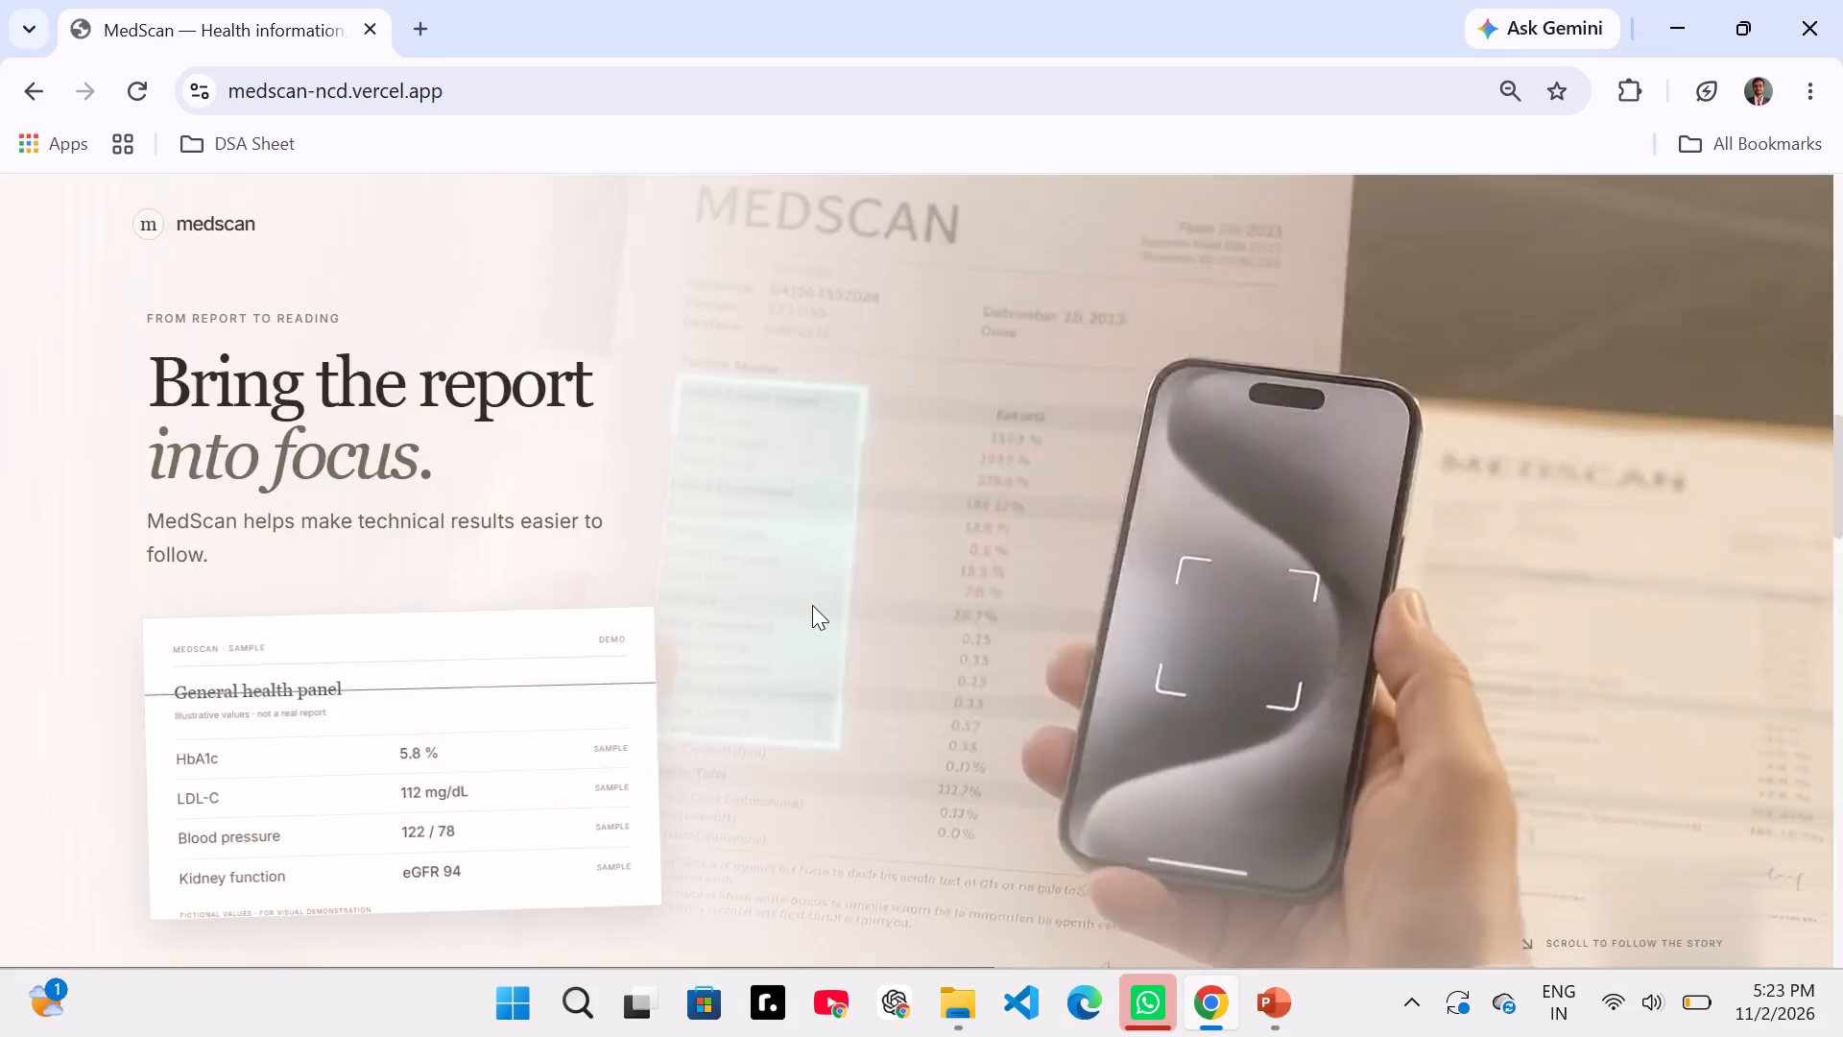
scroll(812, 605, "down", 4)
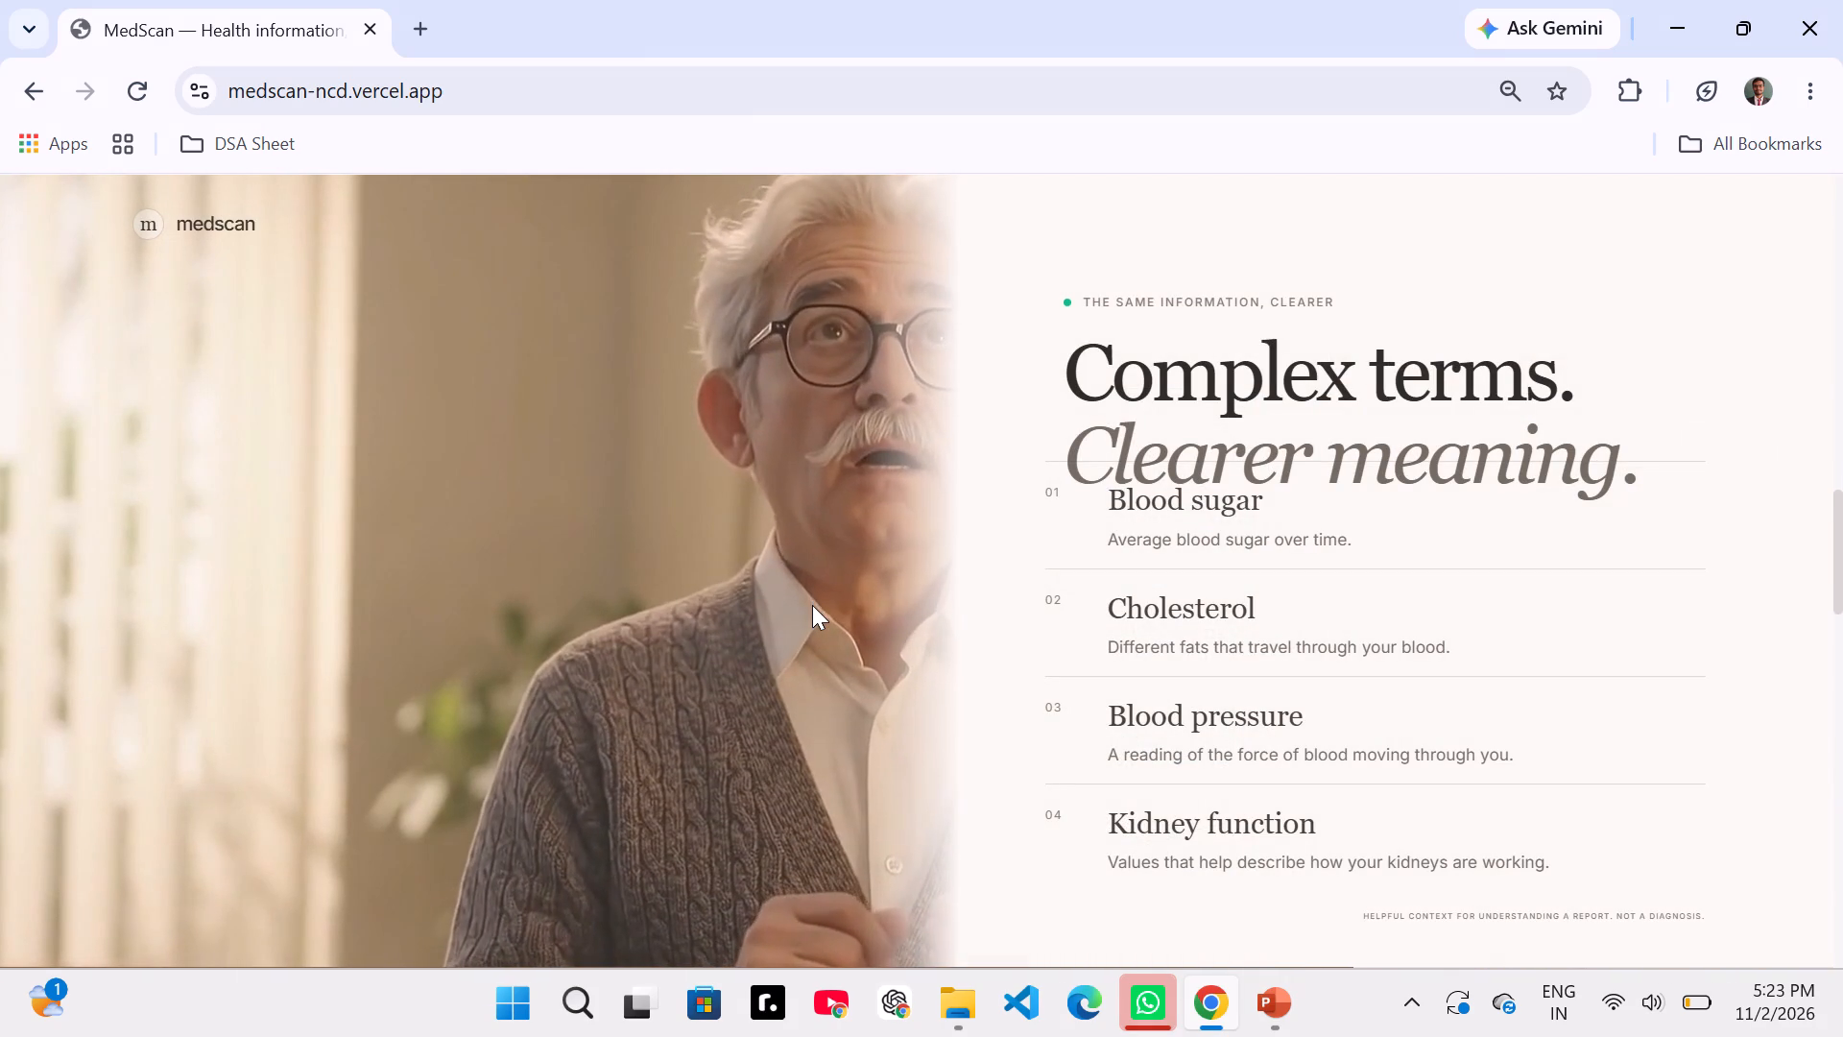
scroll(812, 605, "down", 3)
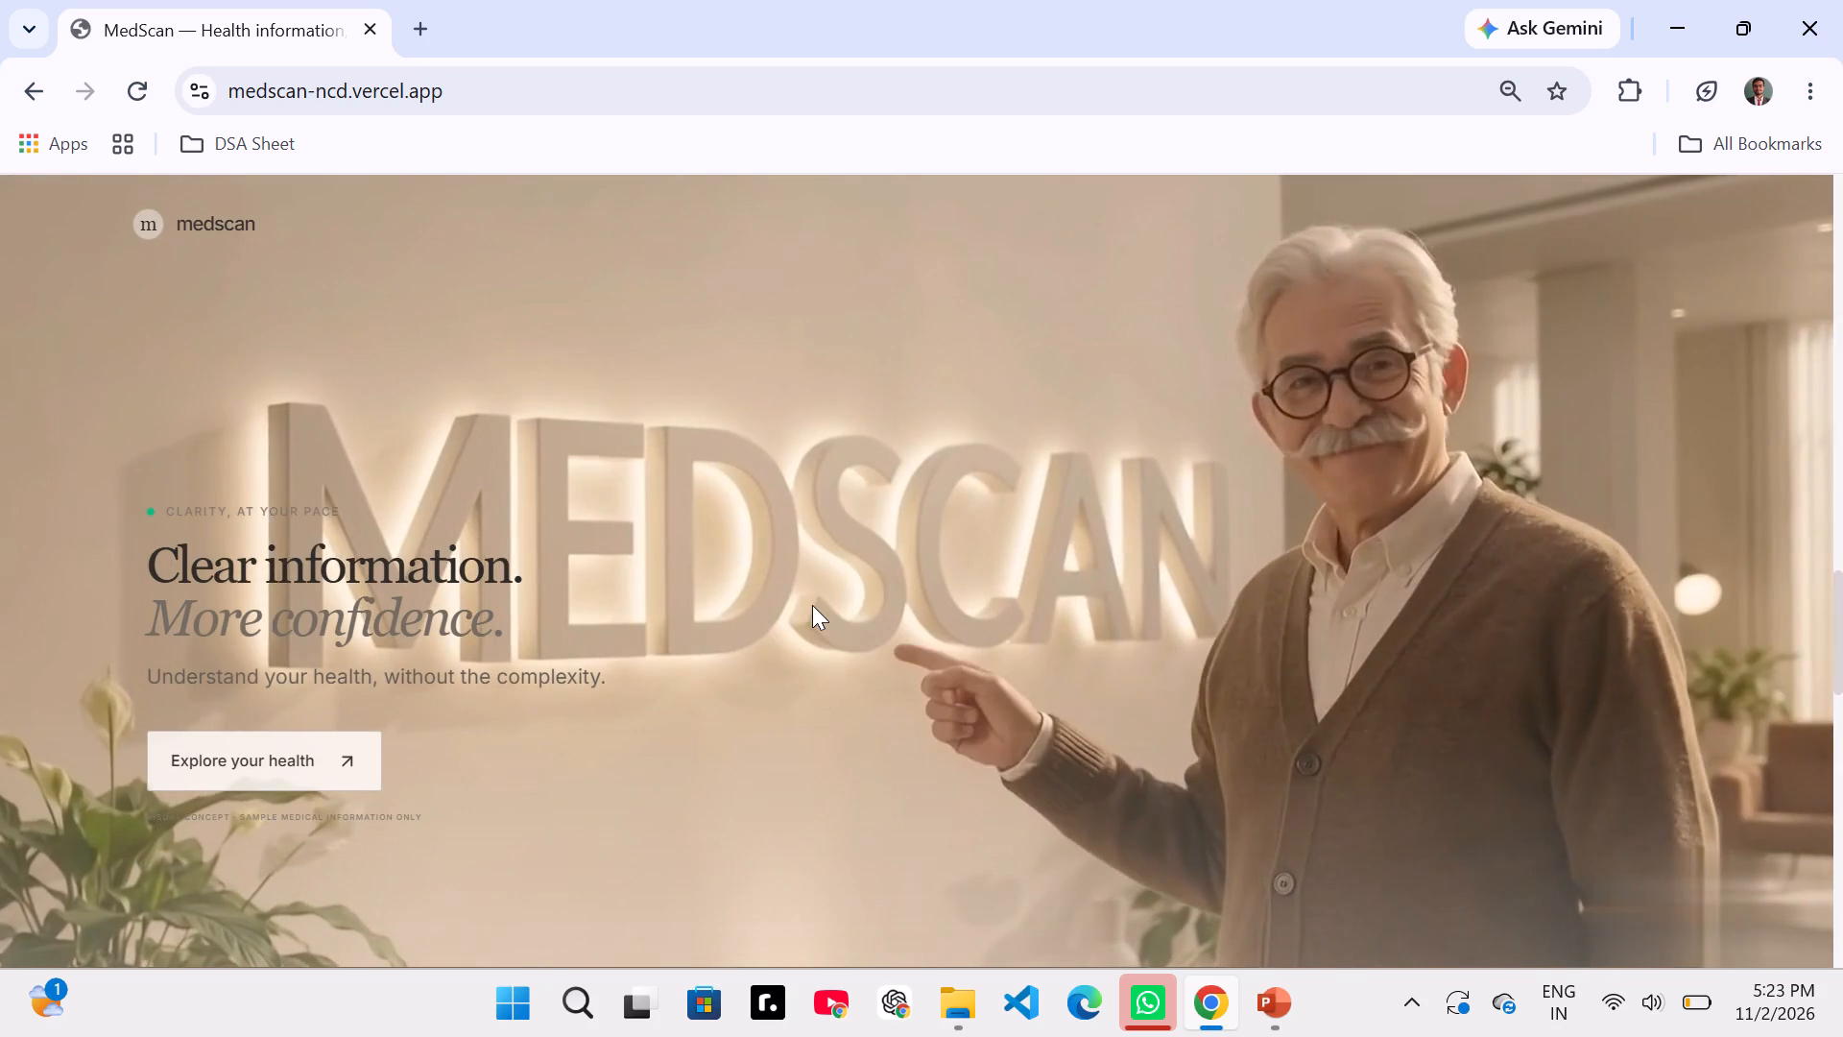
scroll(812, 605, "down", 4)
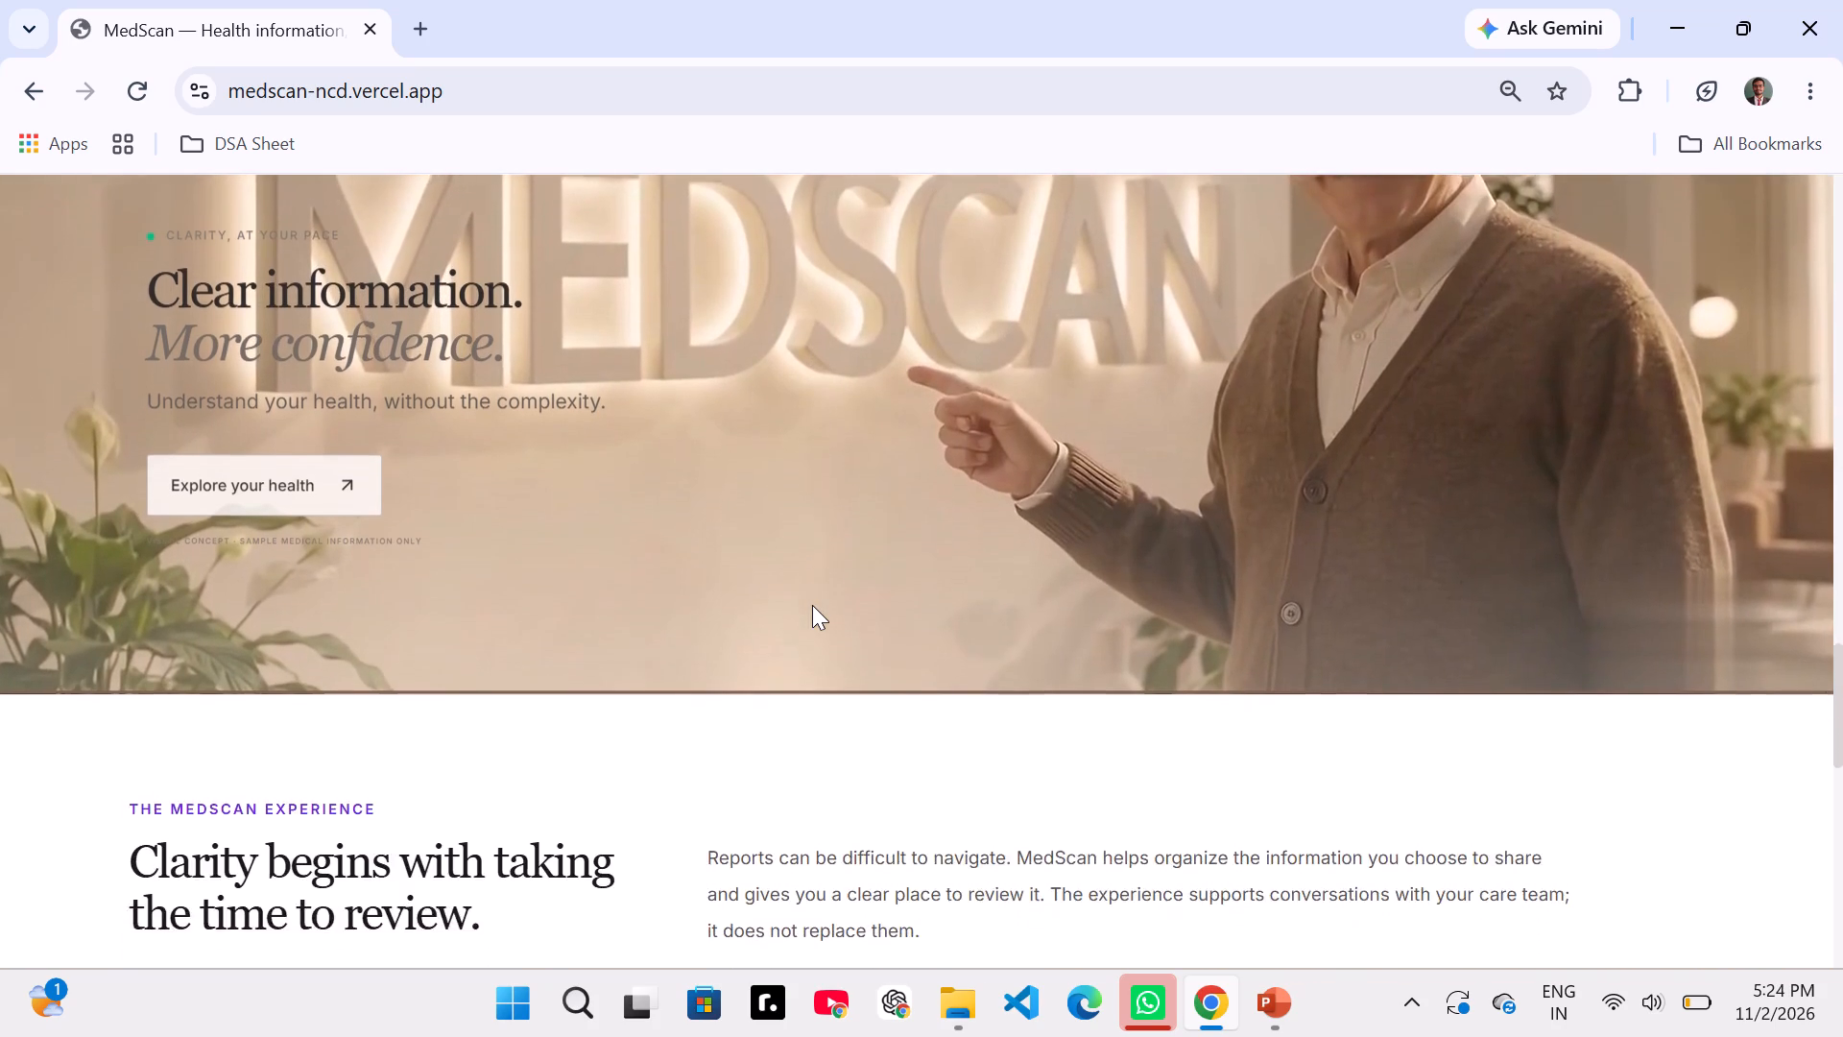
scroll(812, 605, "down", 2)
Follow "Explore your health" to the MedScan Experience section and open the workspace from there.
scroll(671, 478, "up", 4)
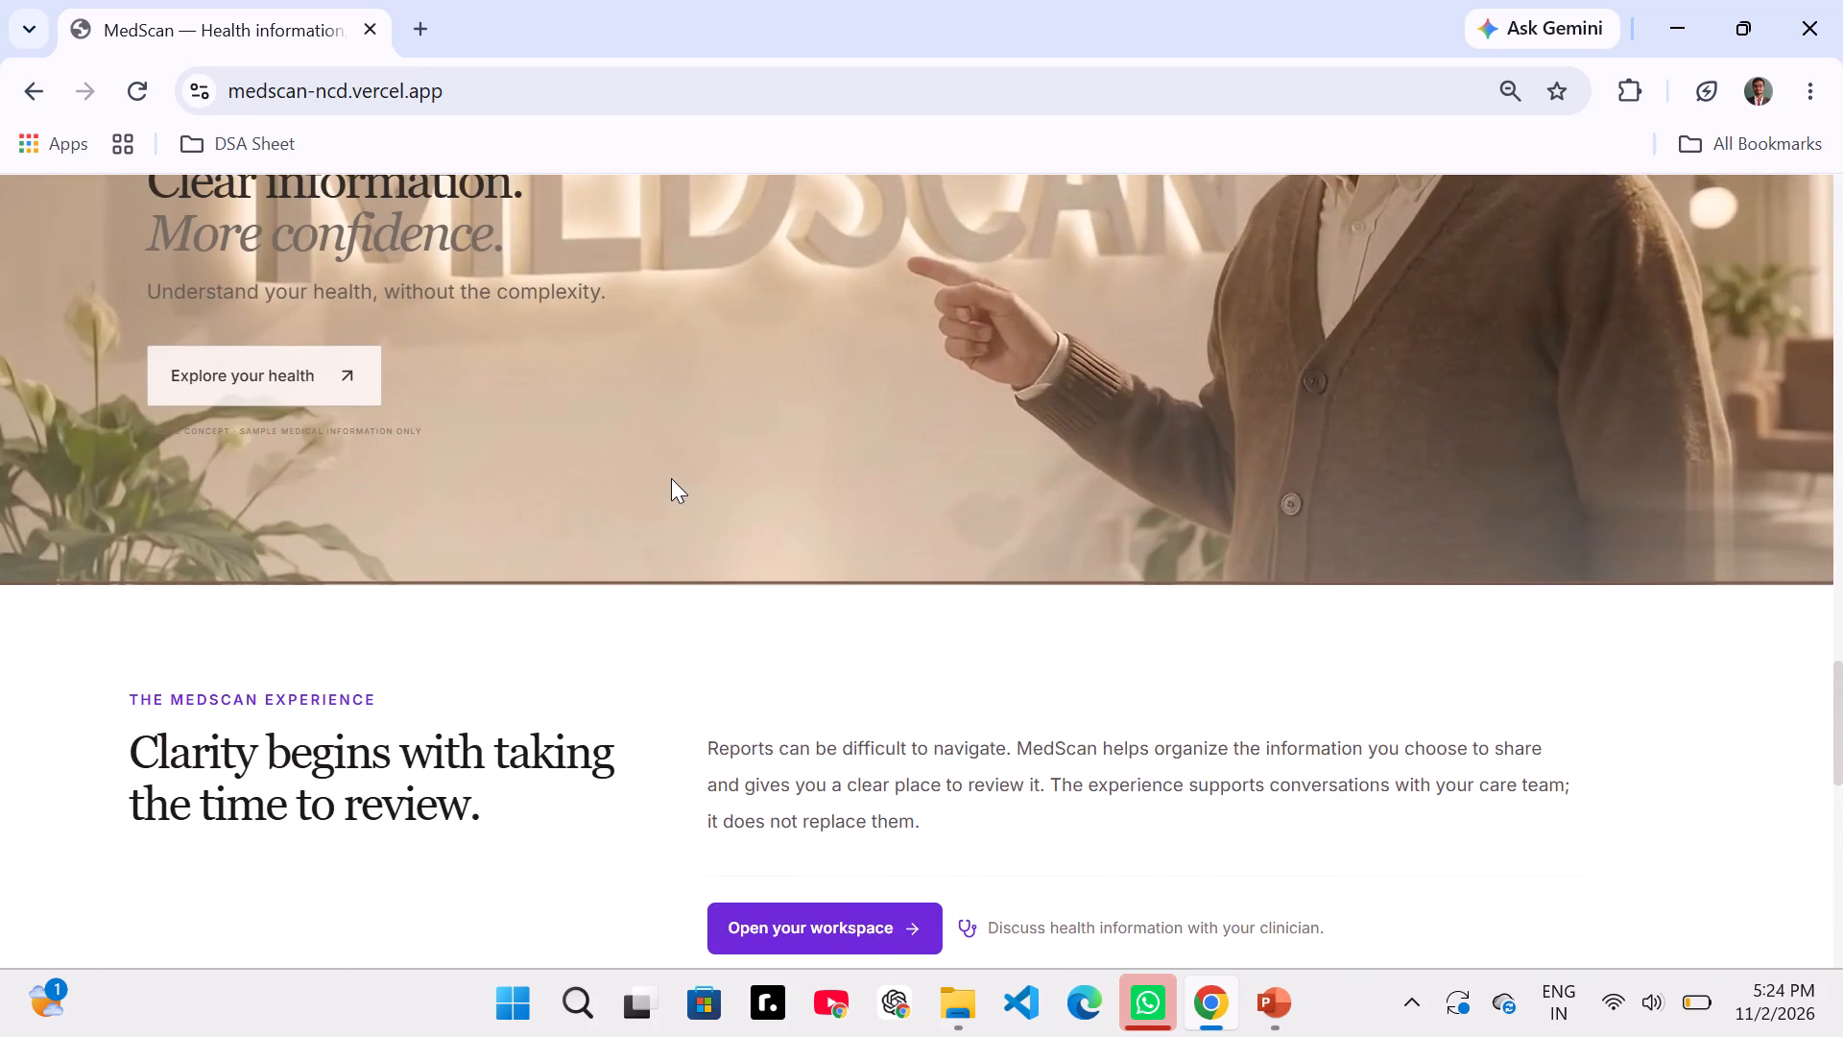
left_click(196, 378)
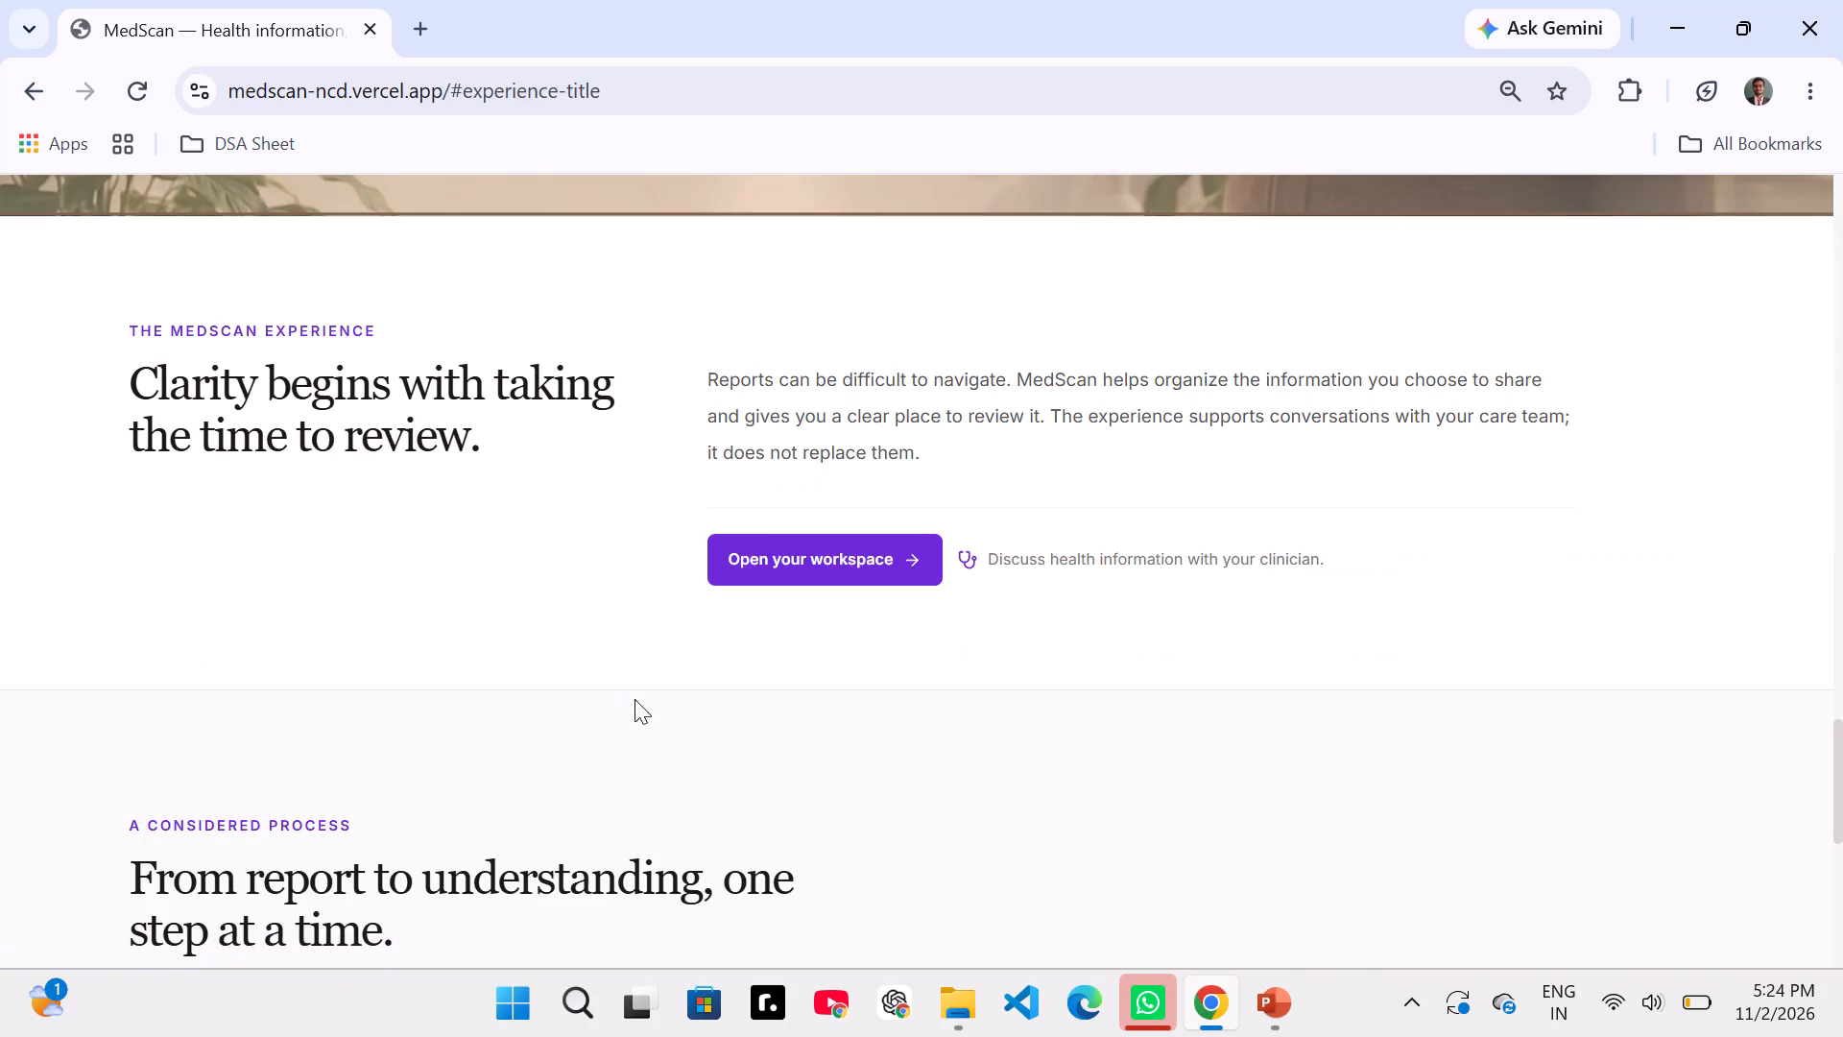
left_click(778, 567)
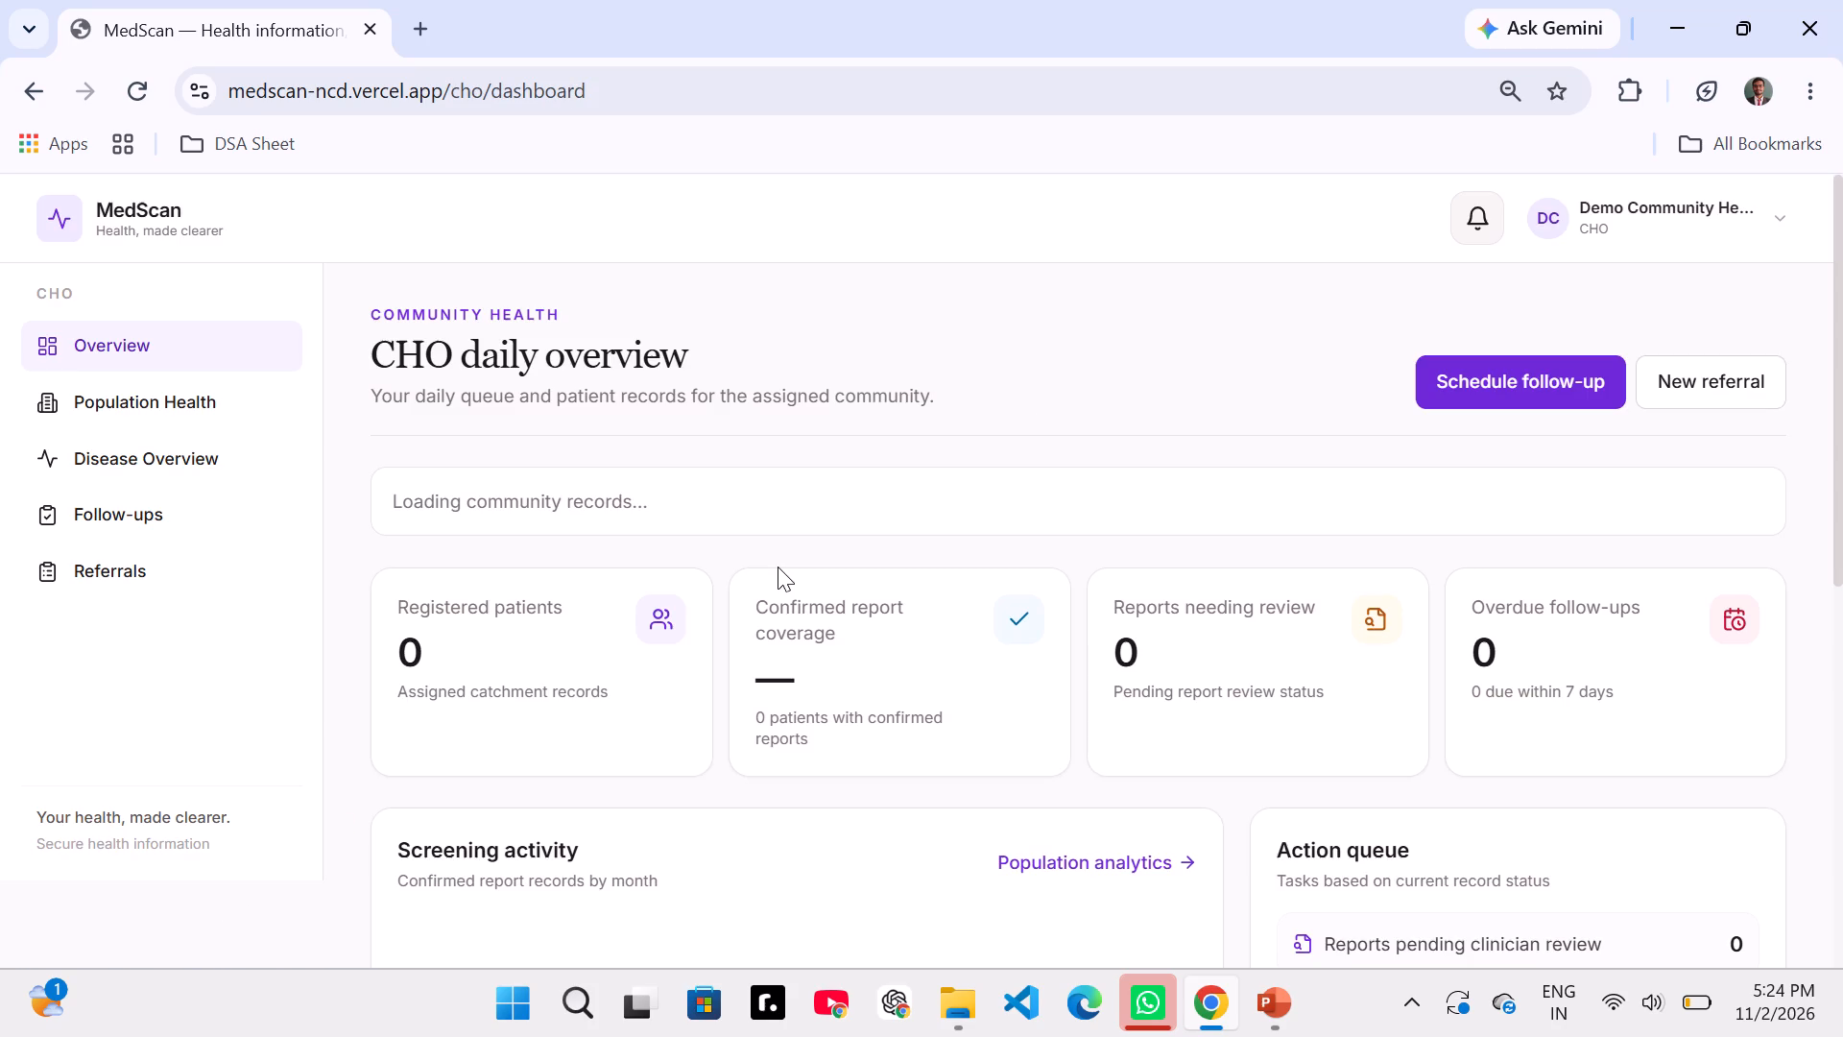
Leave the demo CHO account through its account options and switch to the patient account's dashboard.
left_click(1665, 238)
left_click(1597, 399)
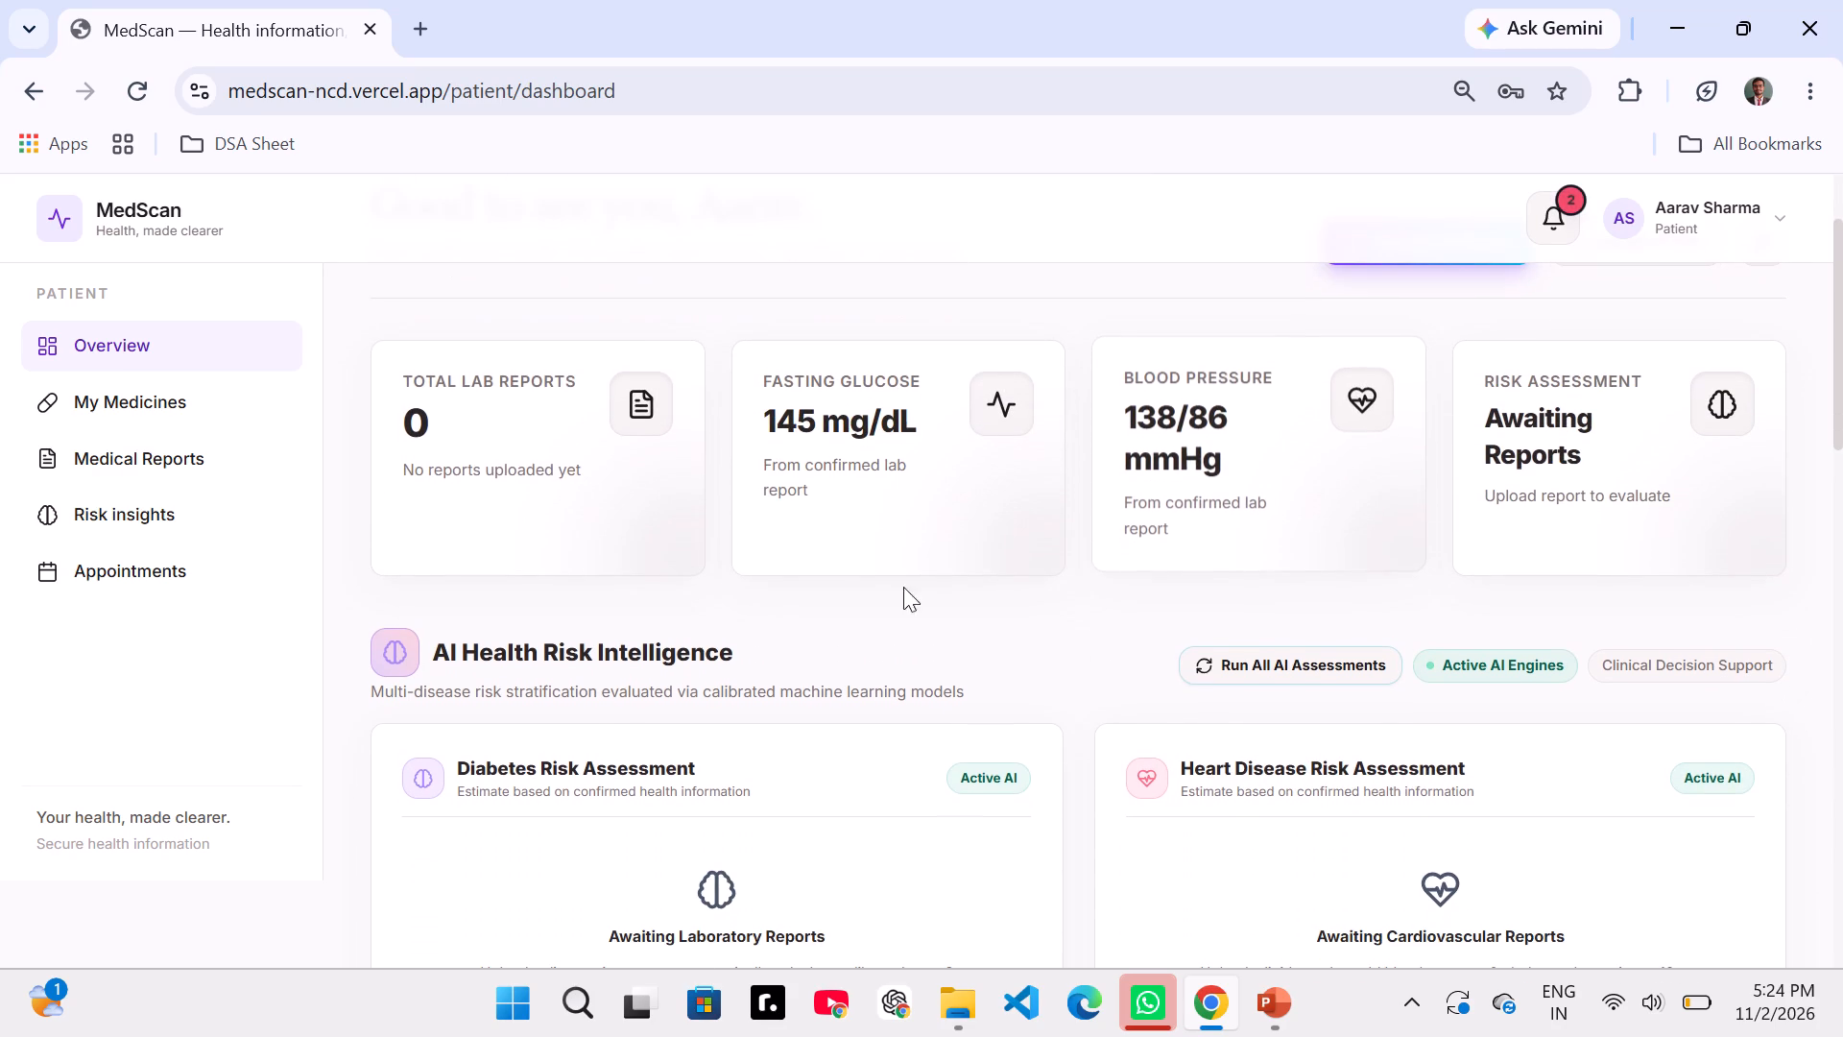
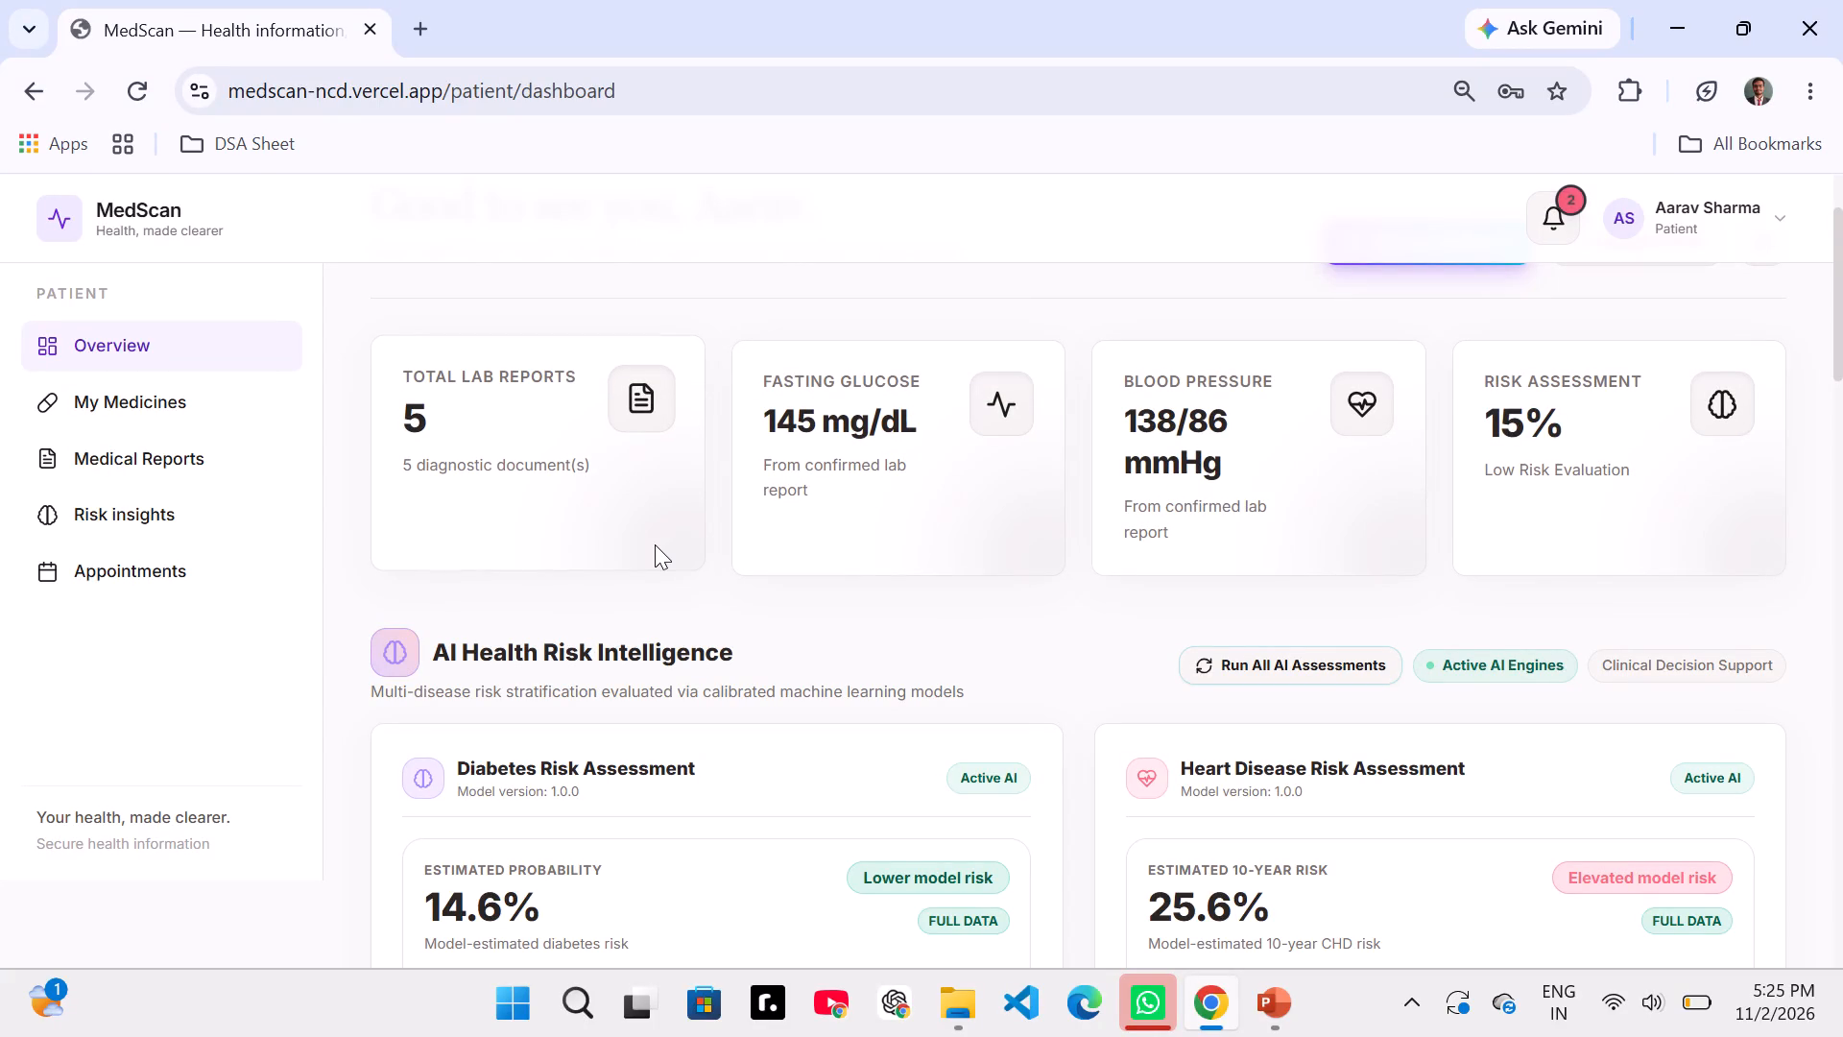
Review the patient dashboard from the summary figures through the four AI risk assessments to the report history and Longitudinal Health Intelligence.
scroll(1011, 633, "down", 1)
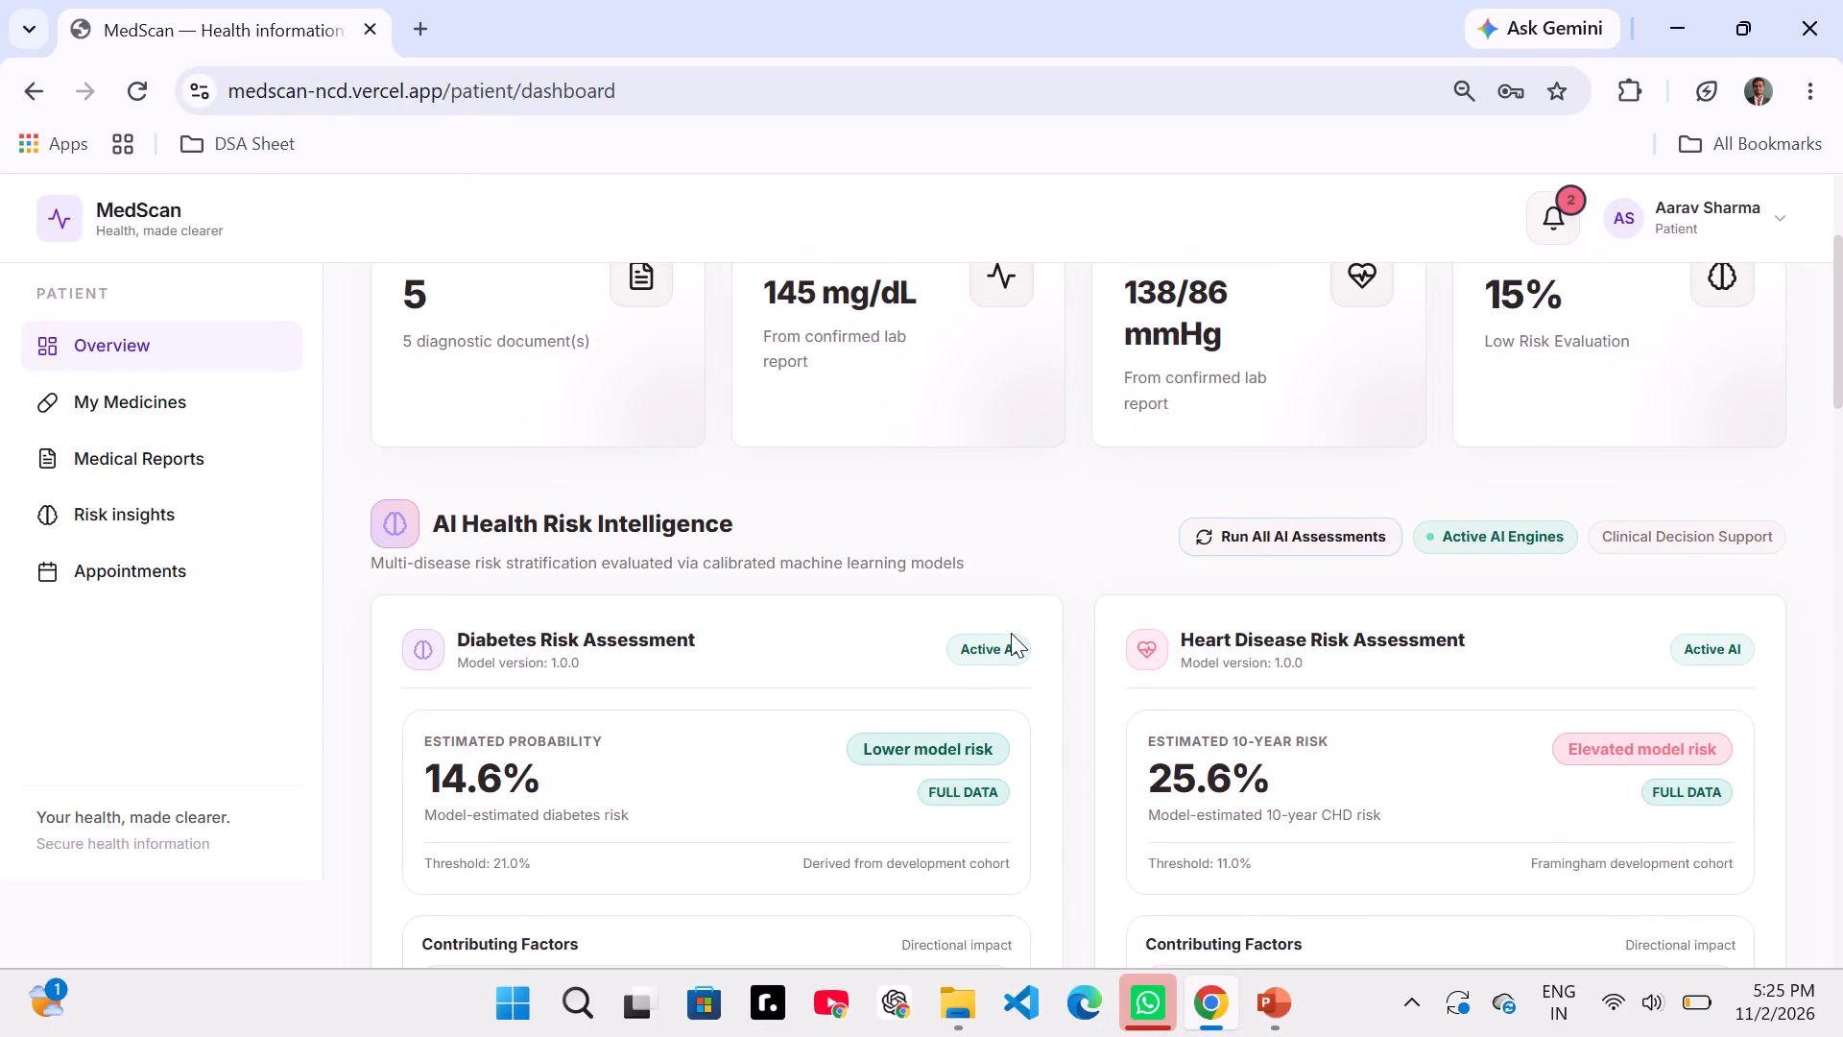
scroll(1011, 633, "up", 1)
scroll(1011, 633, "down", 2)
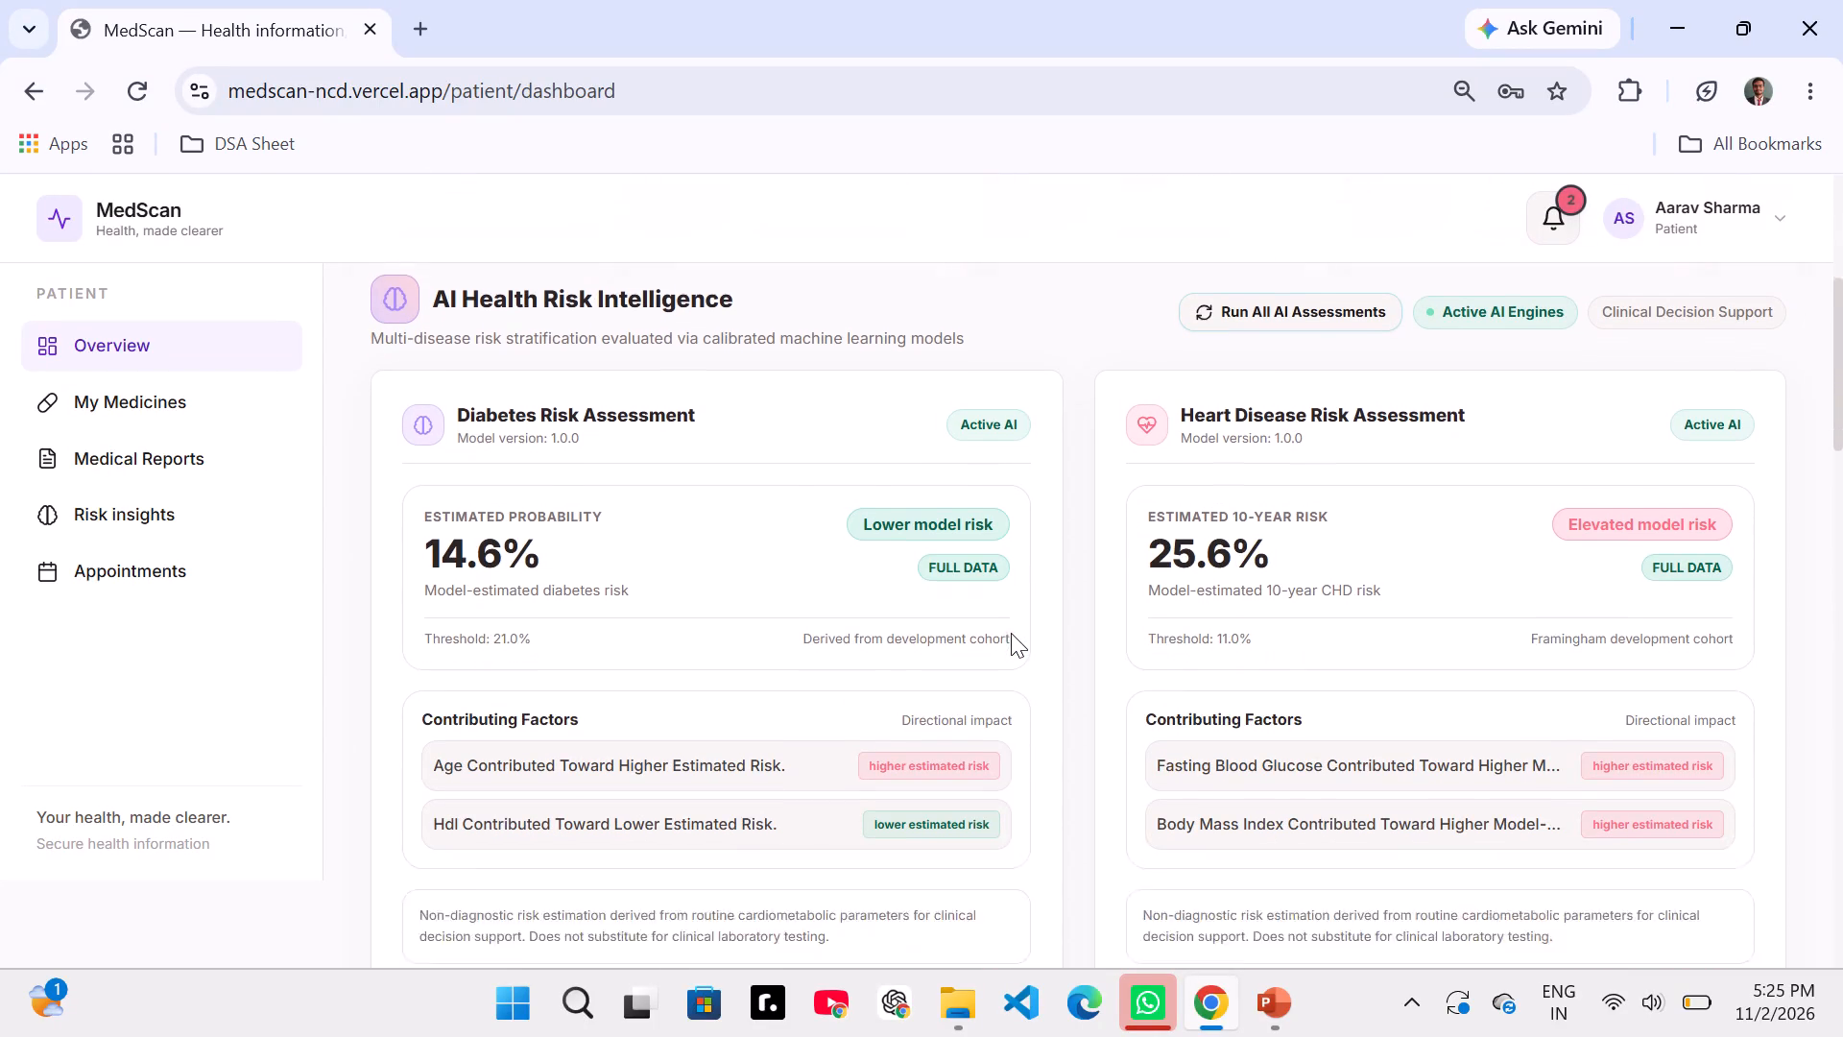
scroll(1011, 633, "down", 1)
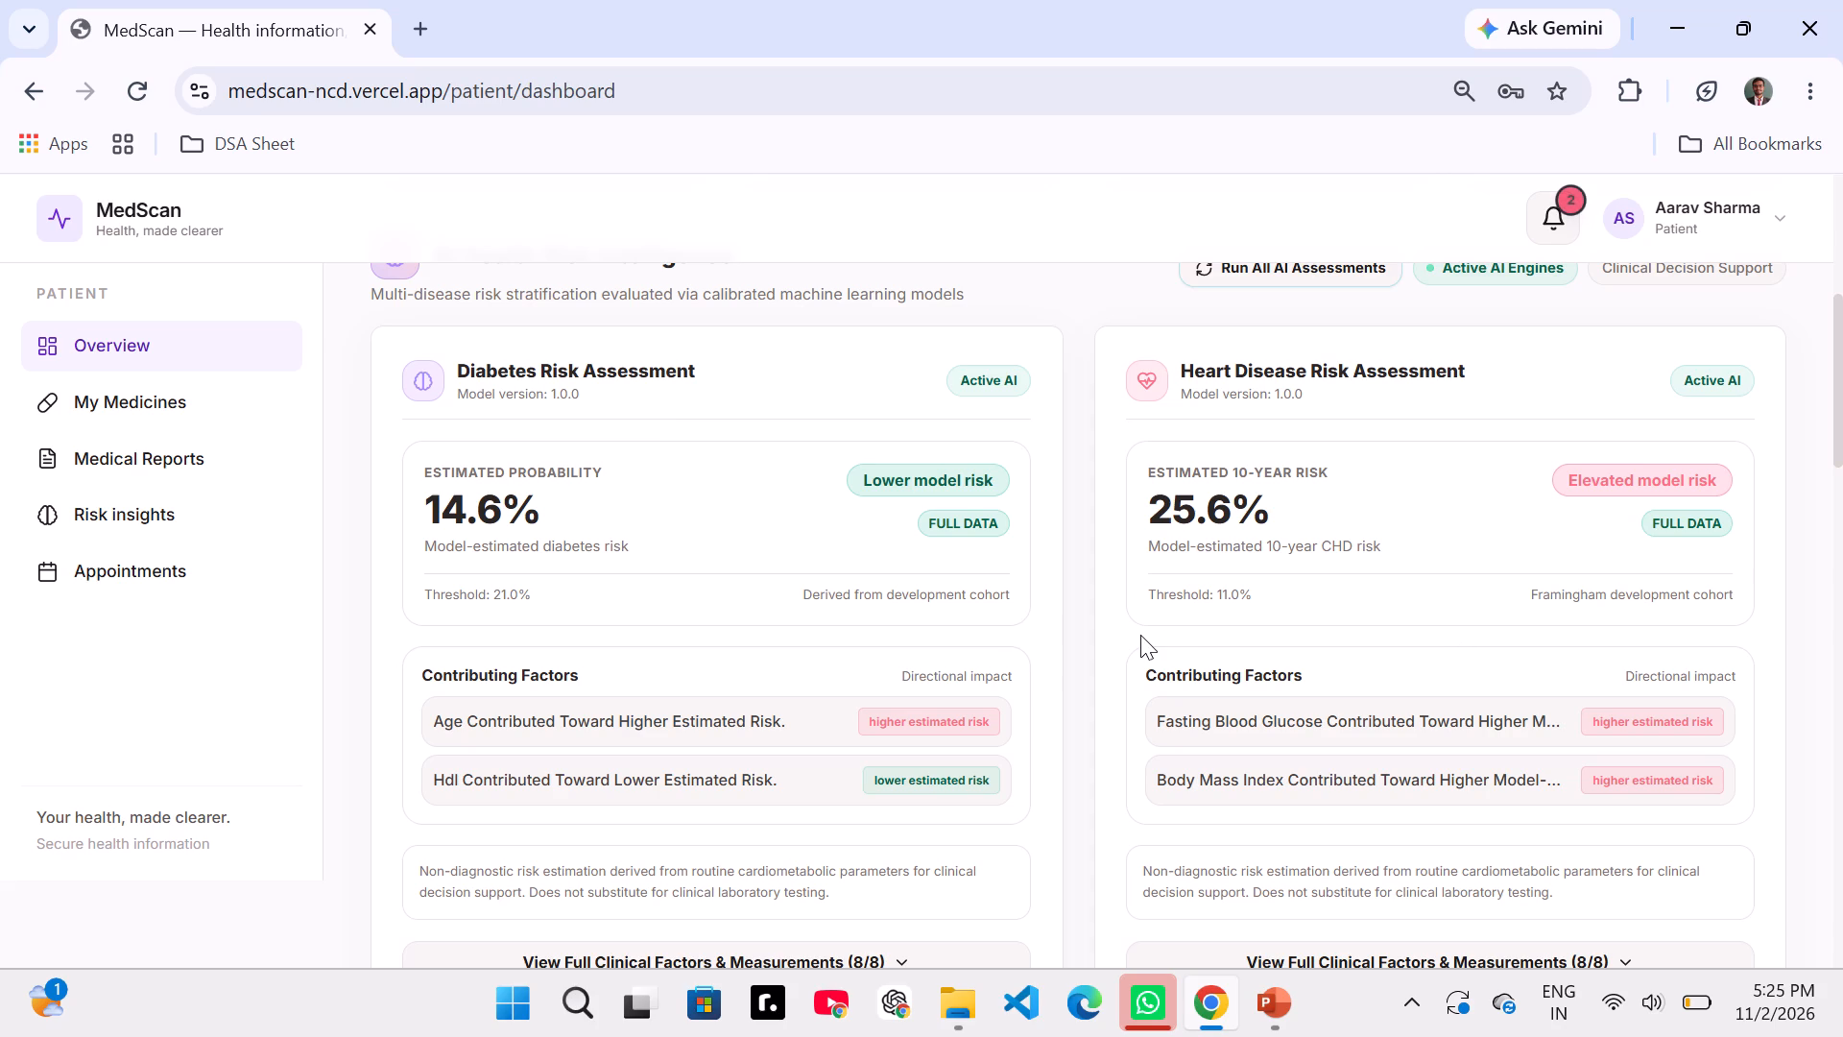
scroll(1140, 635, "down", 1)
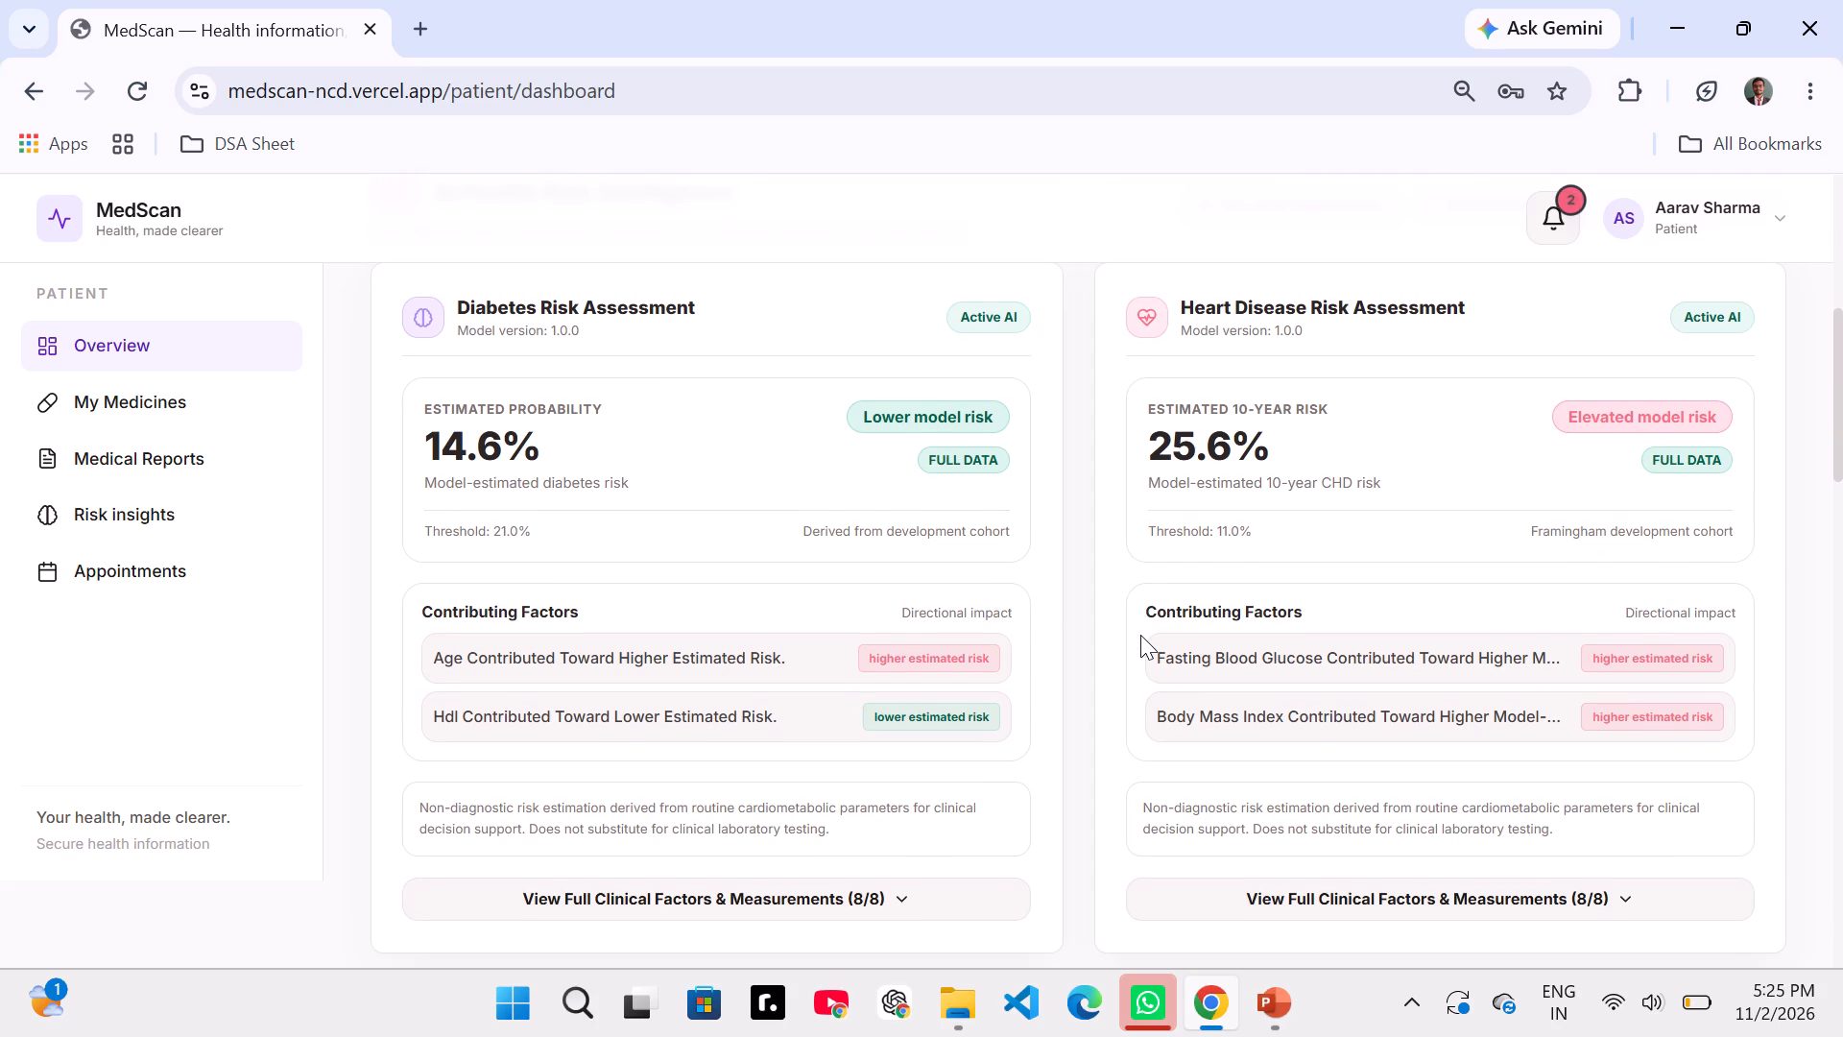
scroll(1140, 635, "down", 1)
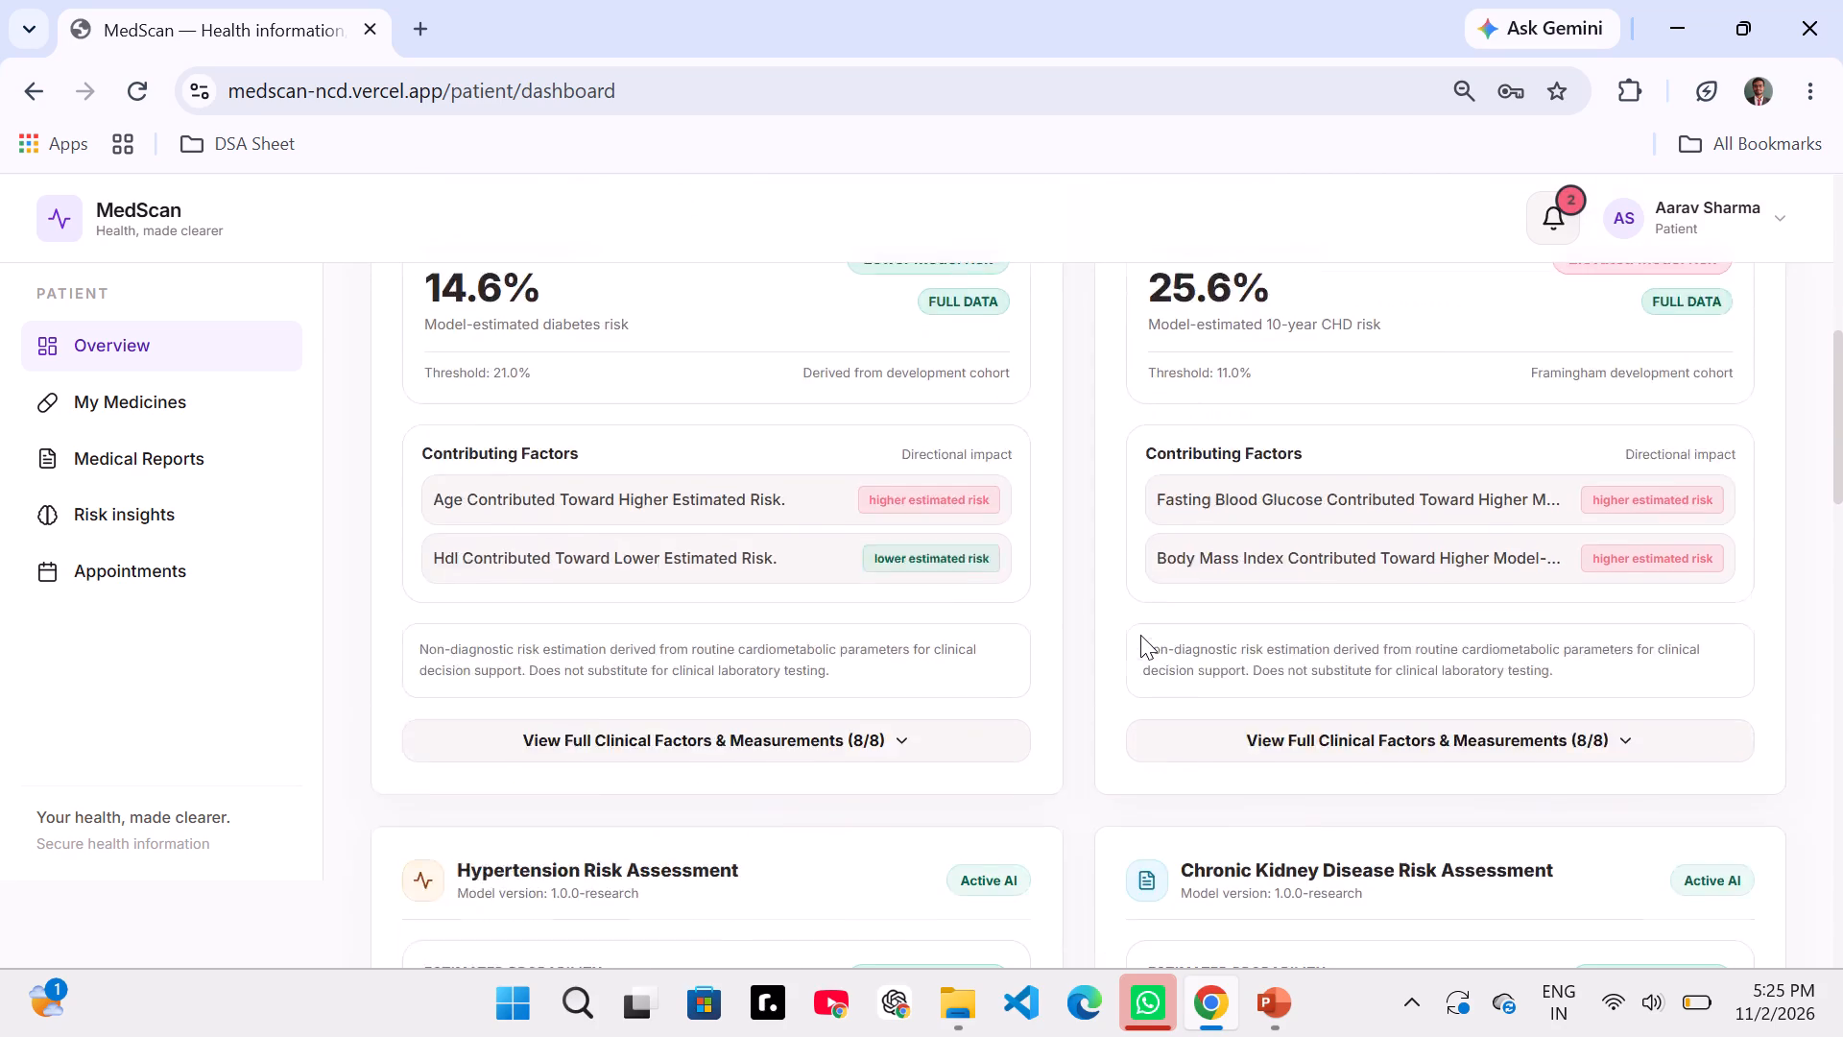
scroll(1140, 635, "down", 2)
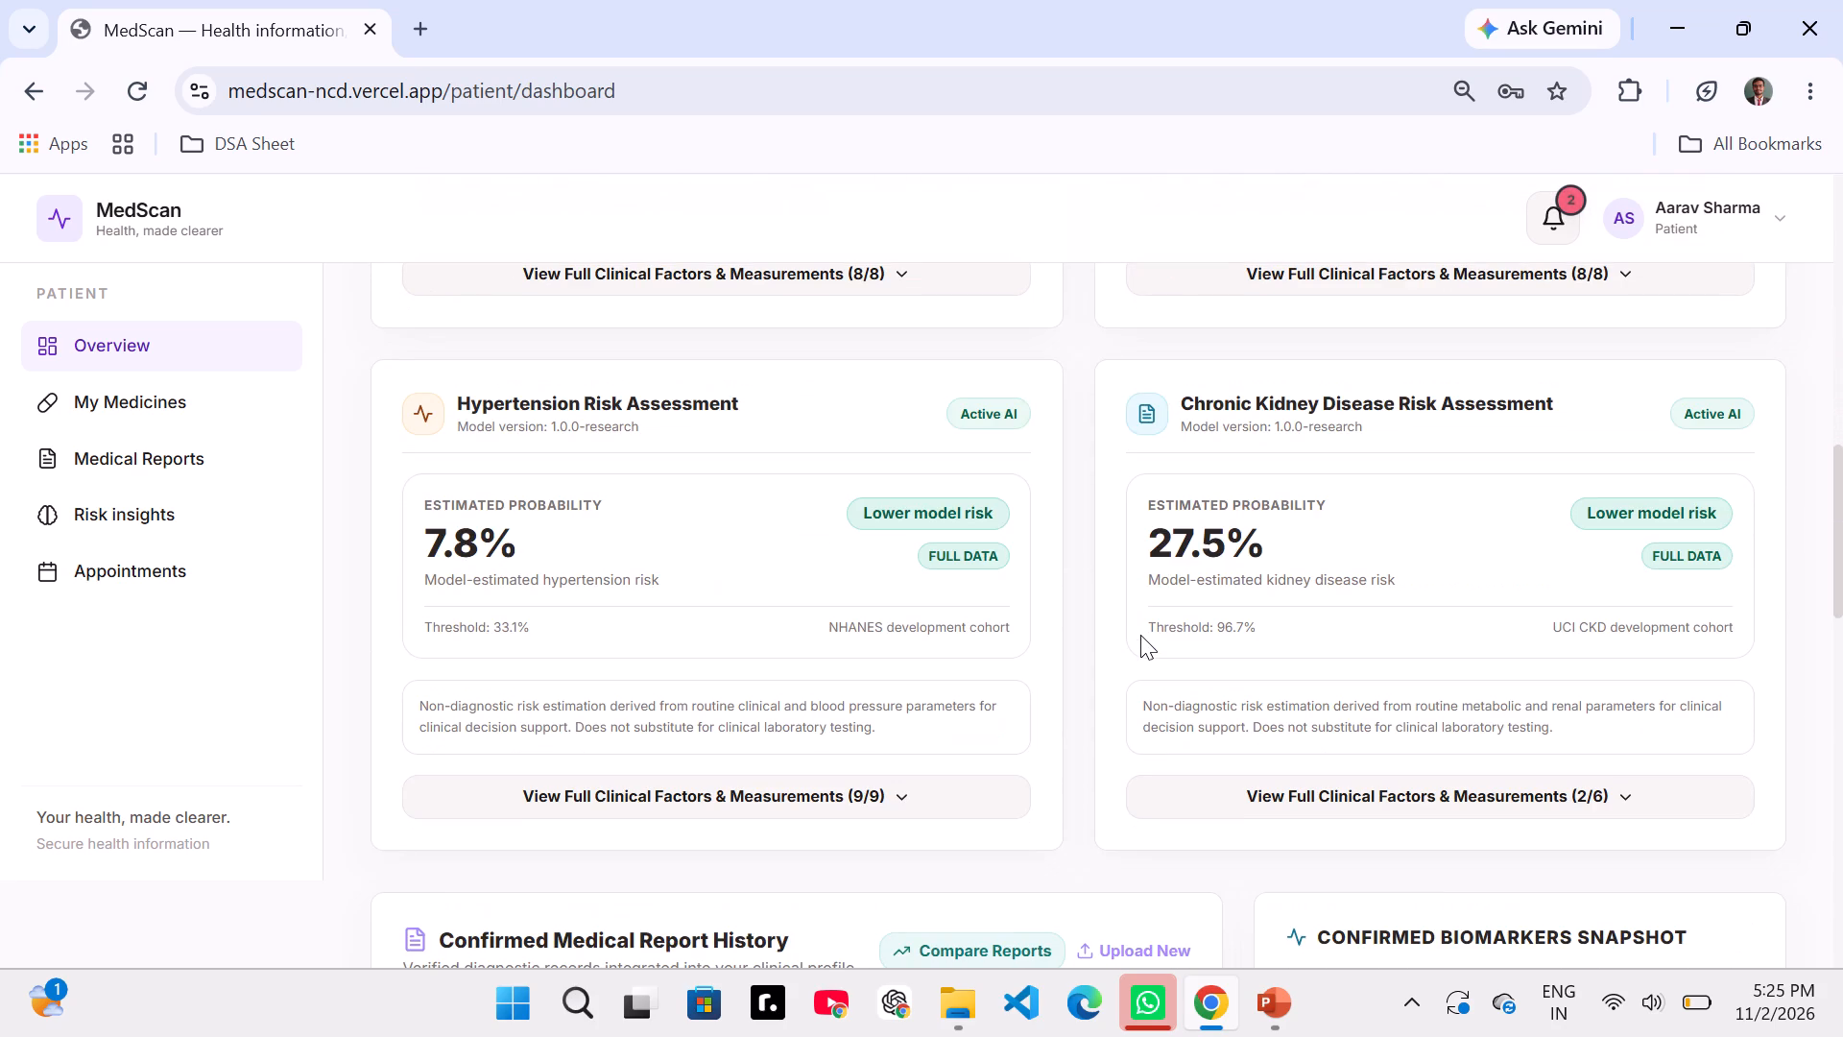
scroll(1087, 660, "down", 1)
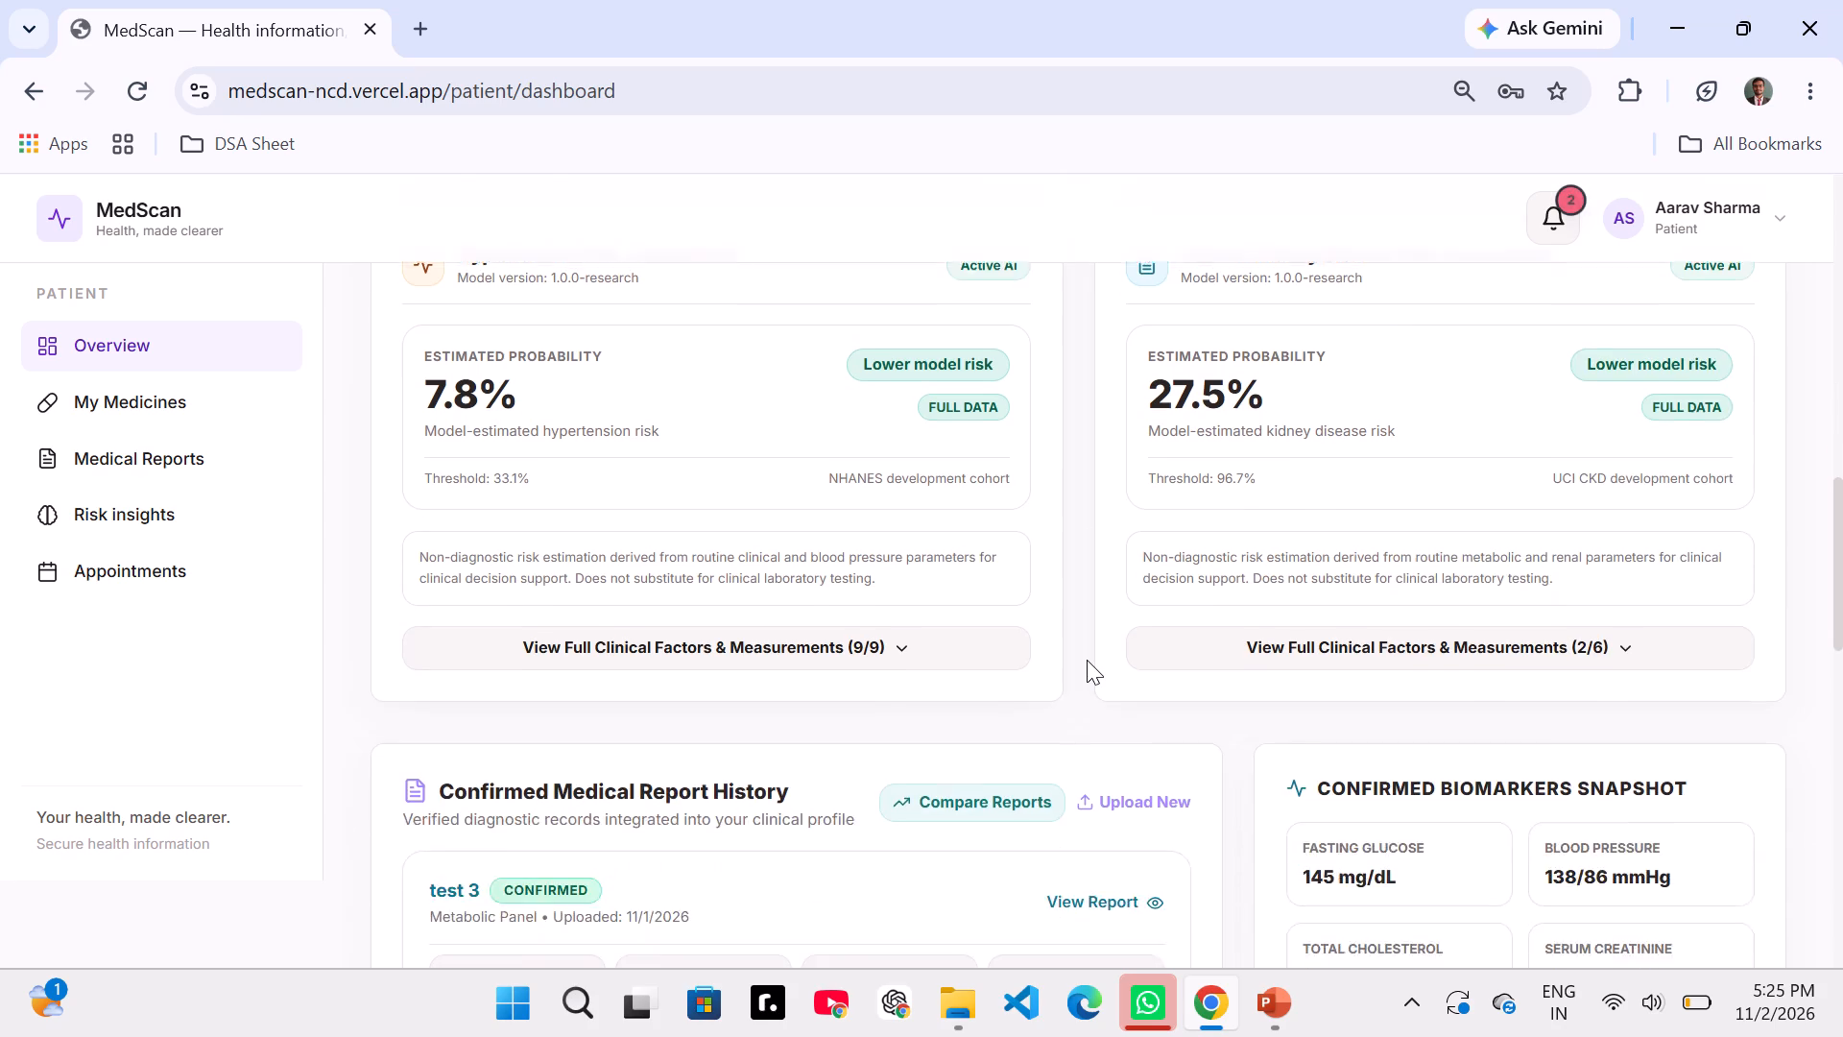
scroll(1087, 660, "down", 1)
scroll(1016, 630, "down", 4)
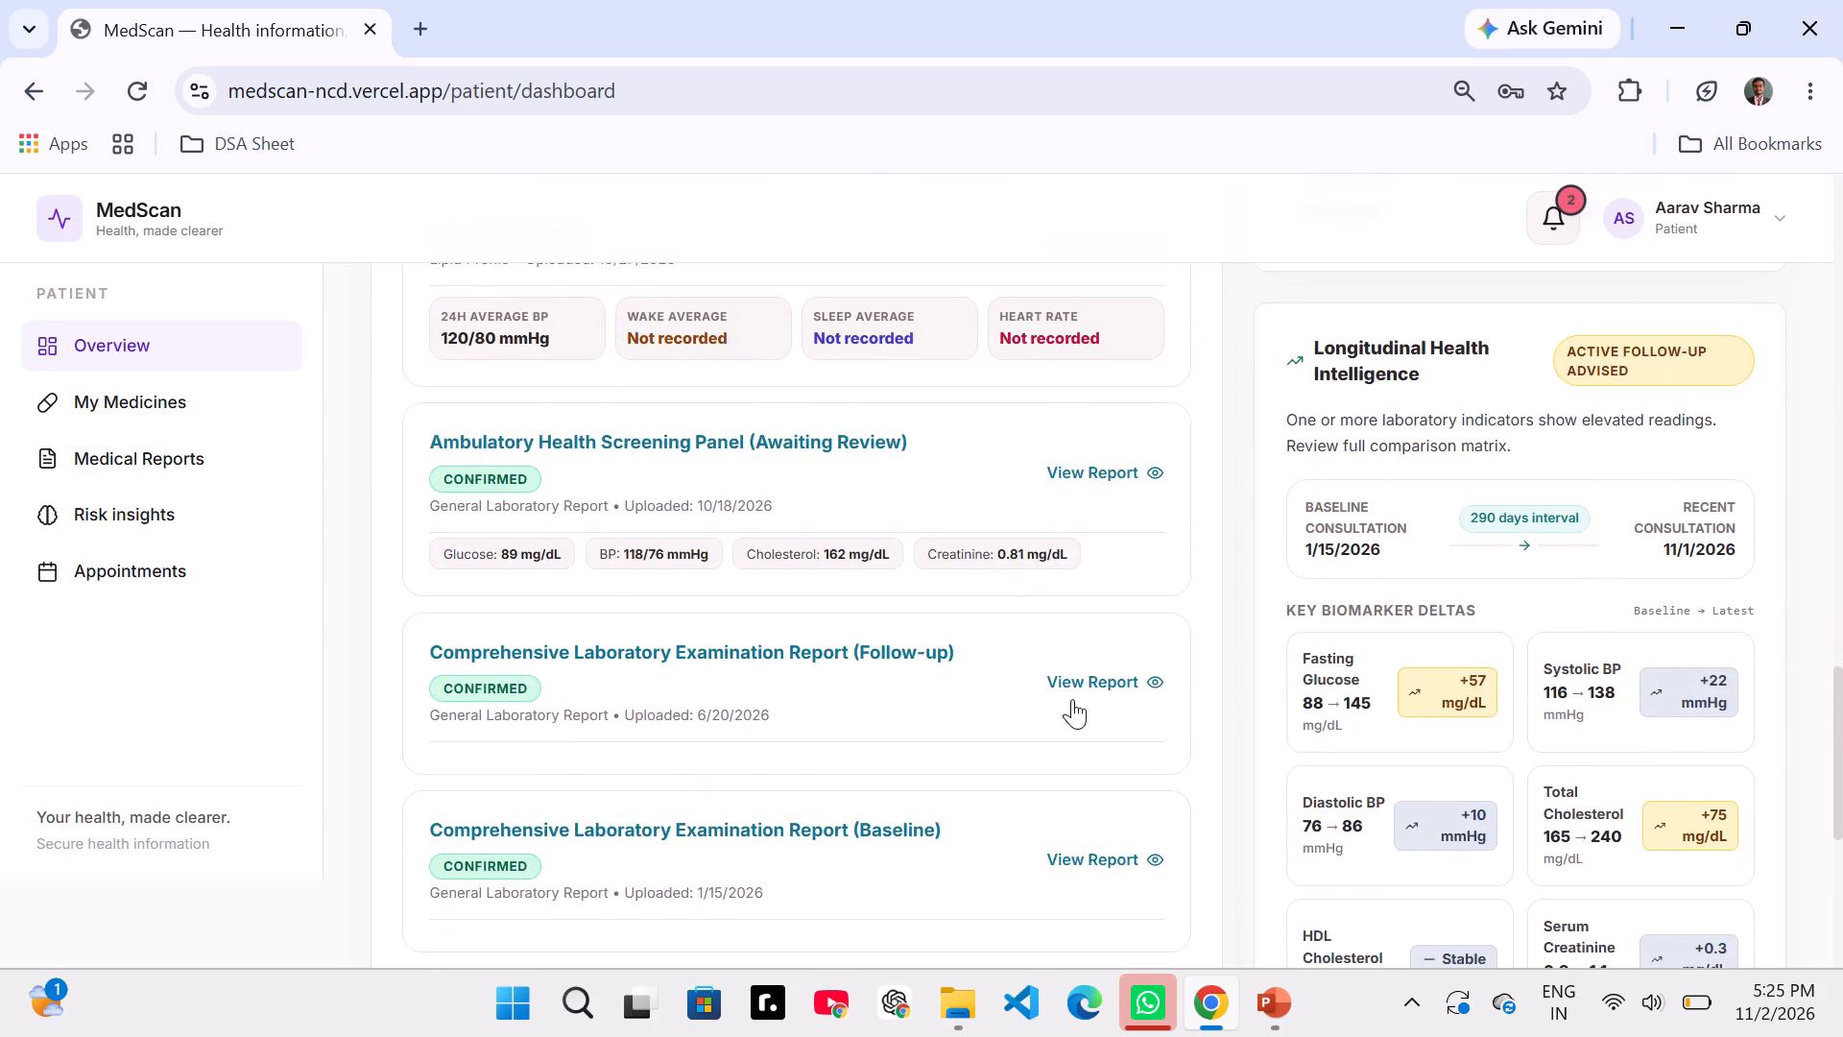
Start a new lab report upload from the dashboard and title it "metabolic report".
scroll(1072, 699, "up", 6)
scroll(962, 575, "up", 2)
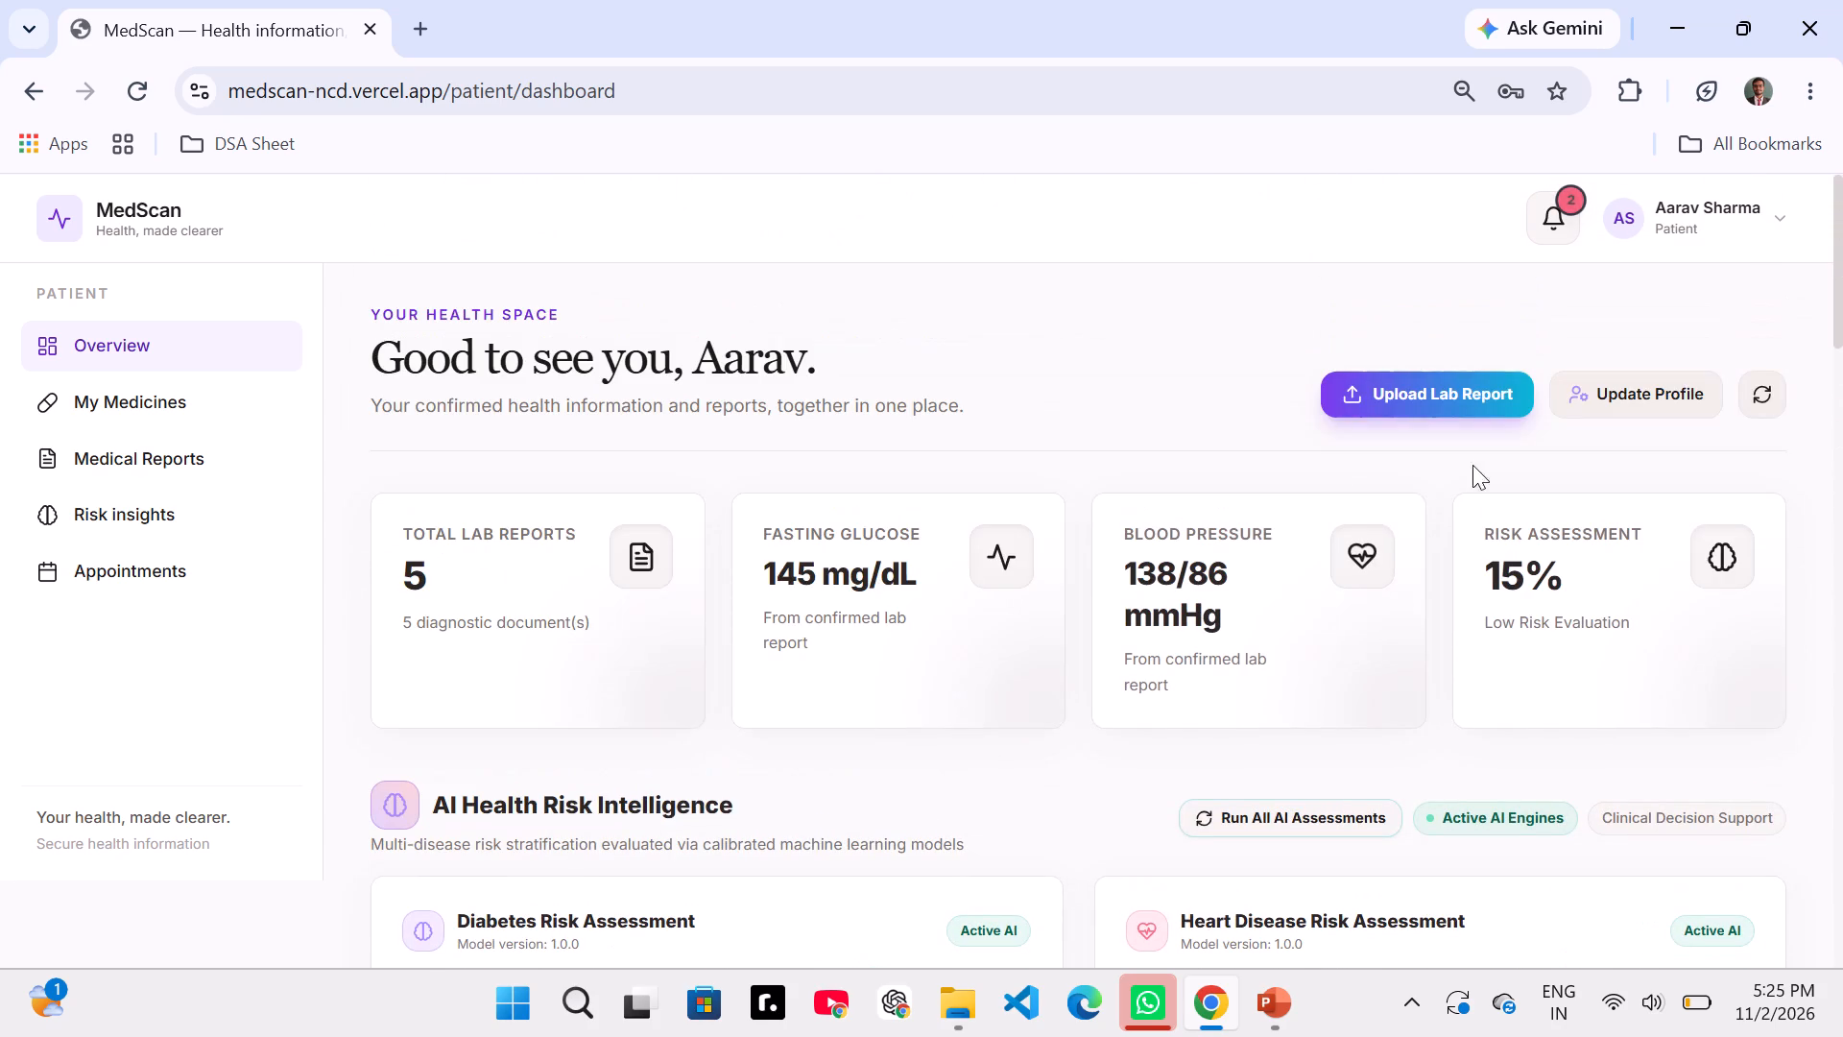
left_click(1437, 398)
left_click(772, 465)
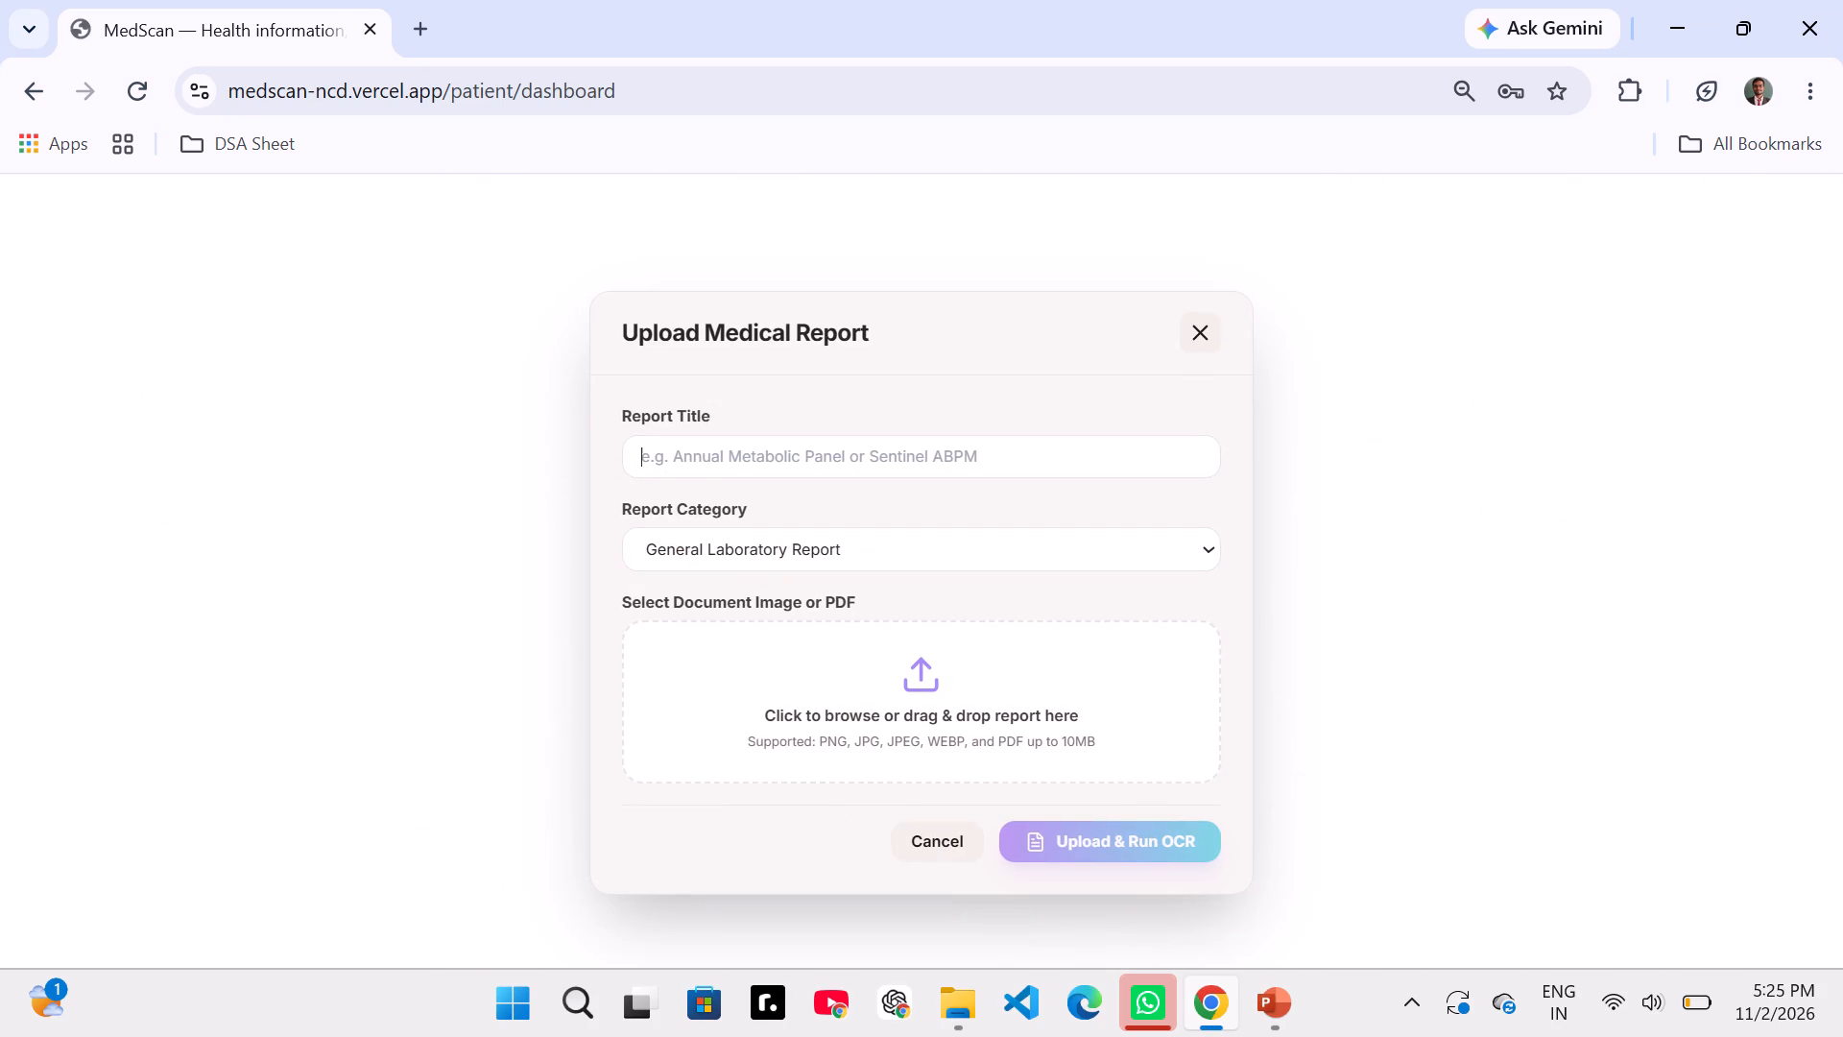
key("t")
key("BackSpace")
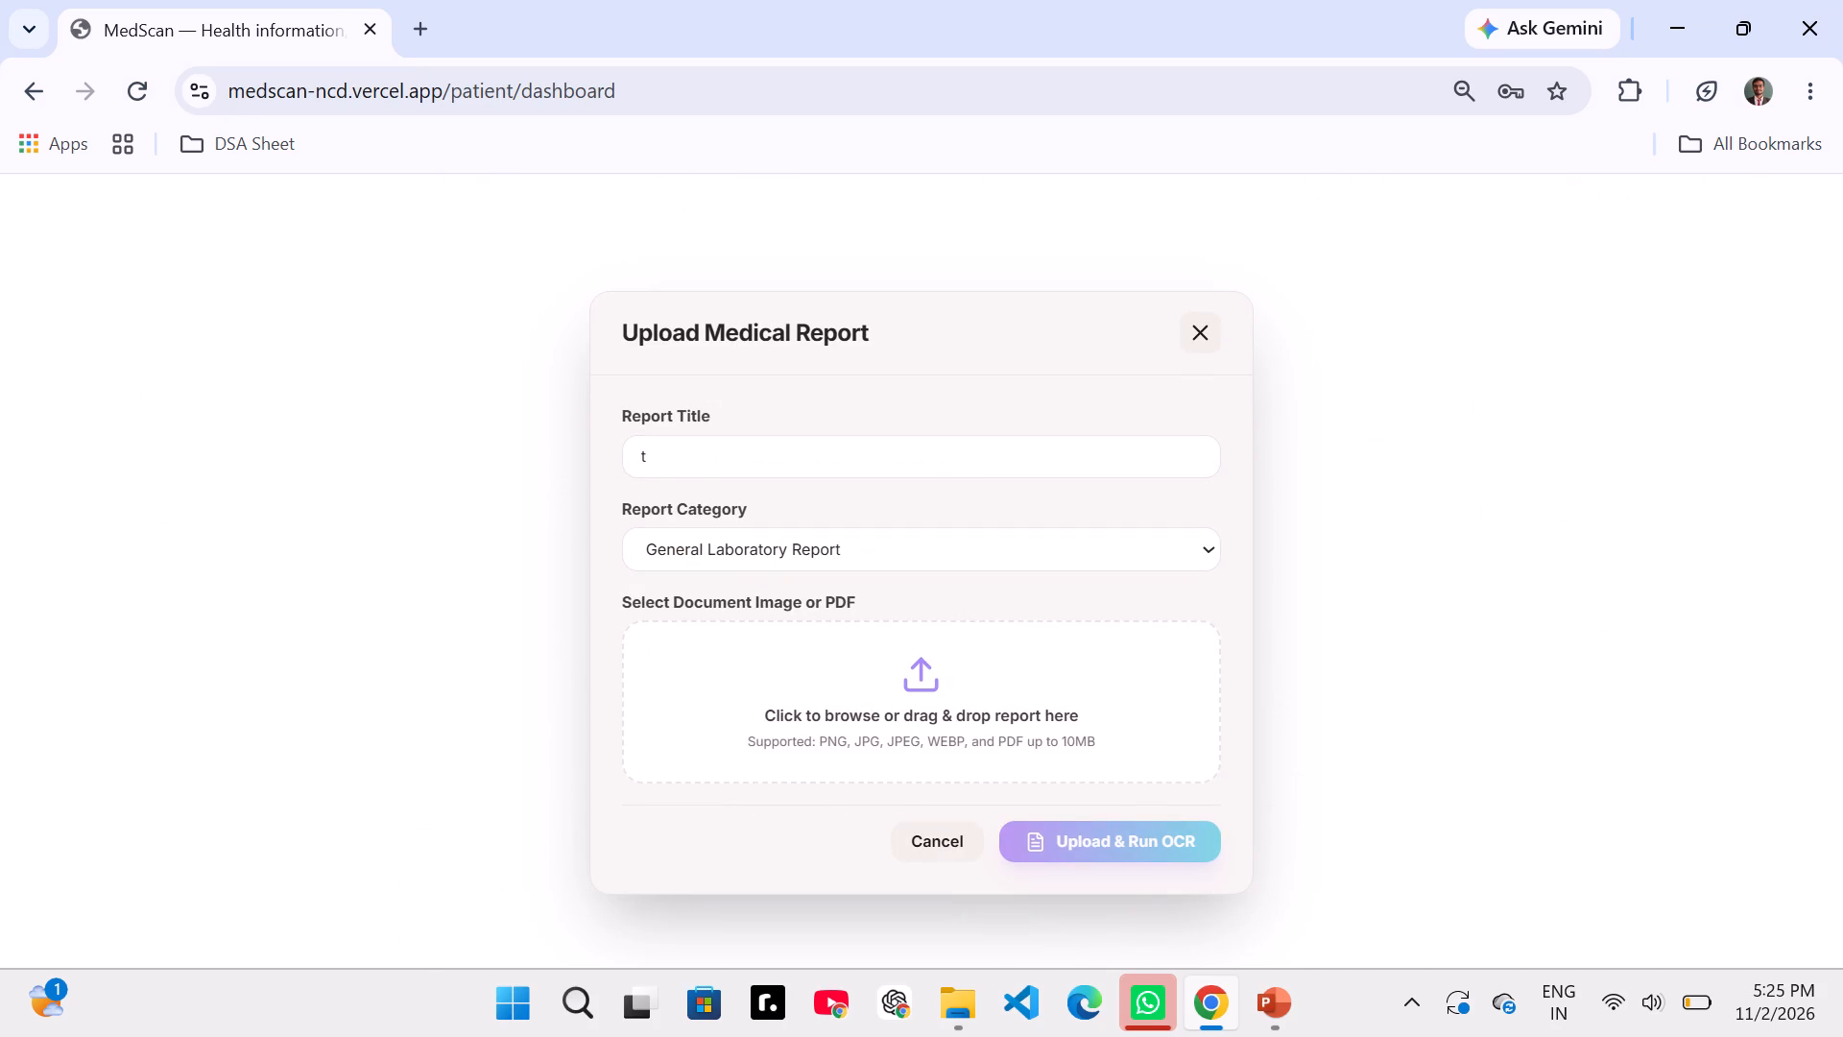
key("BackSpace")
type("meta")
type("bolic")
key("space")
type("report")
Attach the Metabolic_Lipid_Panel PDF from the Report folder and run the upload with OCR.
left_click(853, 687)
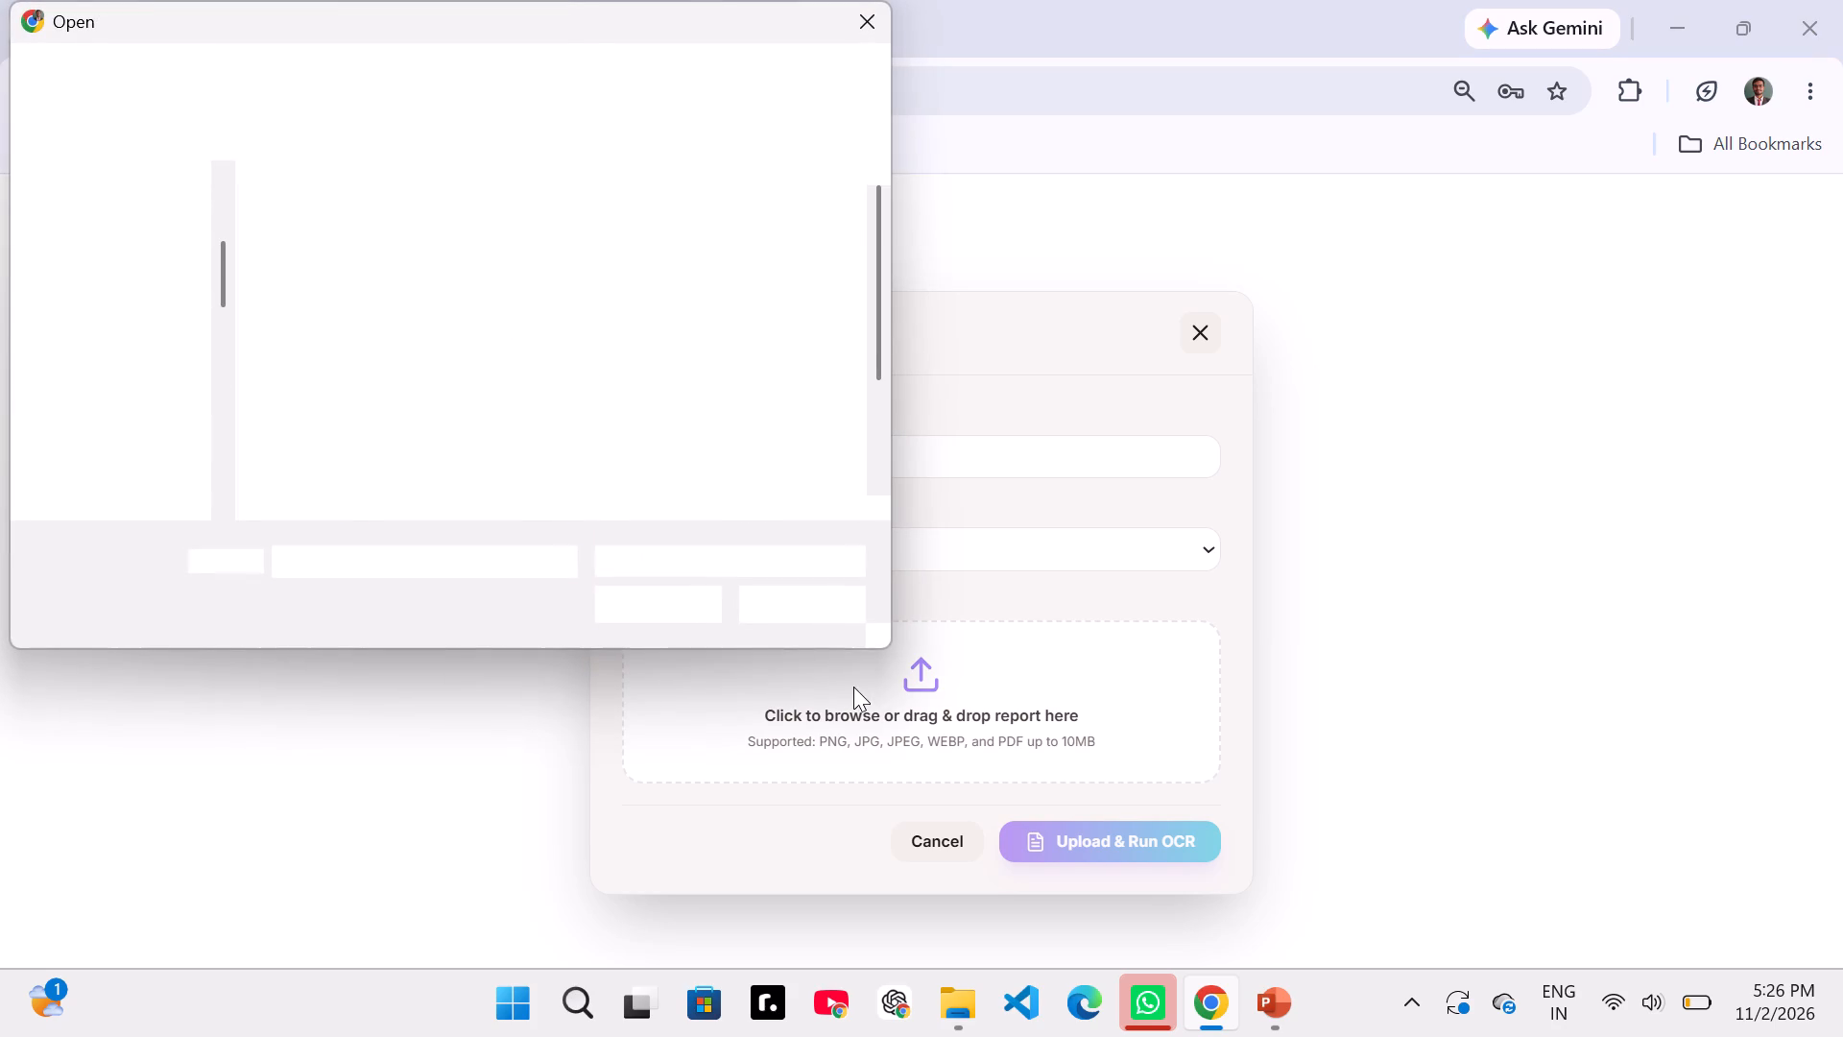
left_click(721, 296)
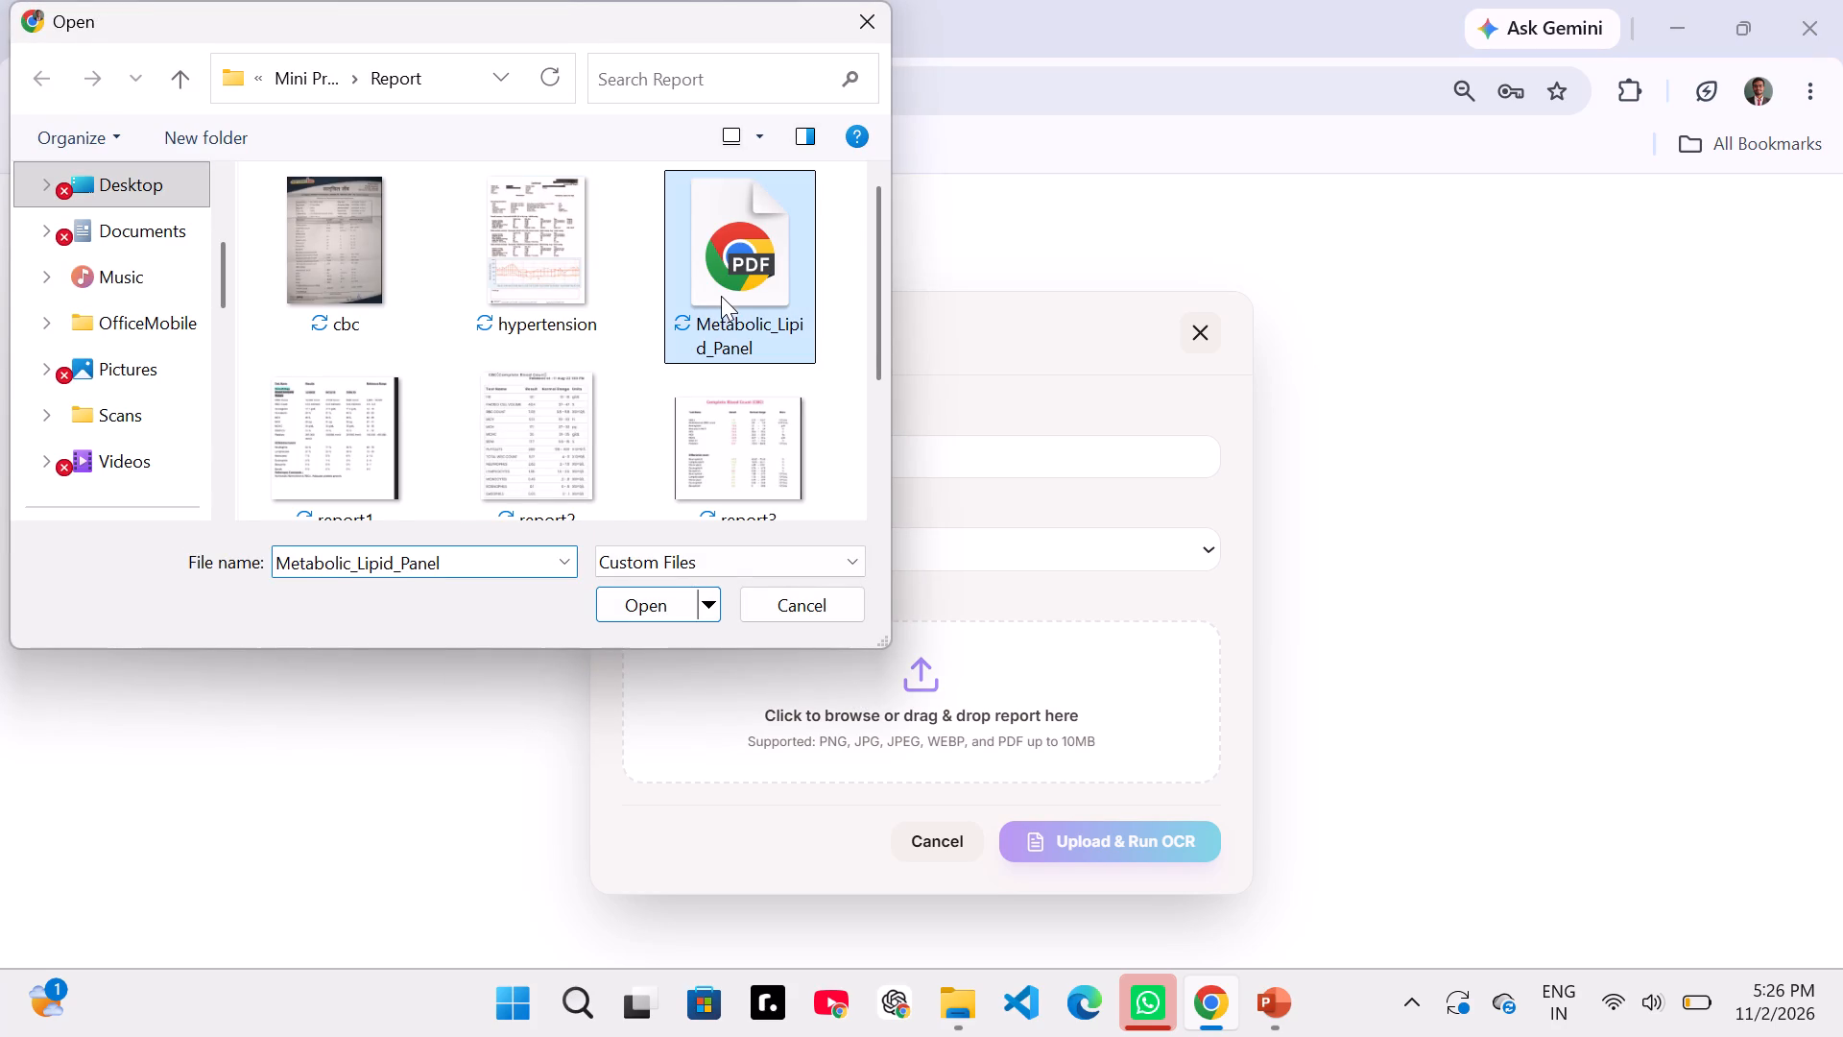
left_click(657, 613)
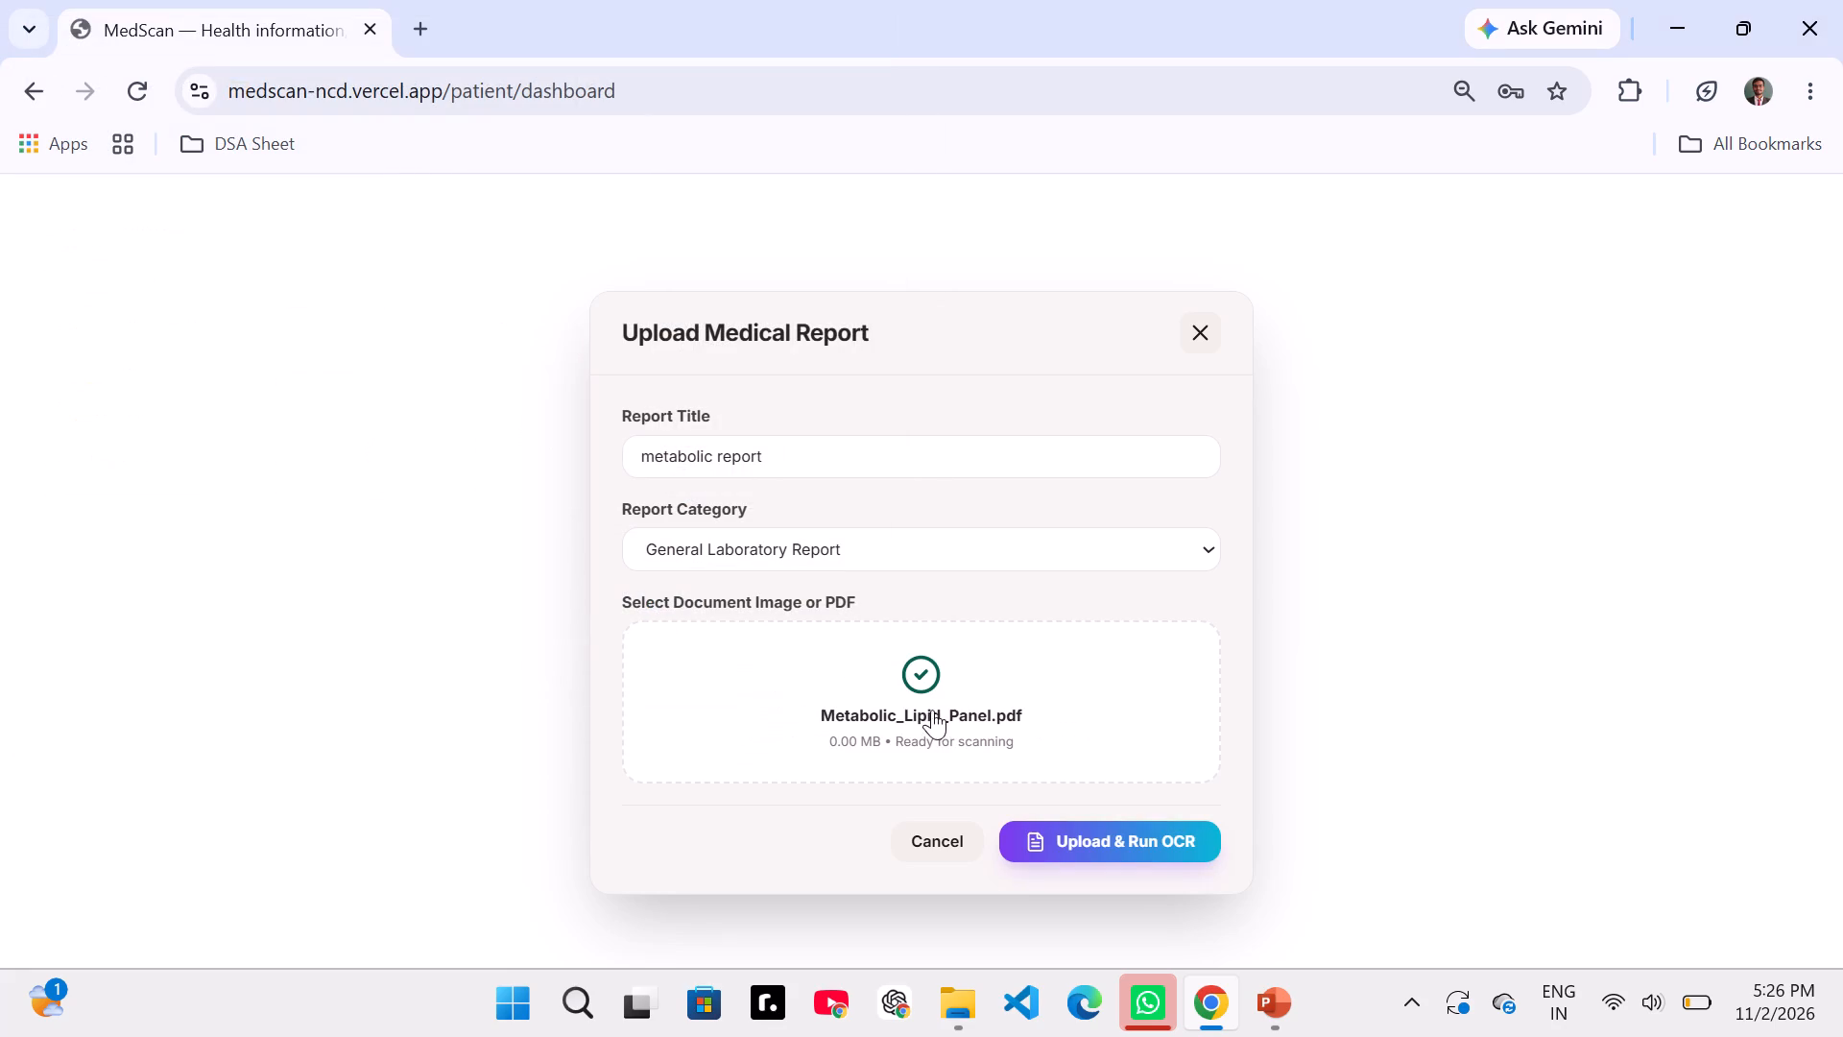
left_click(1126, 859)
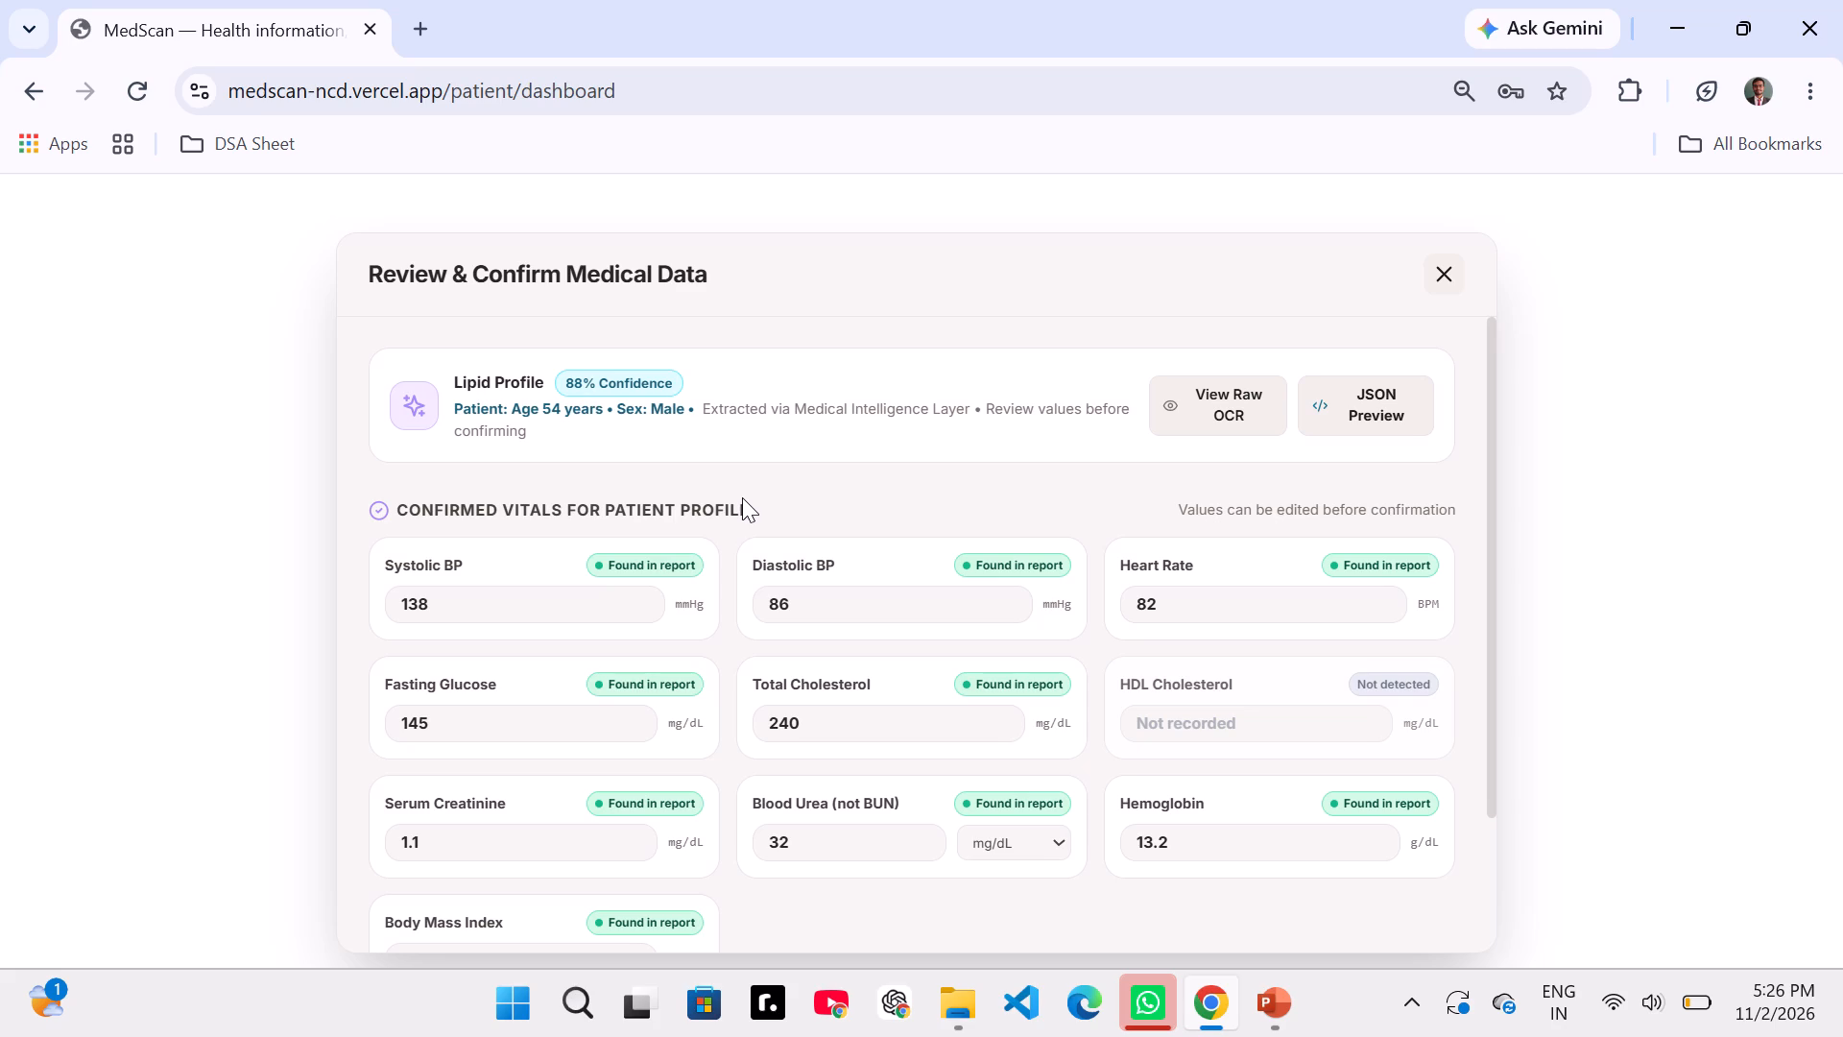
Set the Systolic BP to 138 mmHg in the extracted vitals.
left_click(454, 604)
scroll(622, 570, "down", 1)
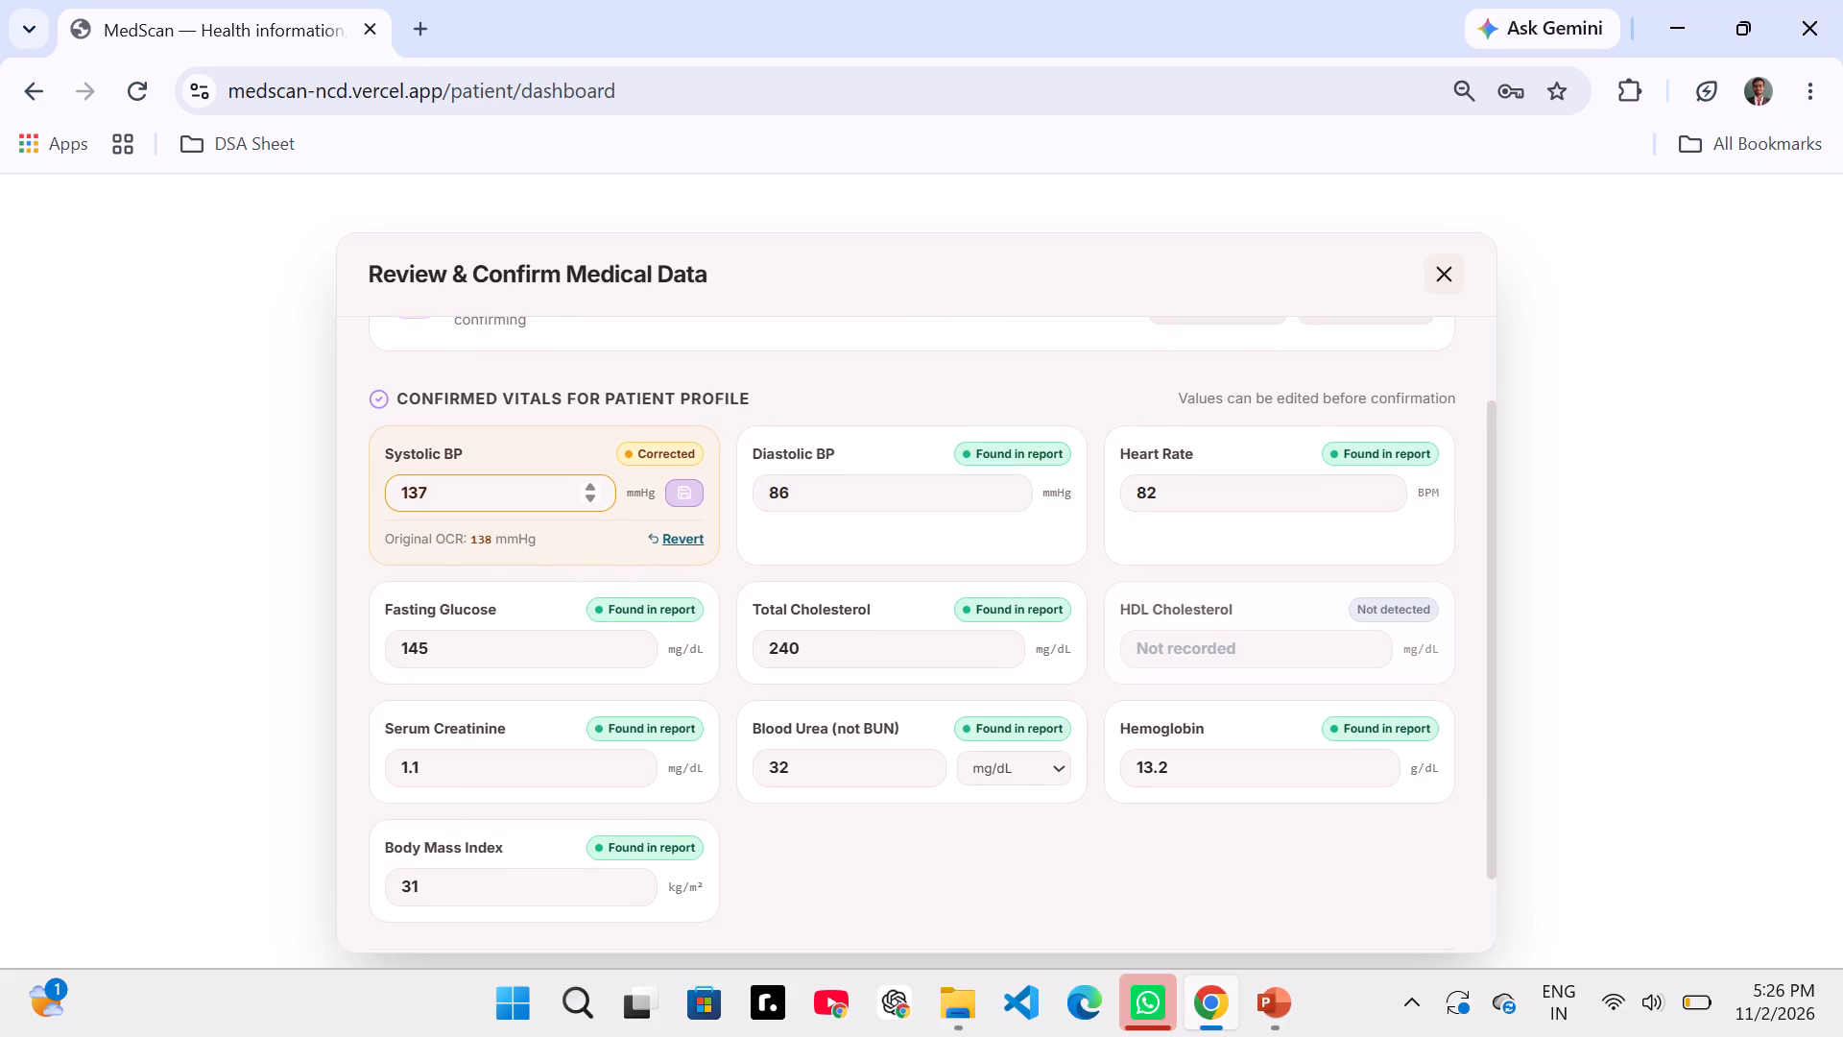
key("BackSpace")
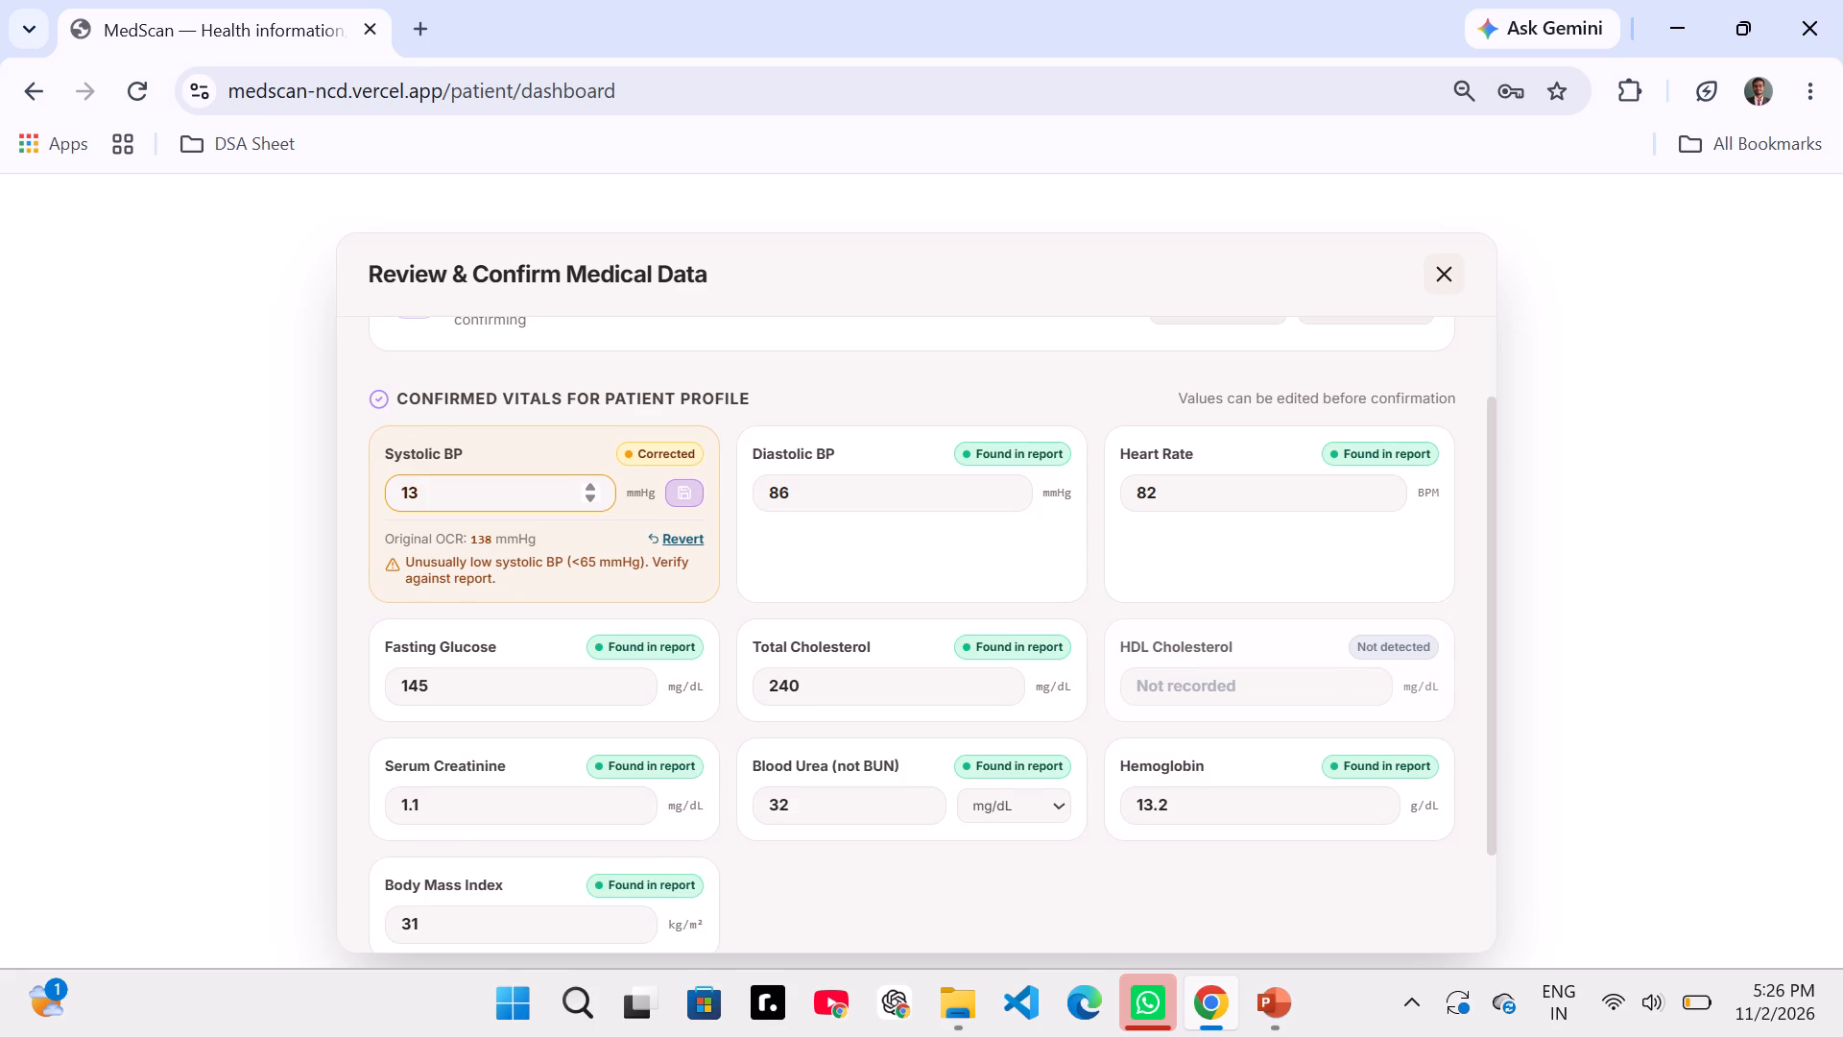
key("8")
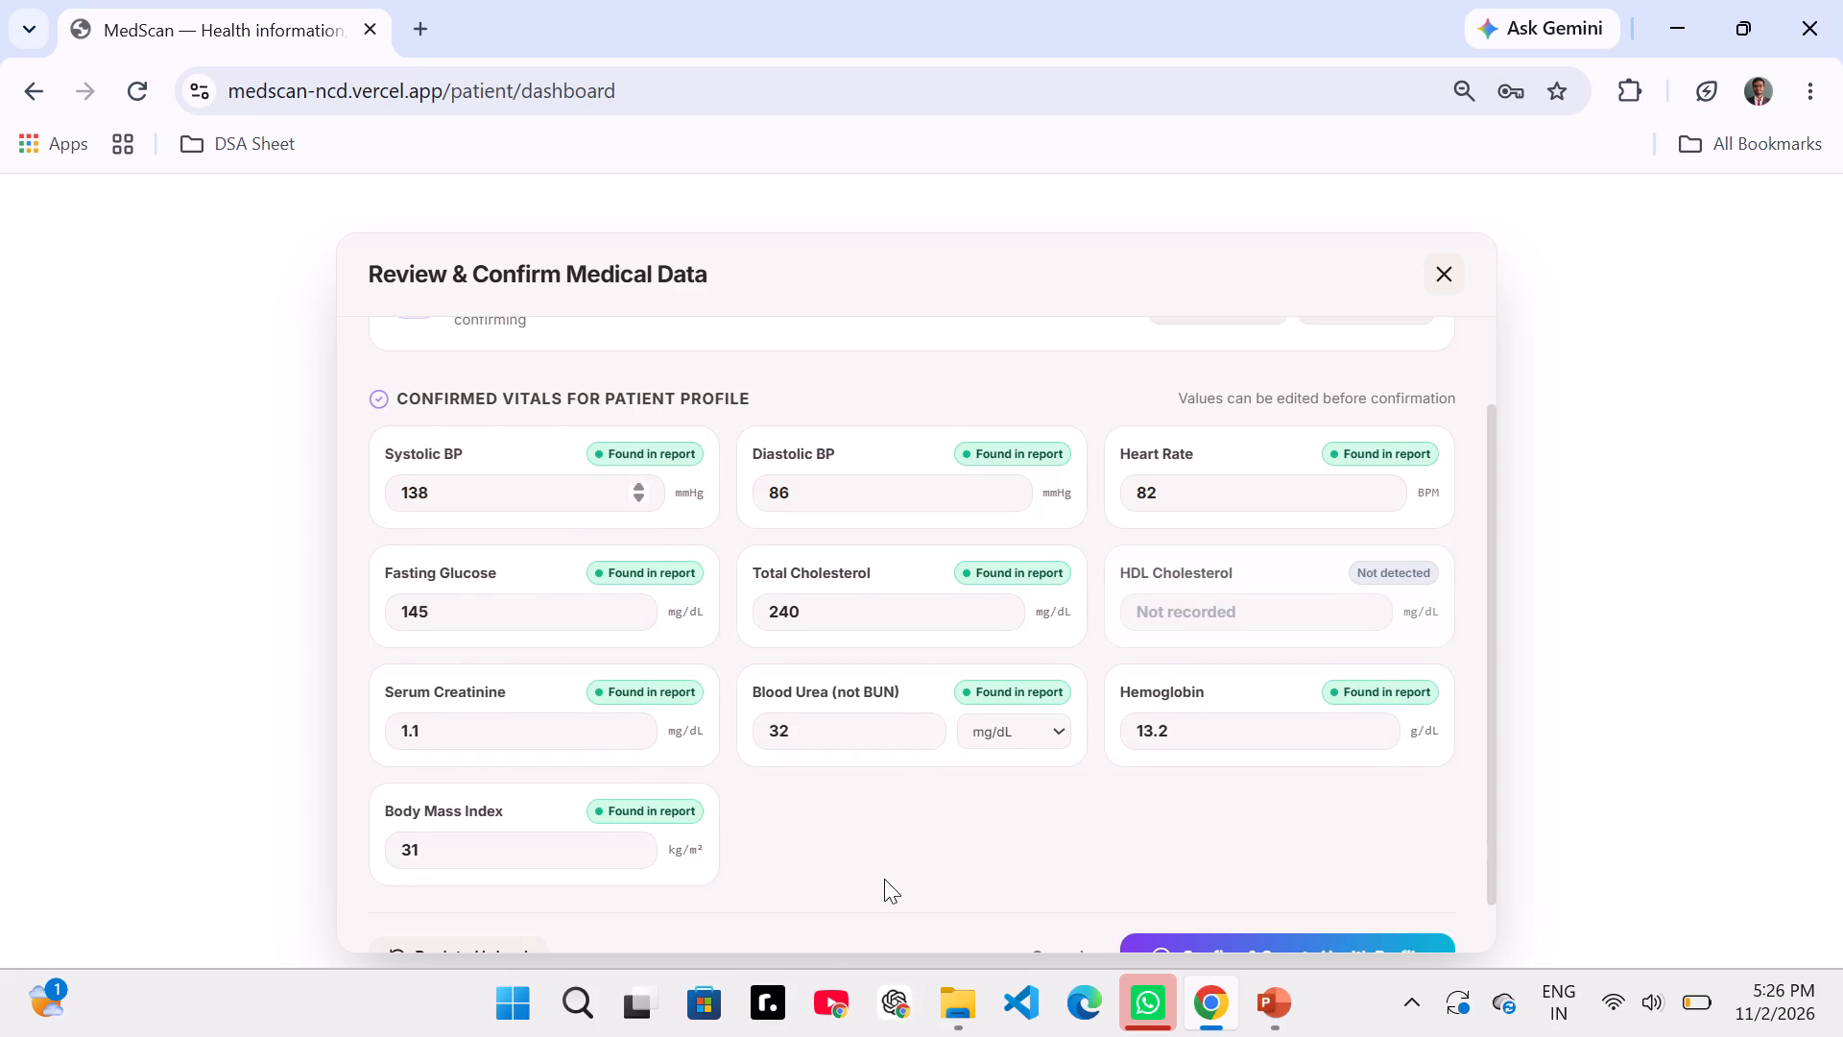
Review the extracted vitals for the patient profile before confirmation.
scroll(884, 879, "down", 1)
scroll(964, 804, "down", 1)
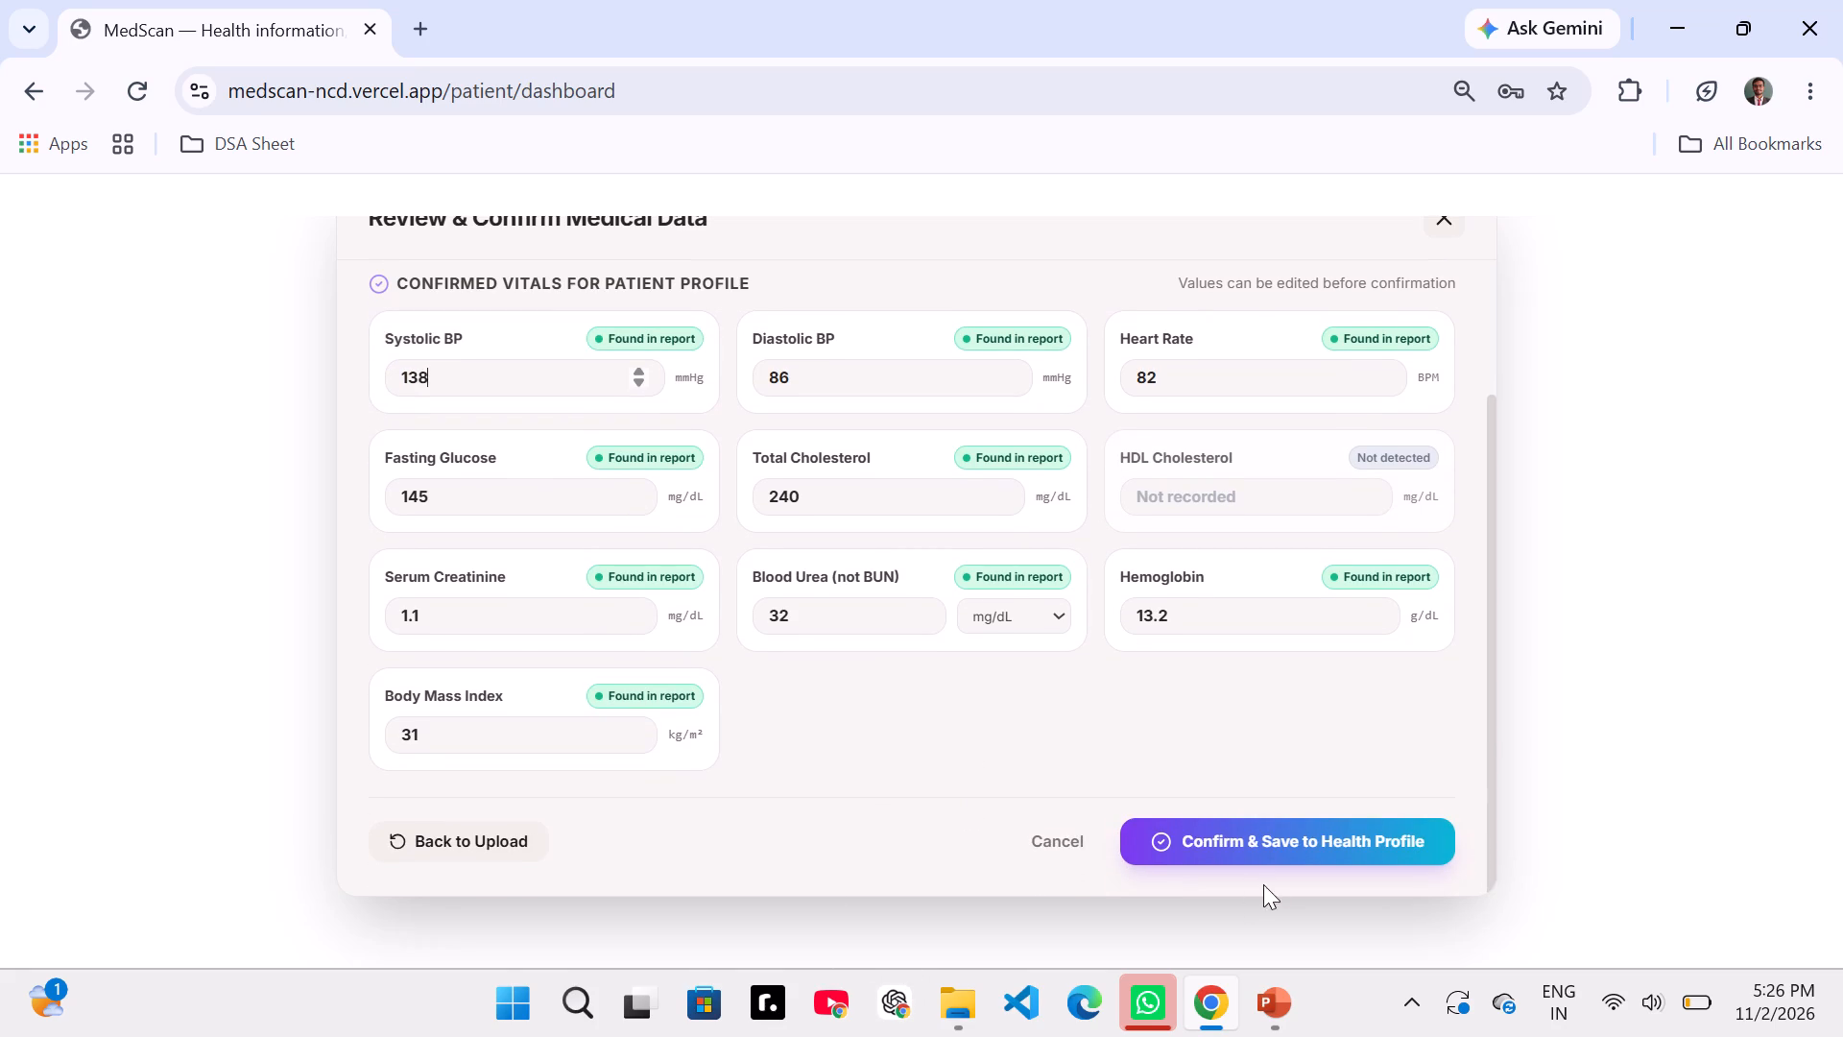
scroll(985, 798, "up", 1)
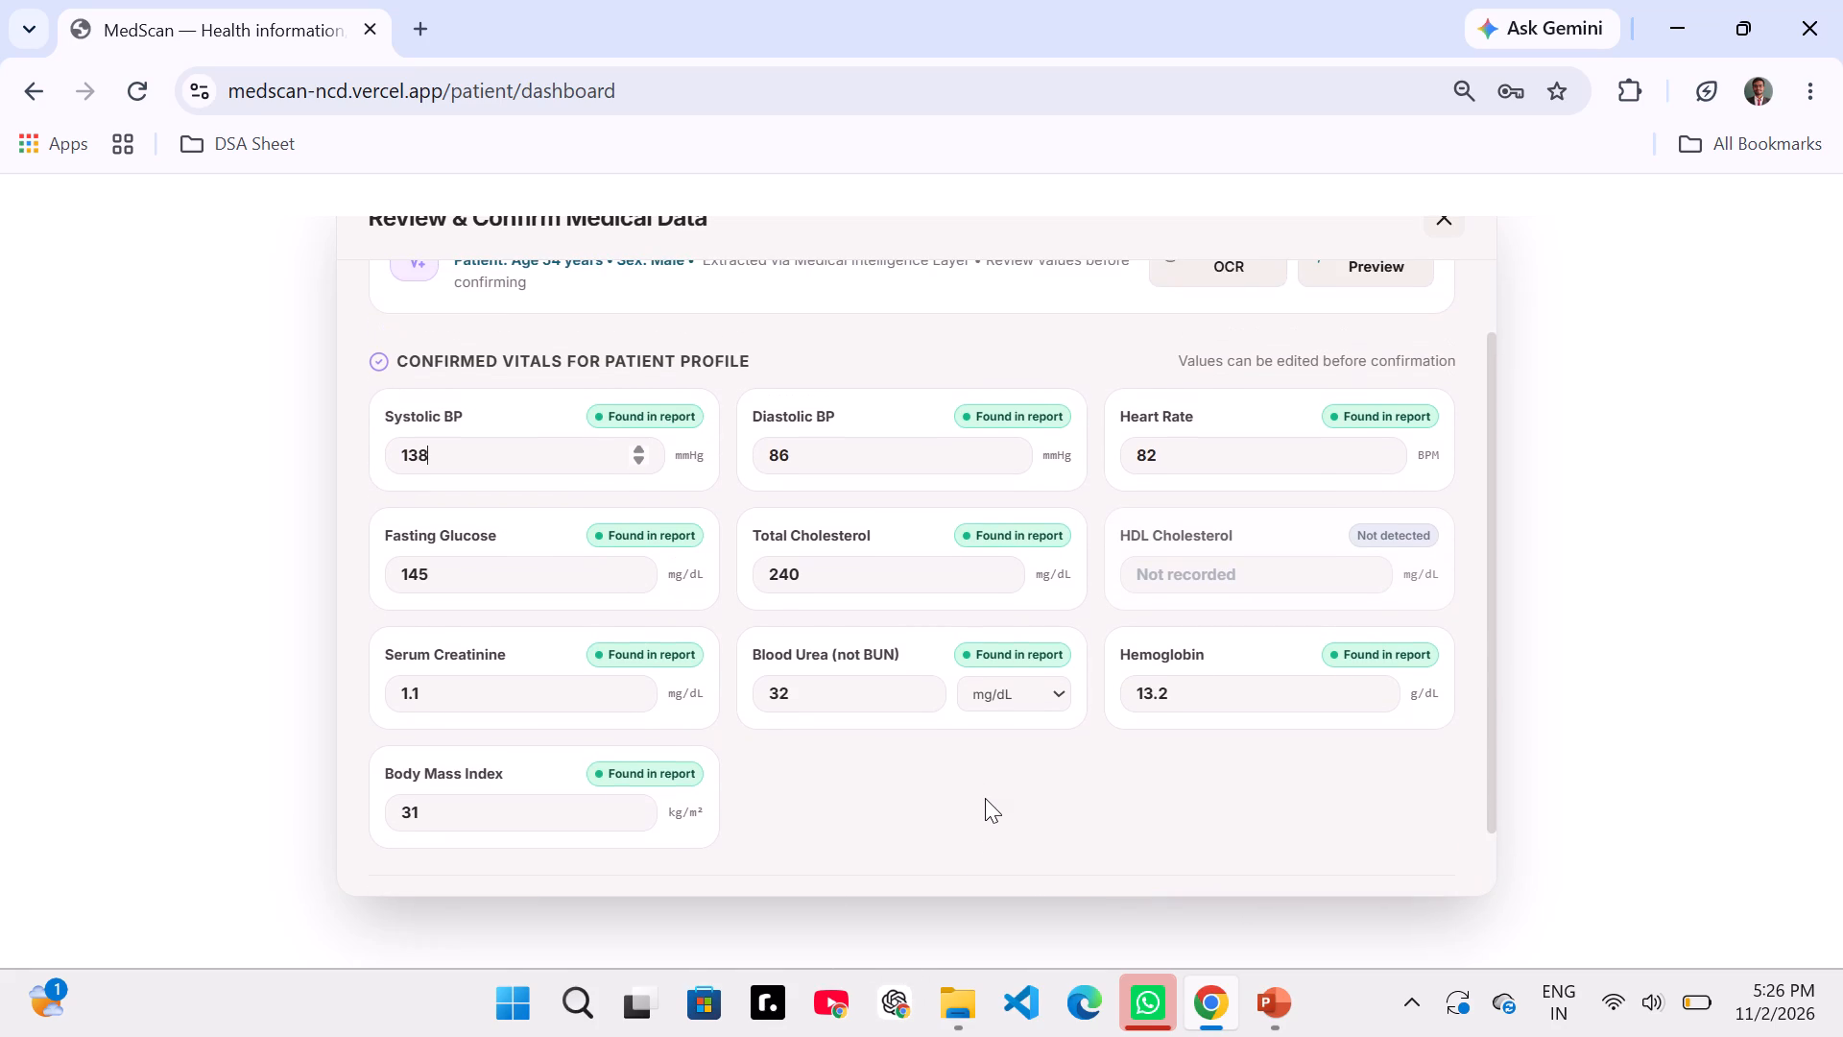
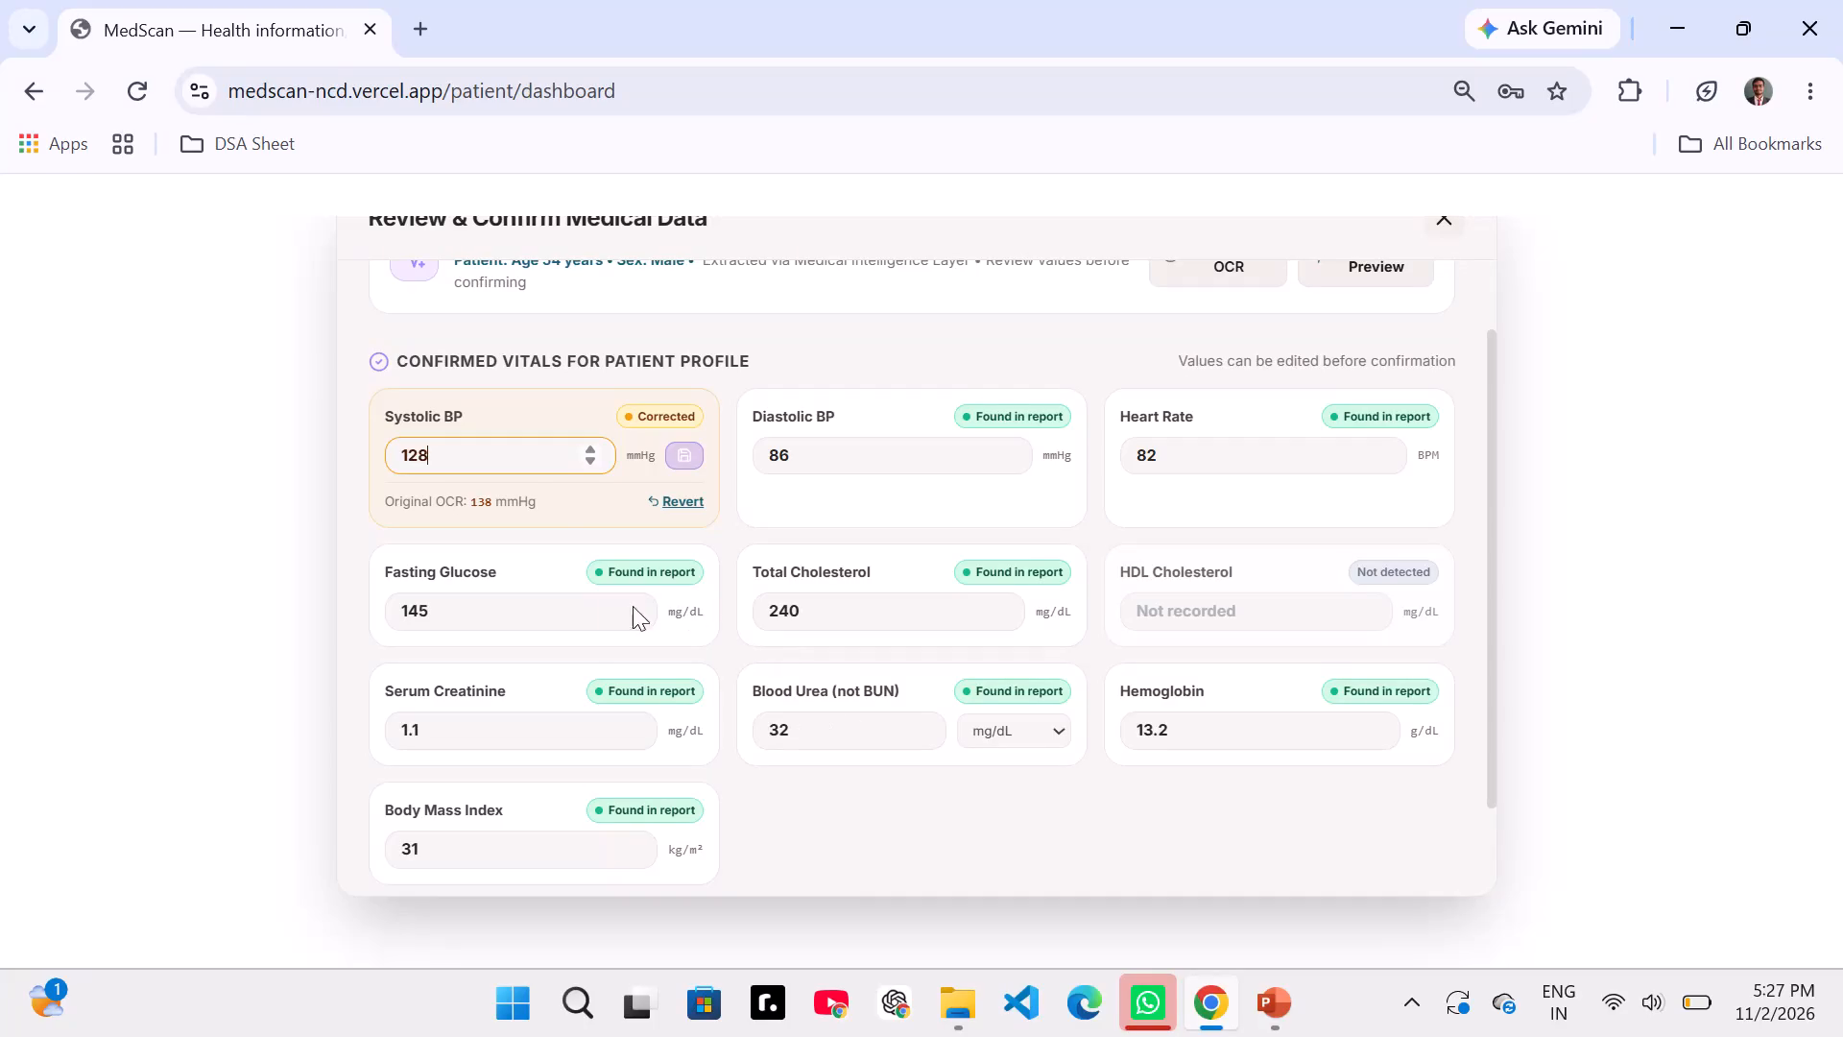
Set the Systolic BP to 138 mmHg in the extracted vitals and close the medical data review.
key("ctrl+z")
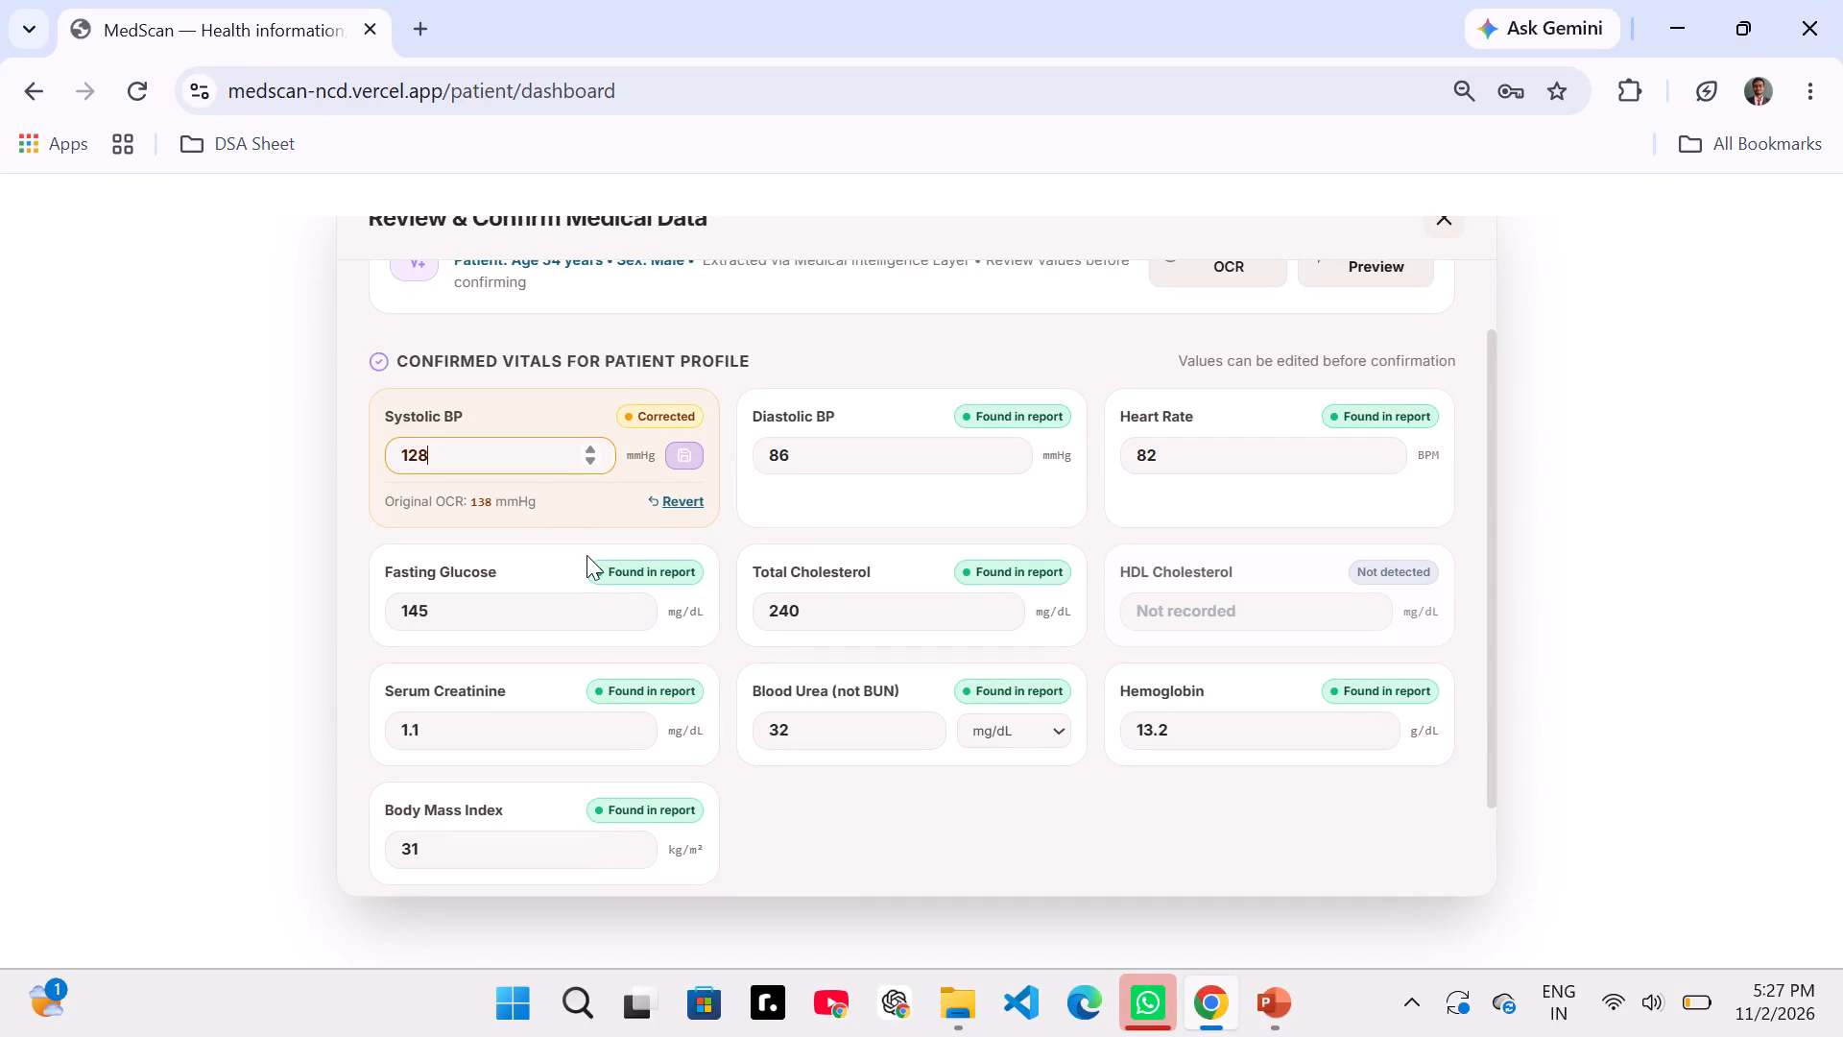
key("ctrl+z")
left_click(586, 555, "ctrl")
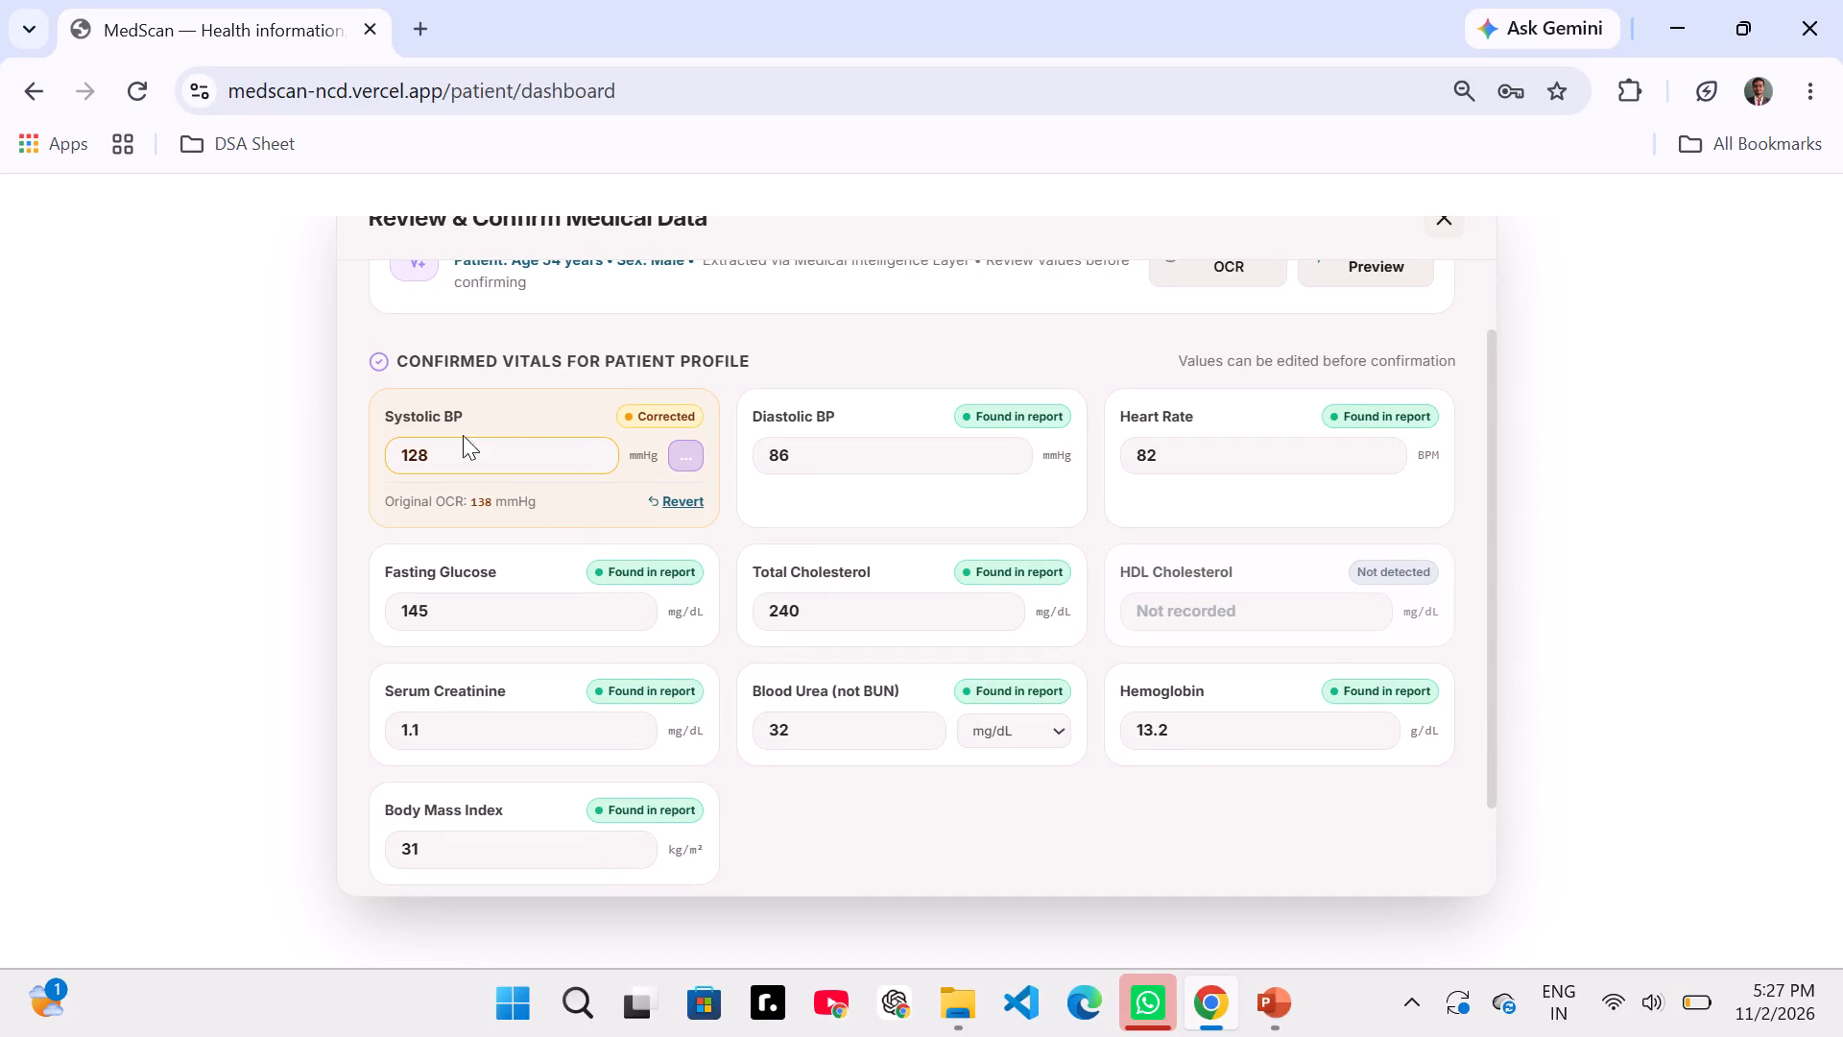
left_click(442, 445)
key("BackSpace")
key("BackSpace")
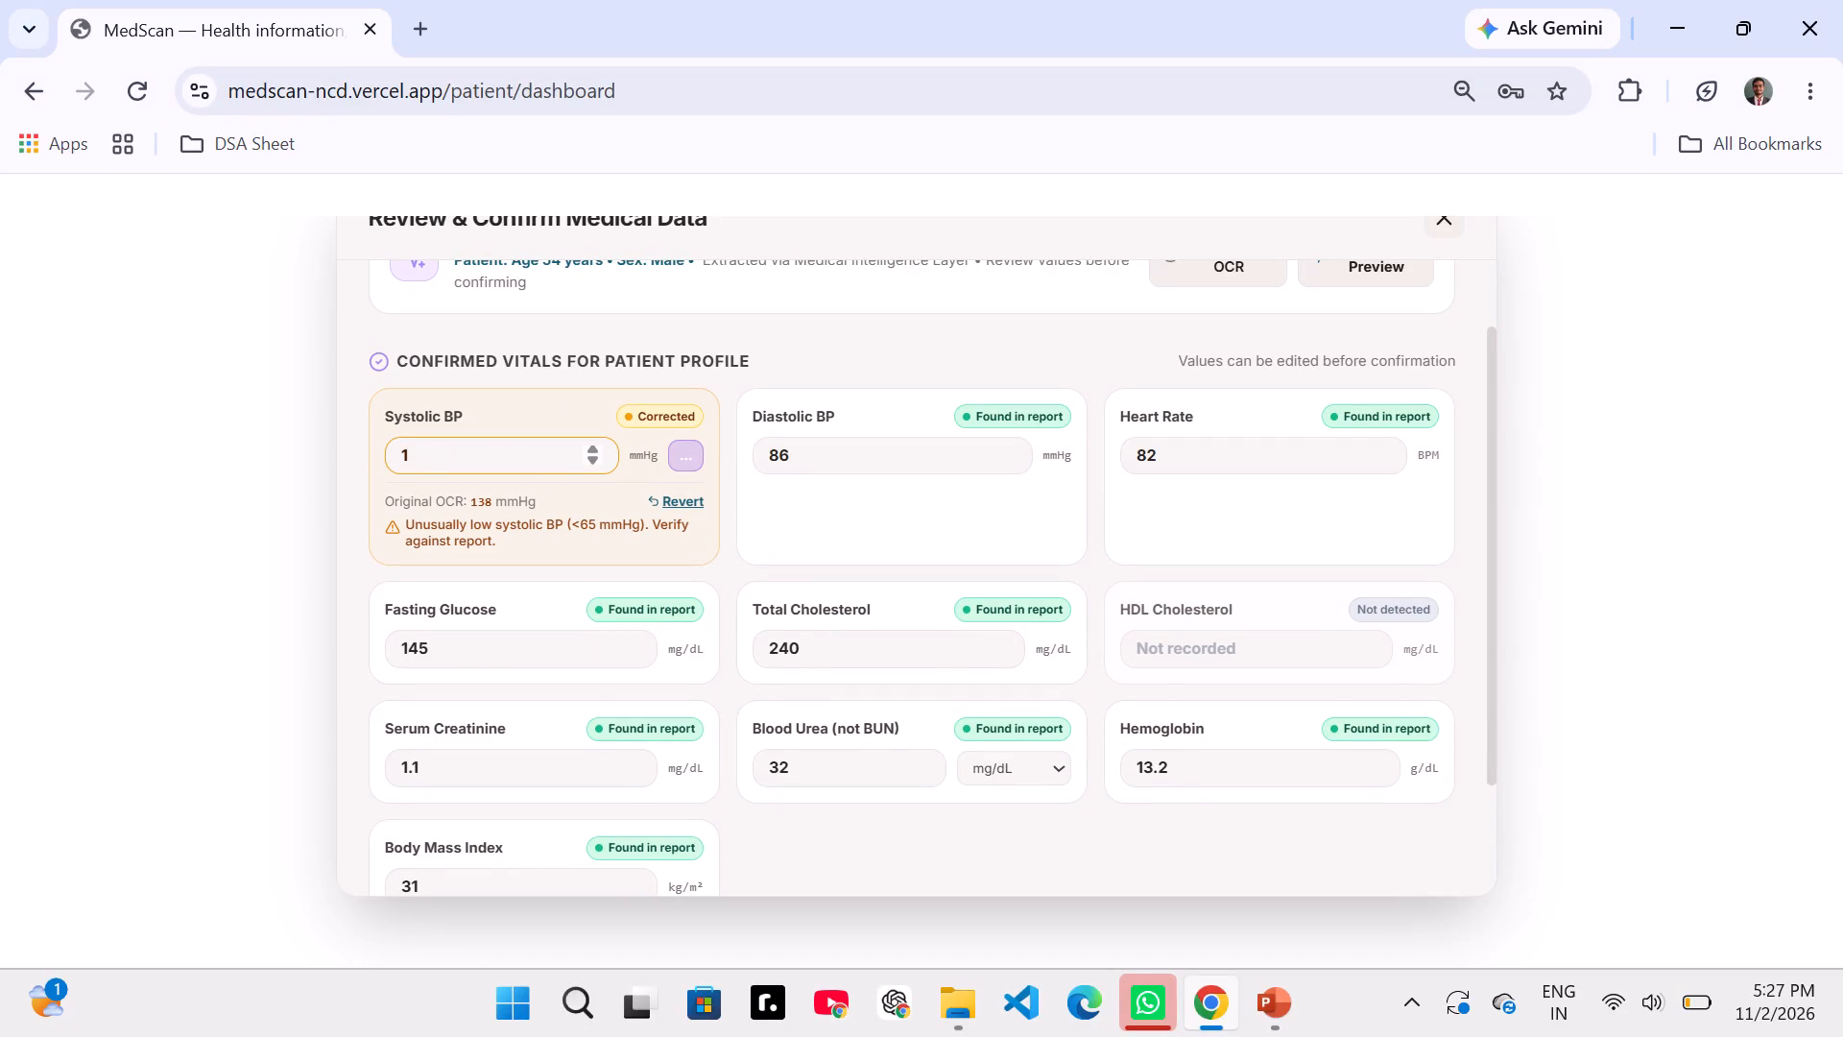
key("3")
key("8")
left_click(1001, 832)
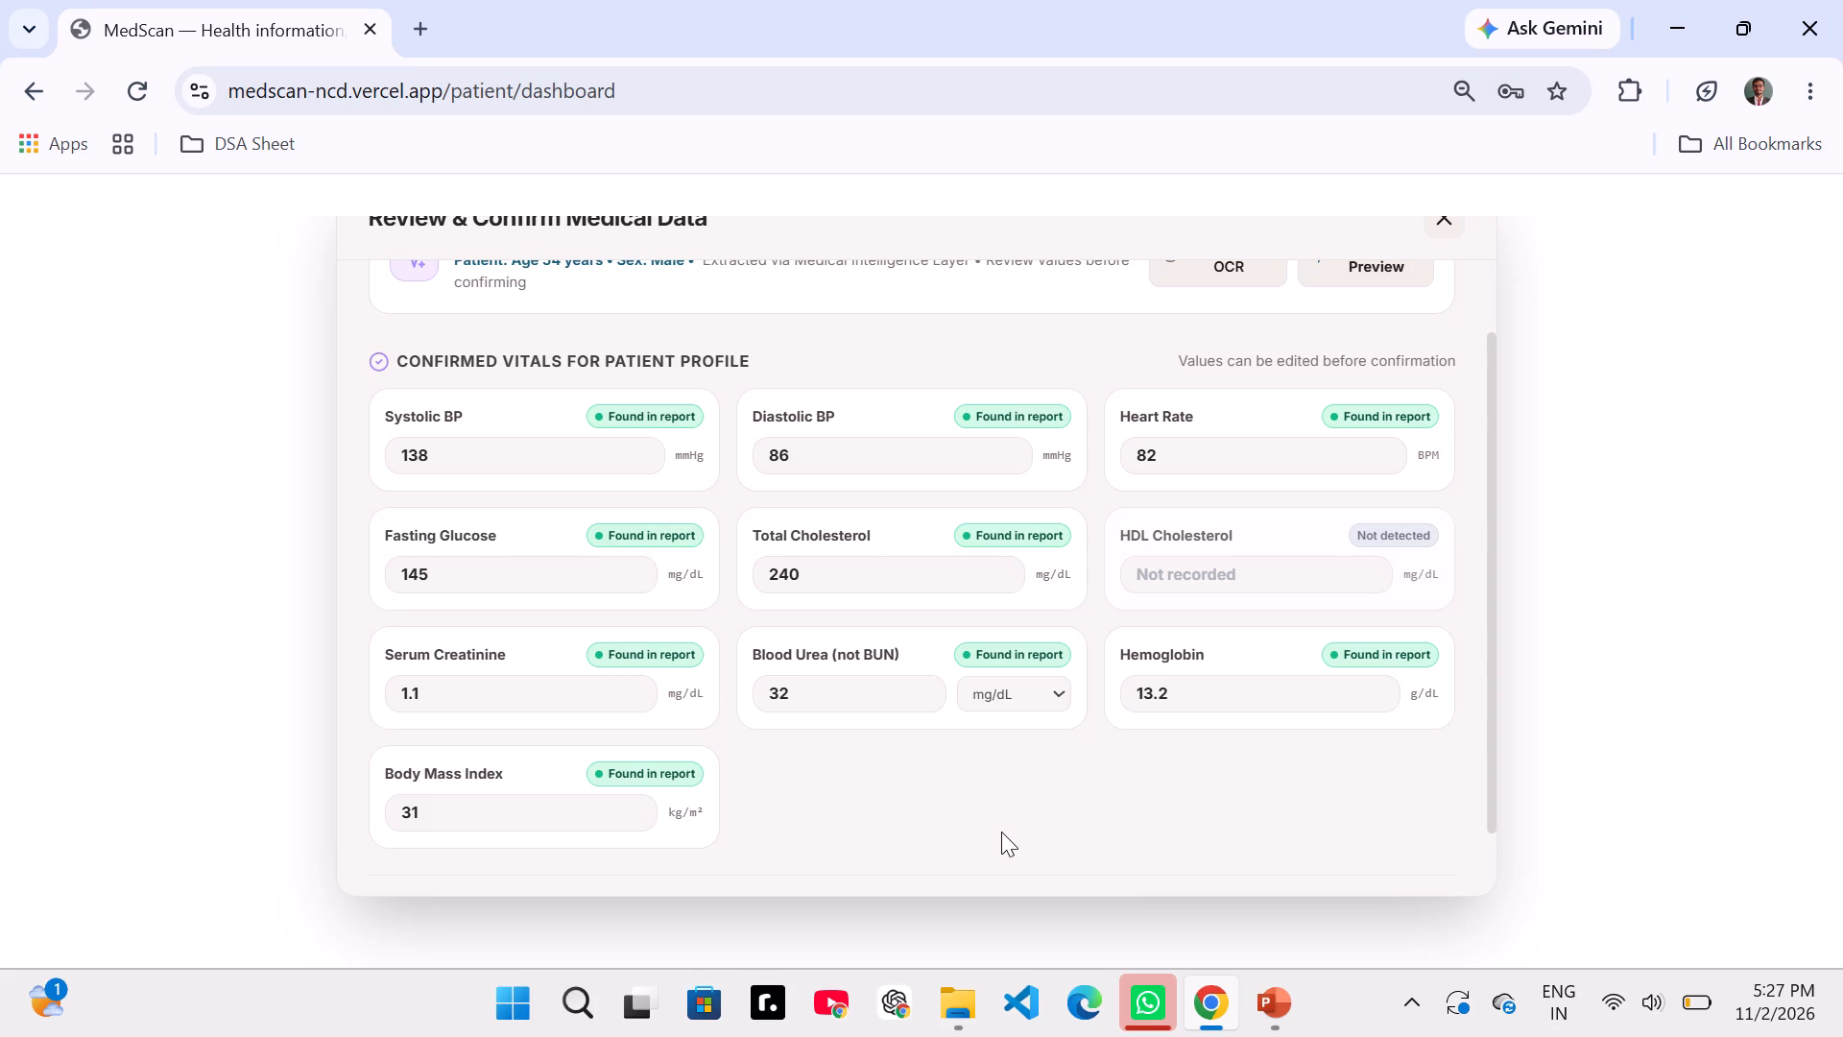
left_click(1396, 934)
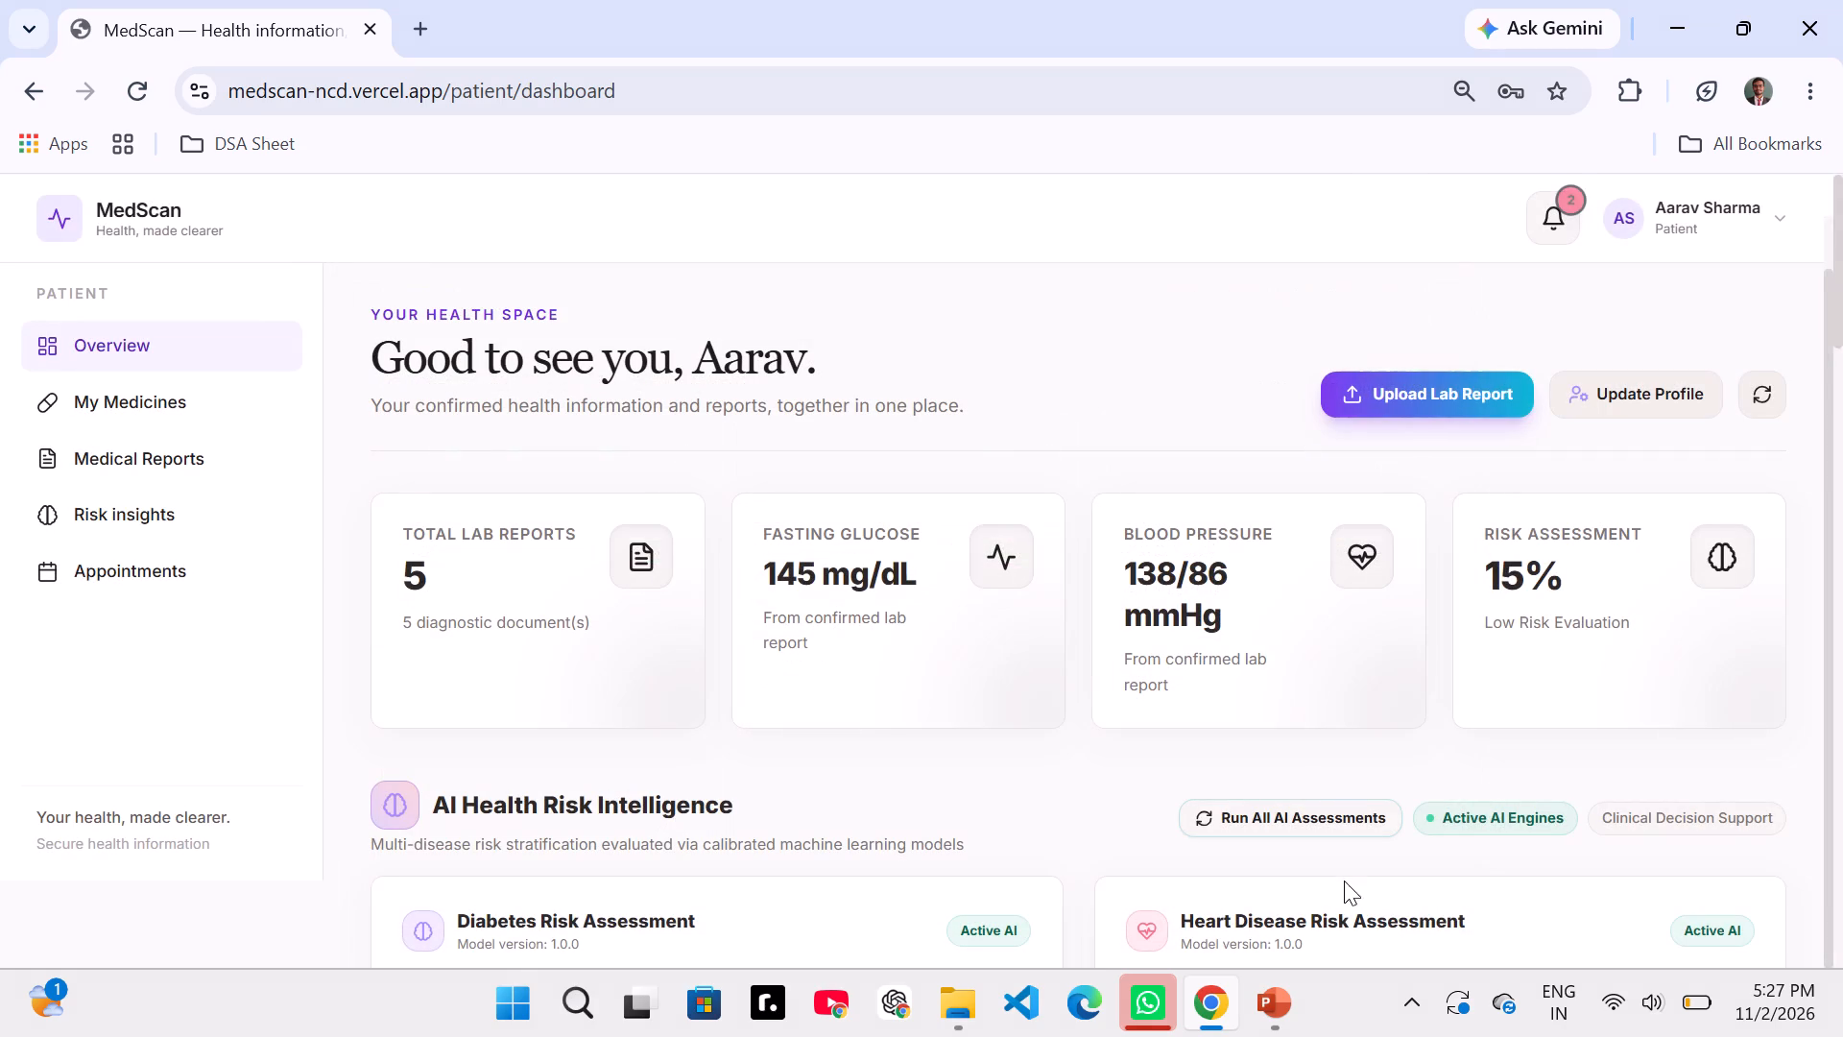
Look over the confirmed report history, biomarkers snapshot and AI risk assessment cards on the patient overview.
scroll(993, 820, "down", 6)
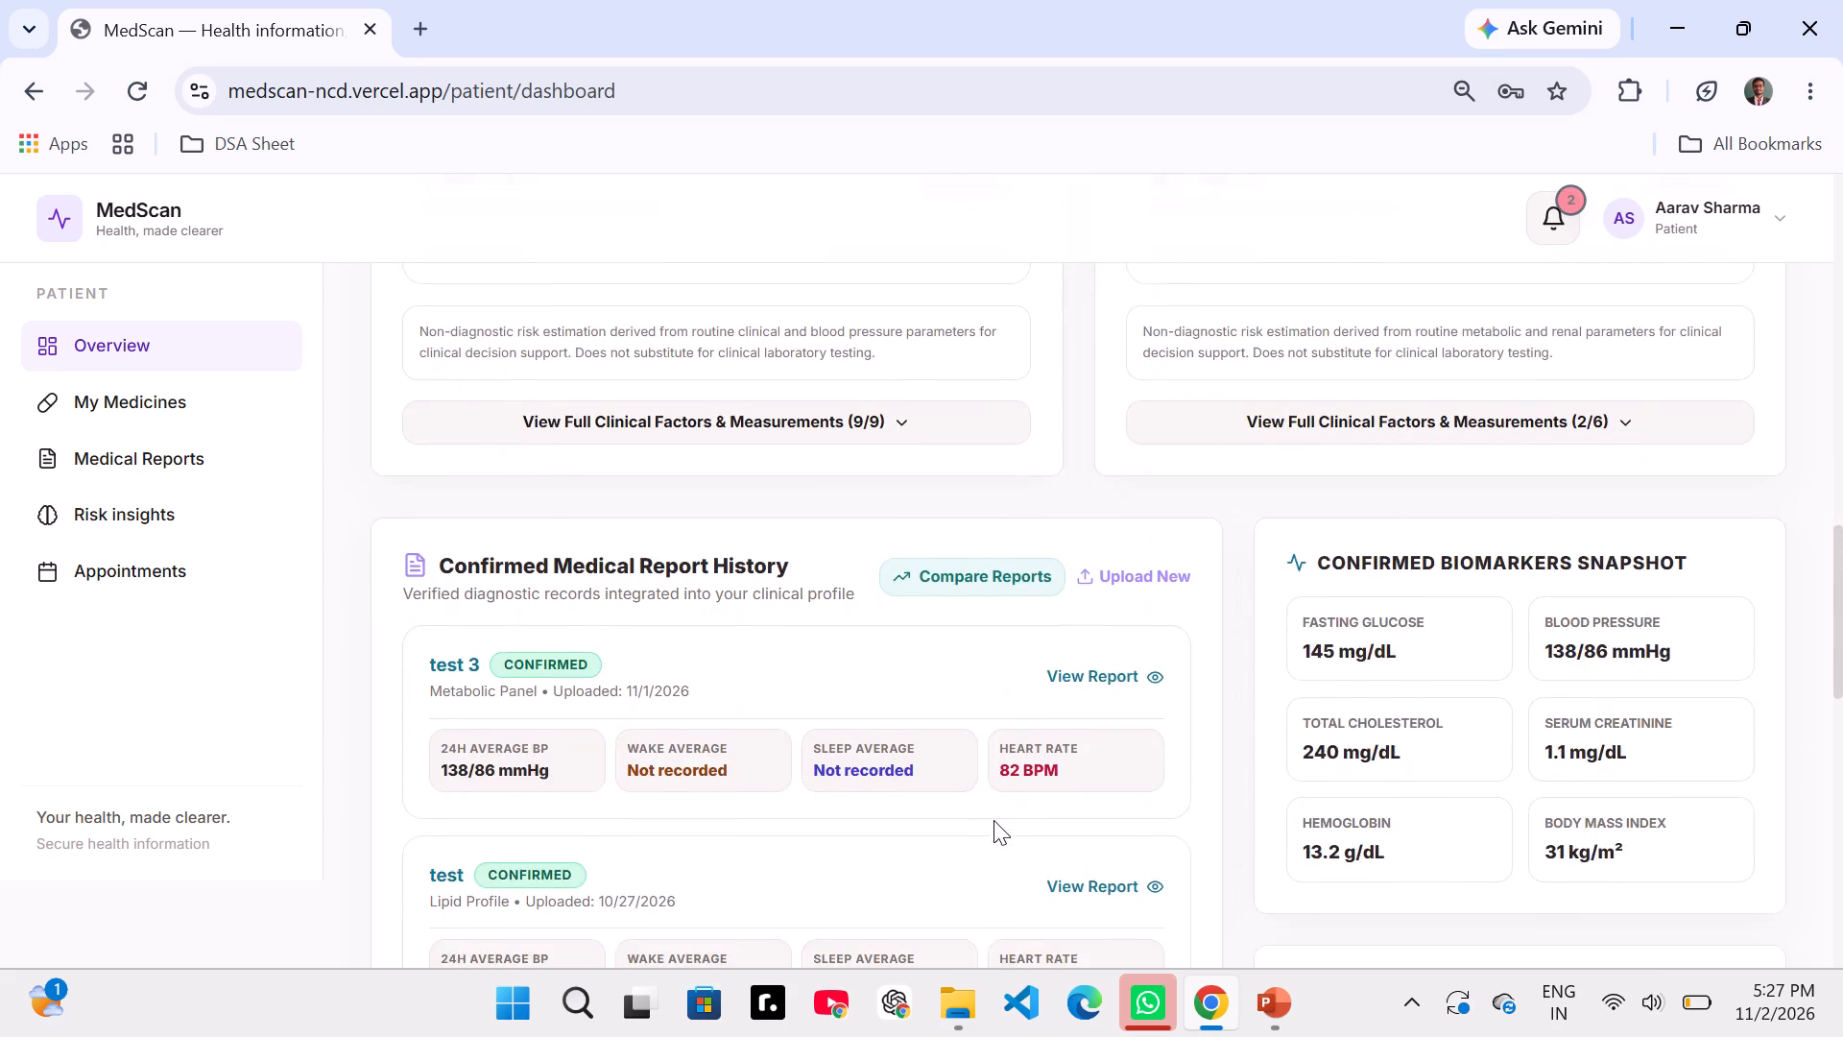
scroll(993, 820, "down", 1)
scroll(993, 820, "up", 4)
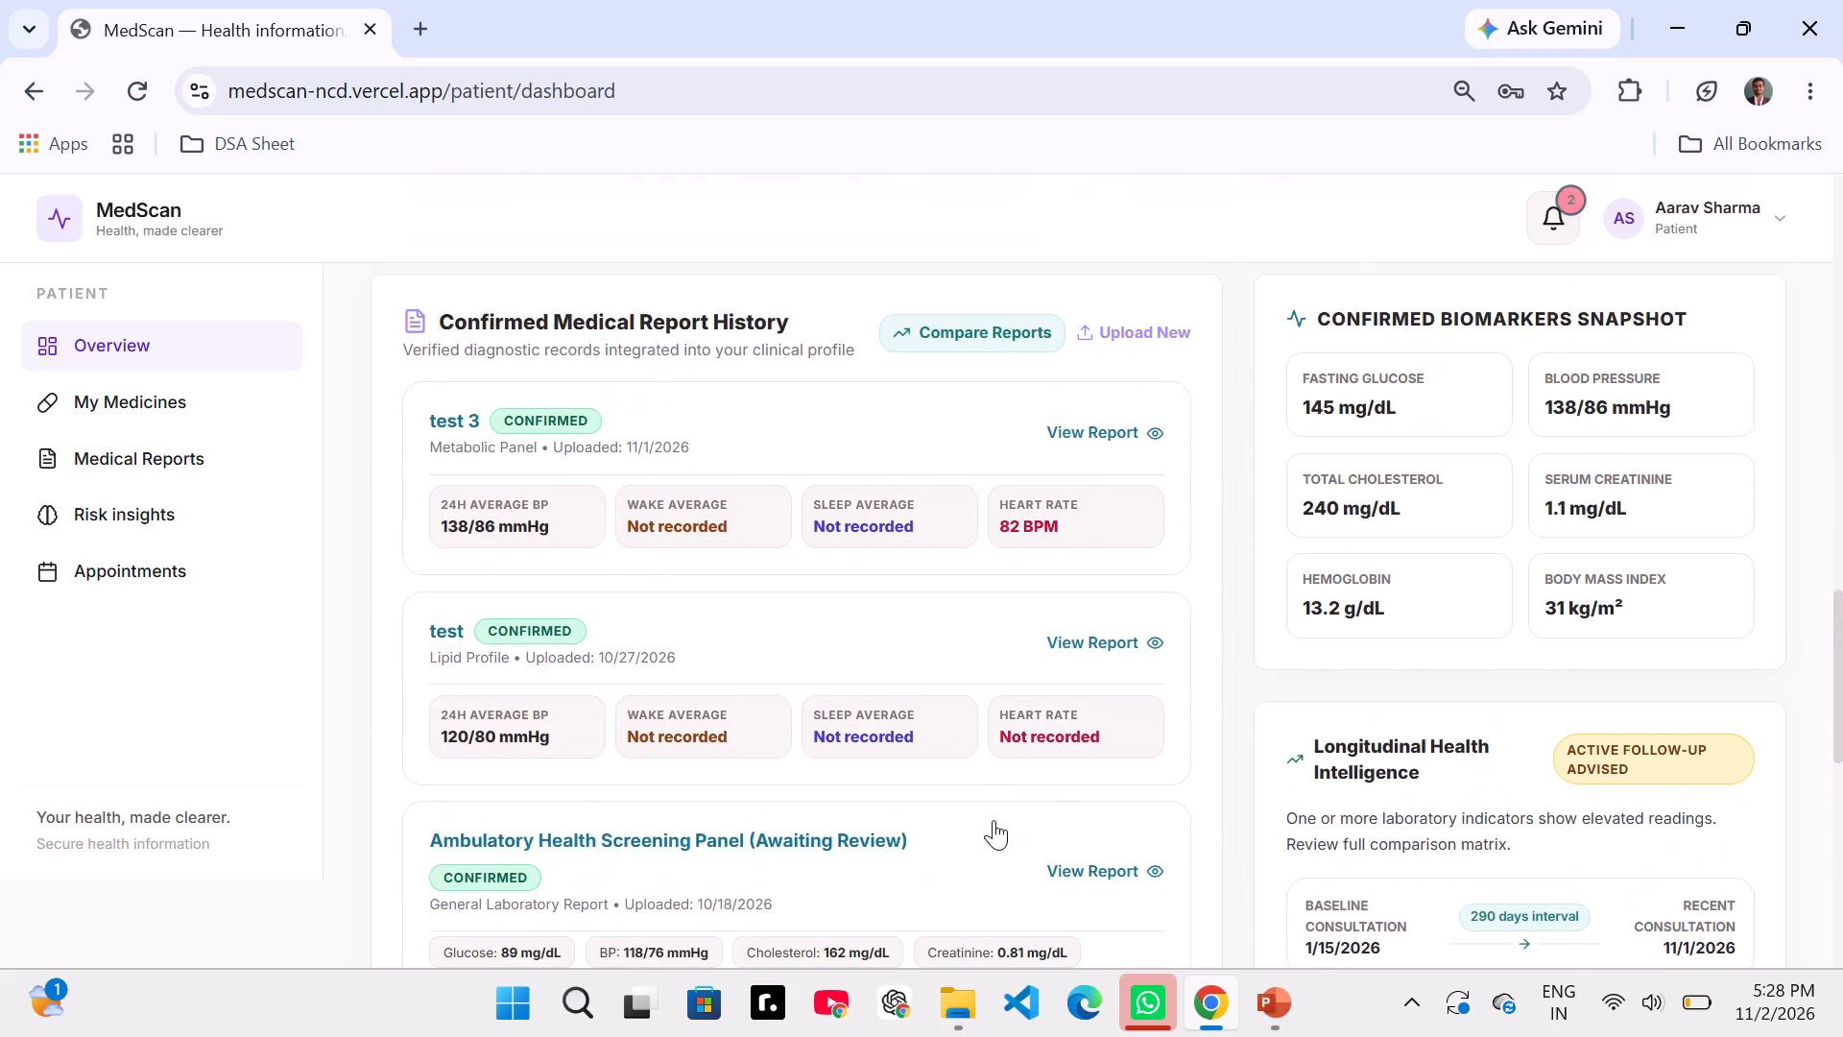
scroll(993, 820, "up", 2)
scroll(1078, 753, "up", 2)
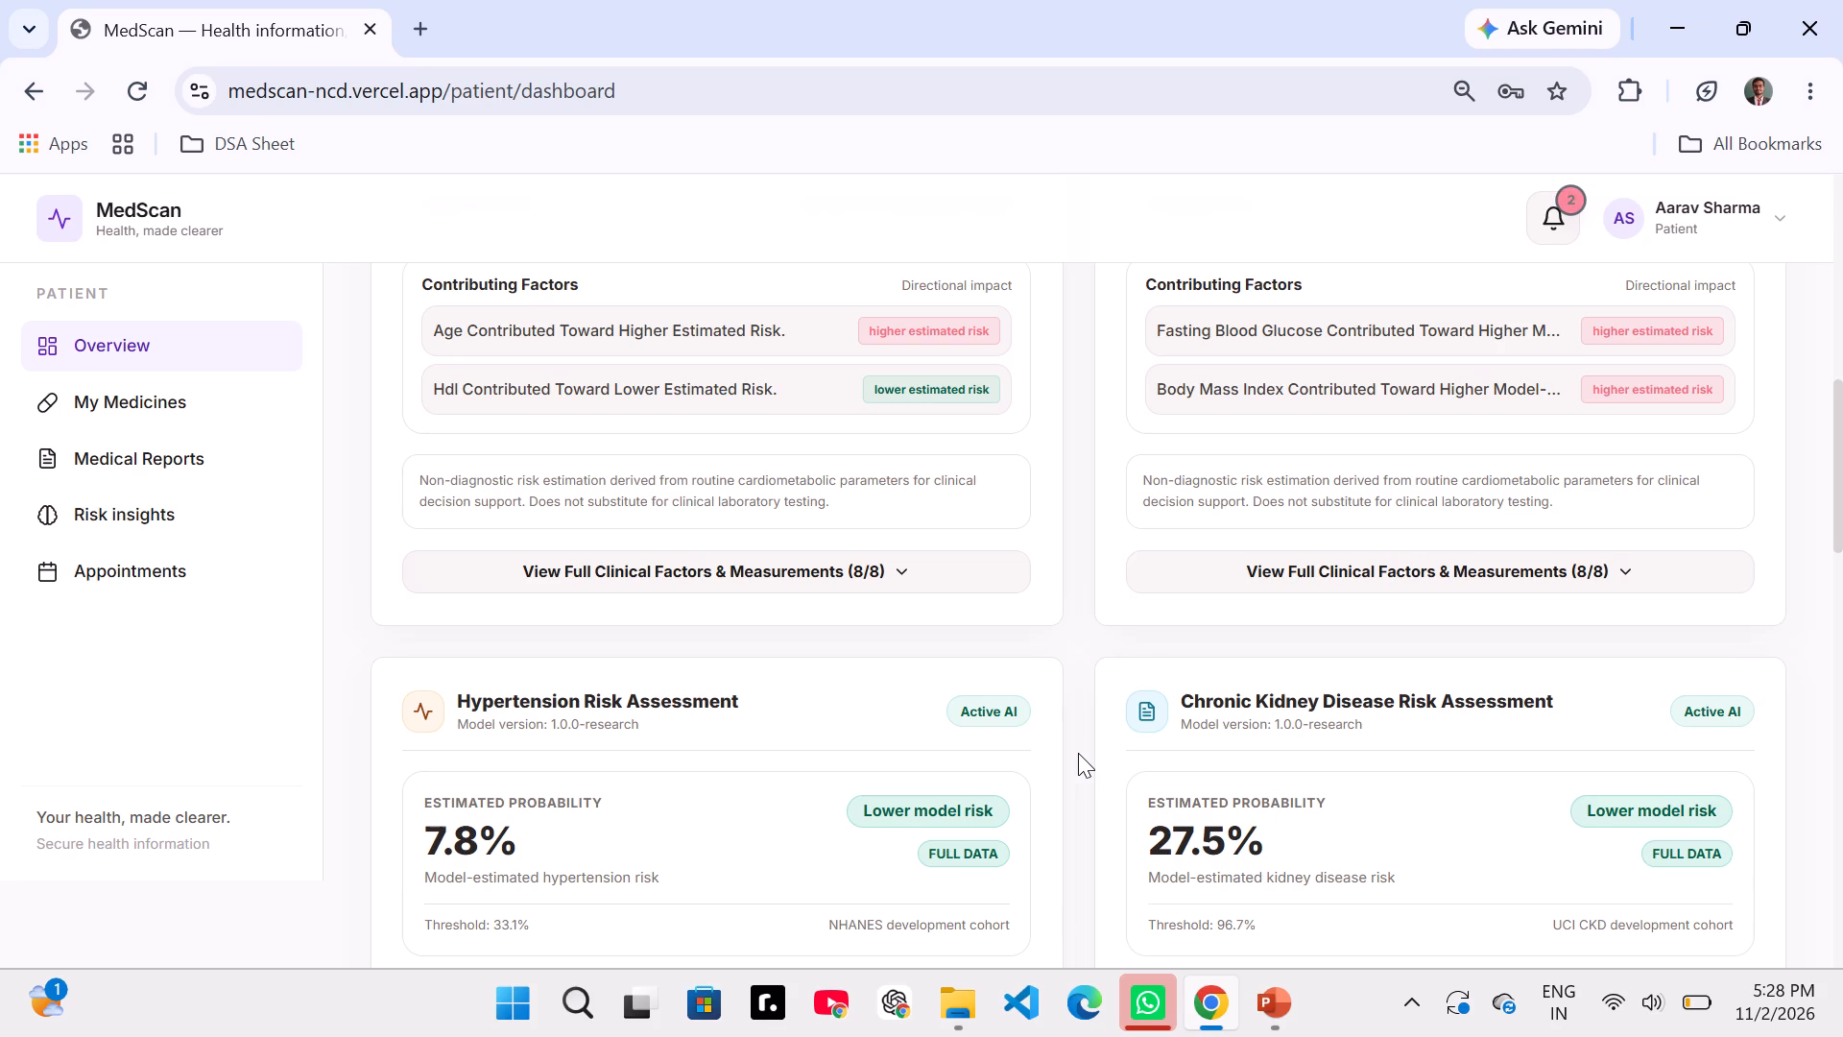
scroll(1078, 753, "up", 3)
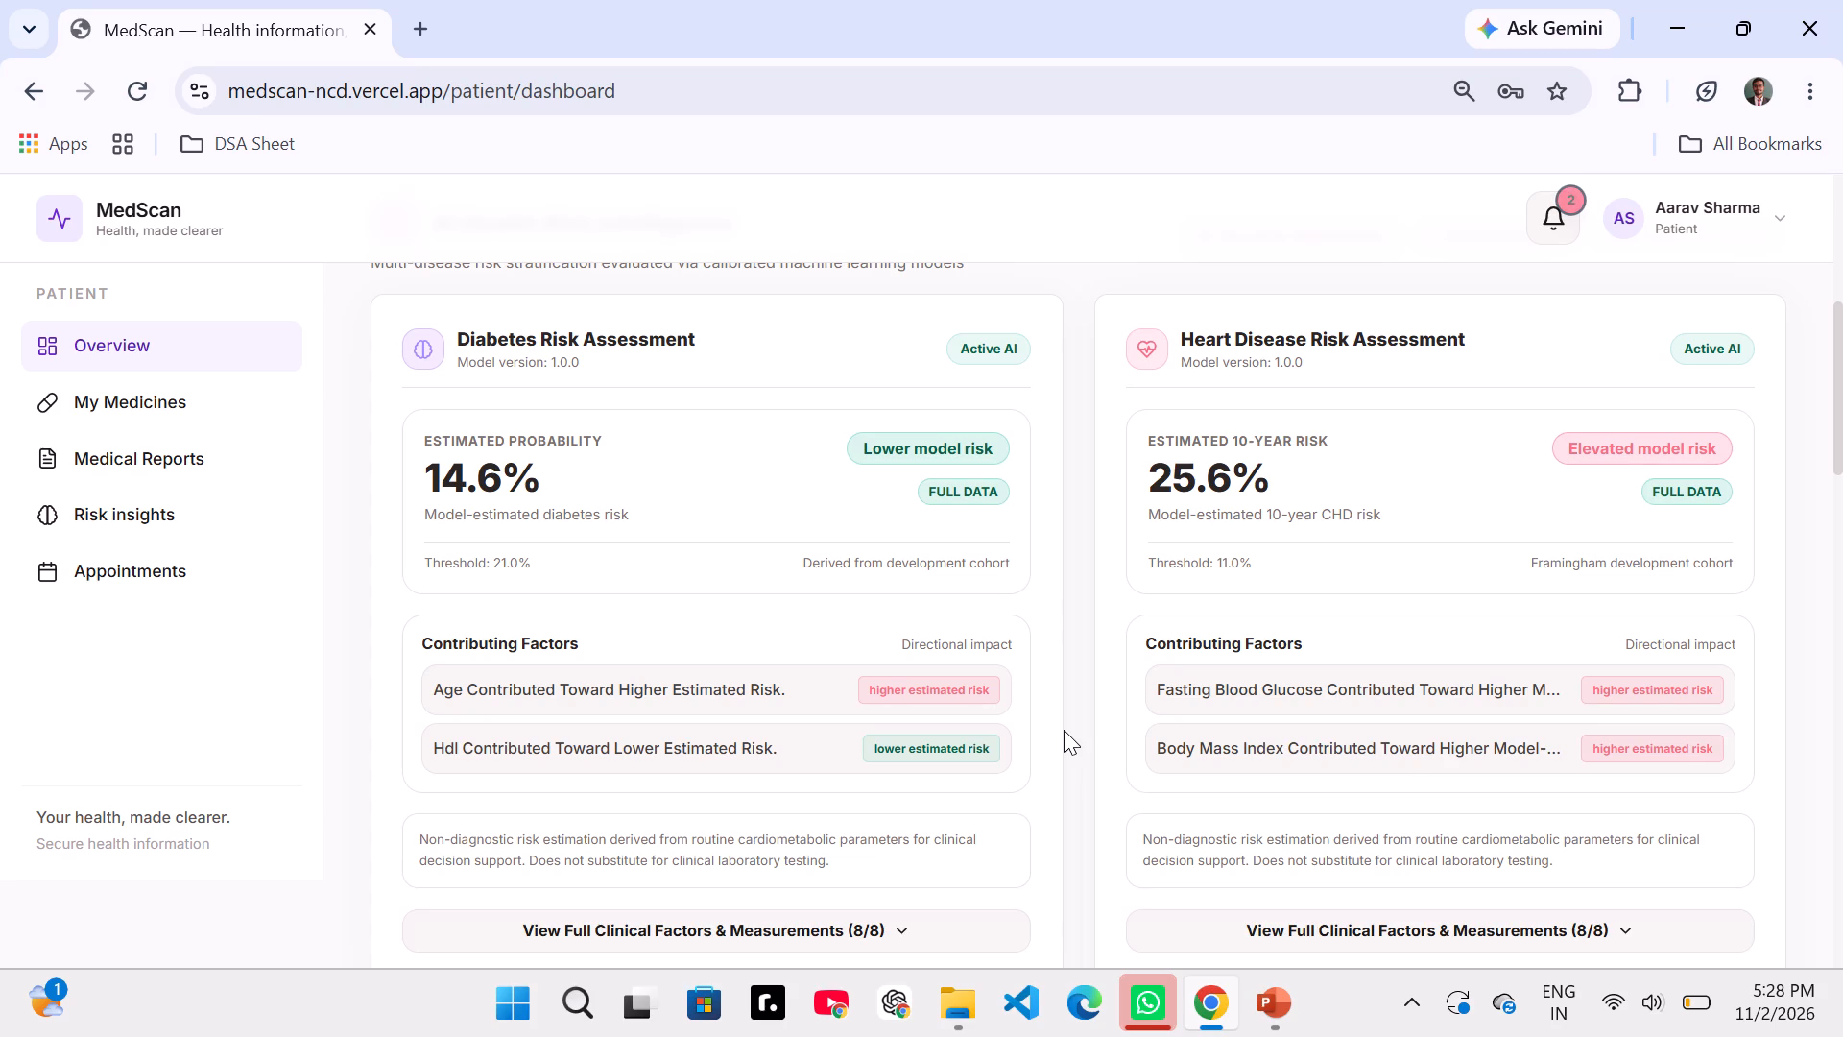
Point out the estimated risk and threshold in the Diabetes and Heart Disease risk assessments.
scroll(1064, 730, "down", 1)
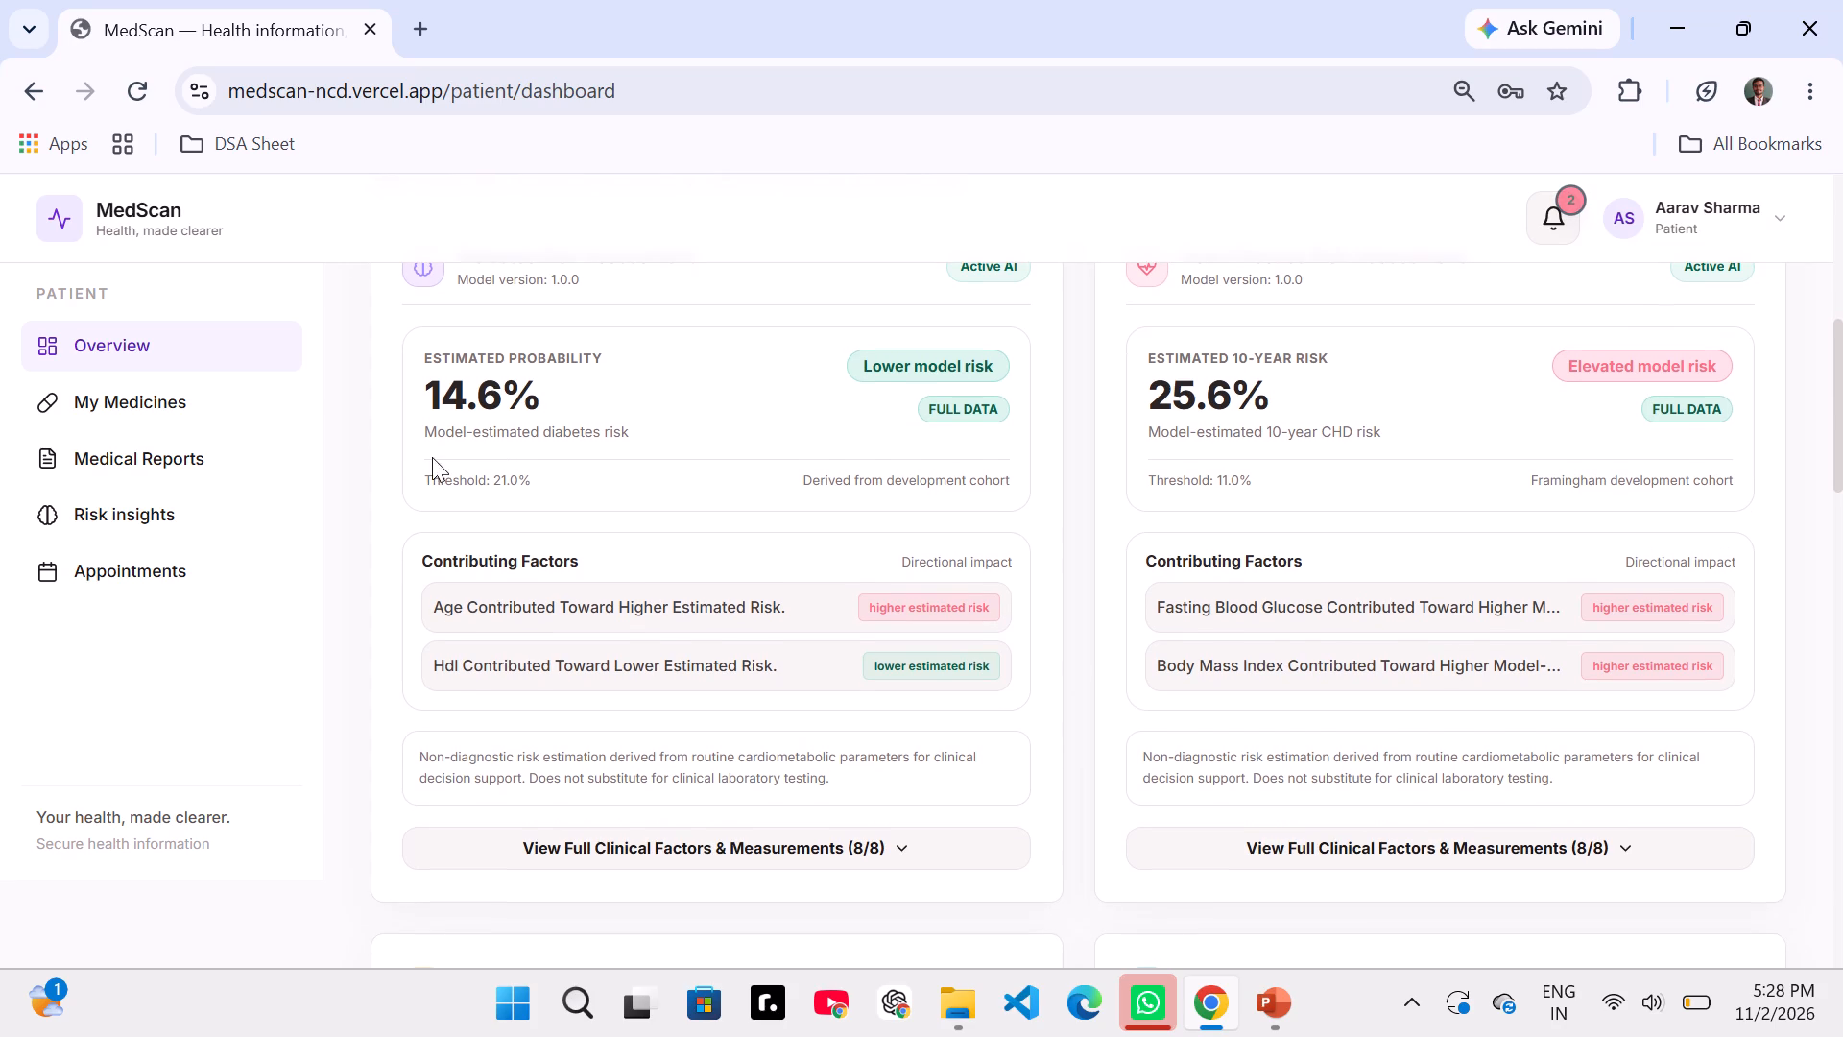
left_click_drag(395, 381, 568, 451)
left_click(568, 451)
scroll(425, 477, "up", 1)
left_click_drag(410, 546, 600, 567)
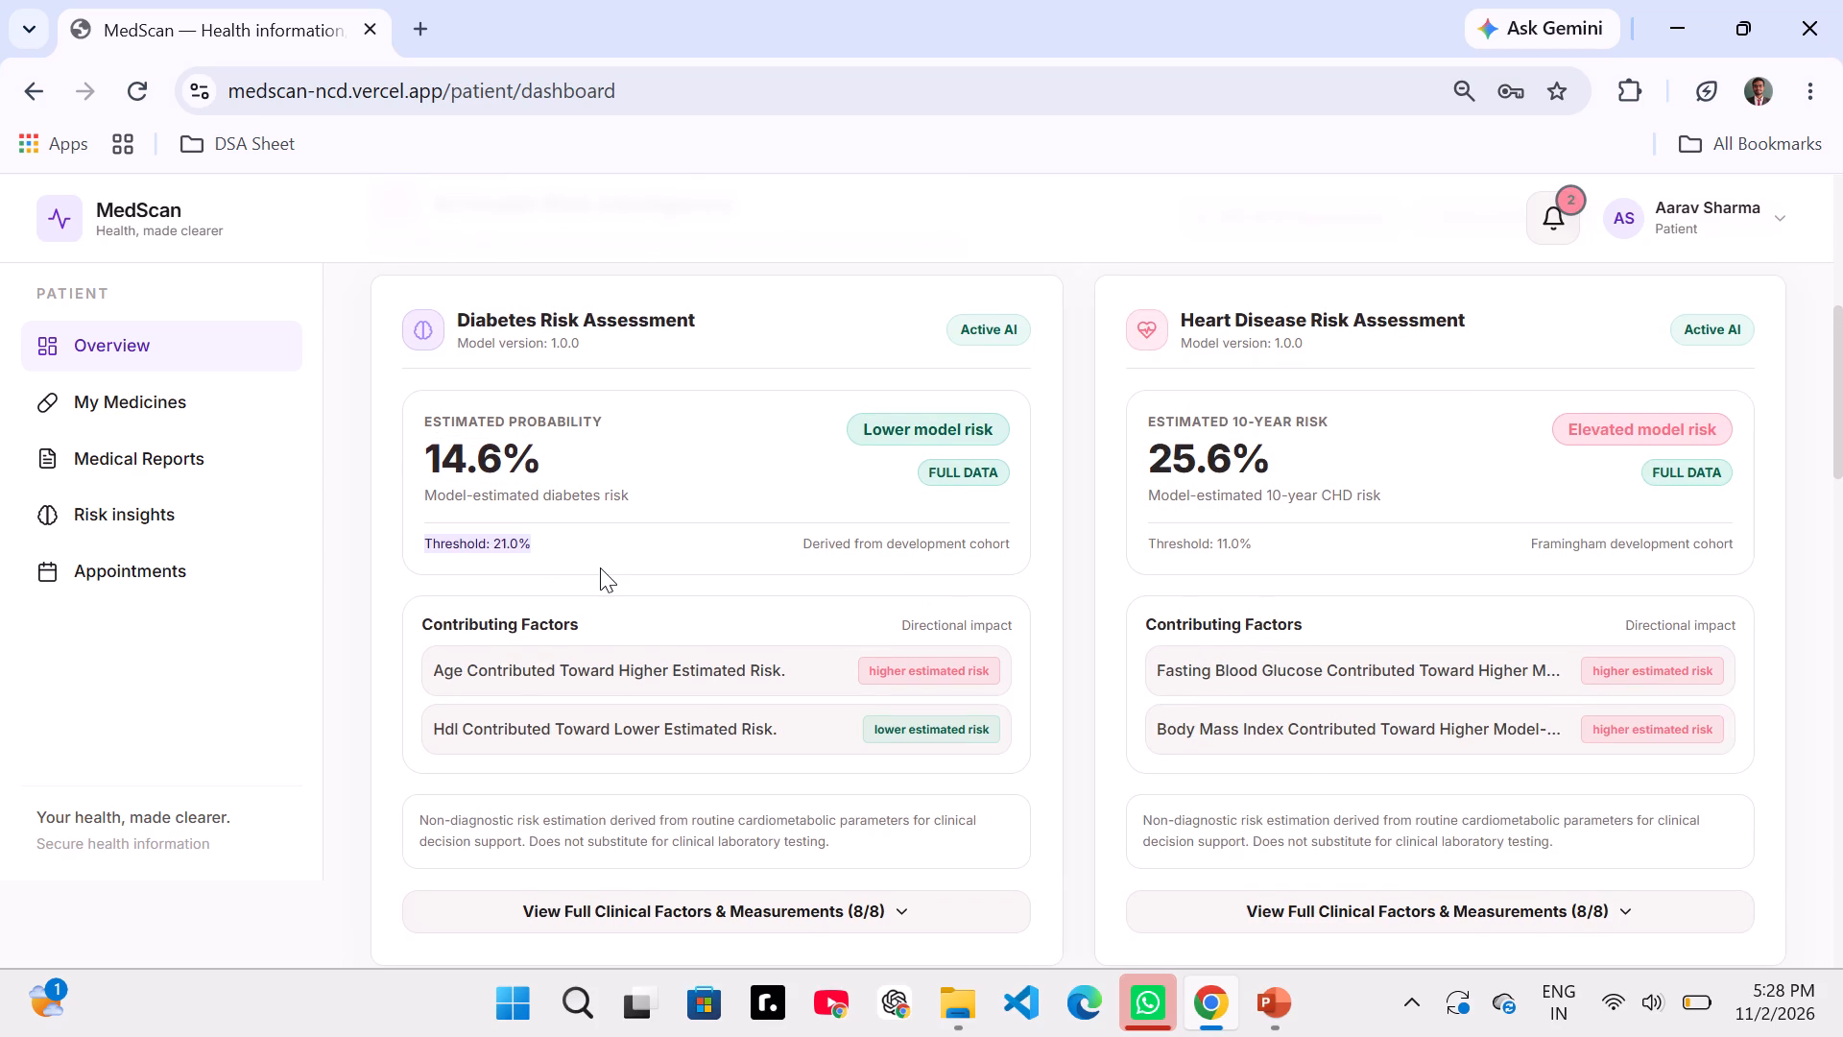
left_click(600, 567)
left_click_drag(1148, 553, 1263, 575)
left_click(1263, 575)
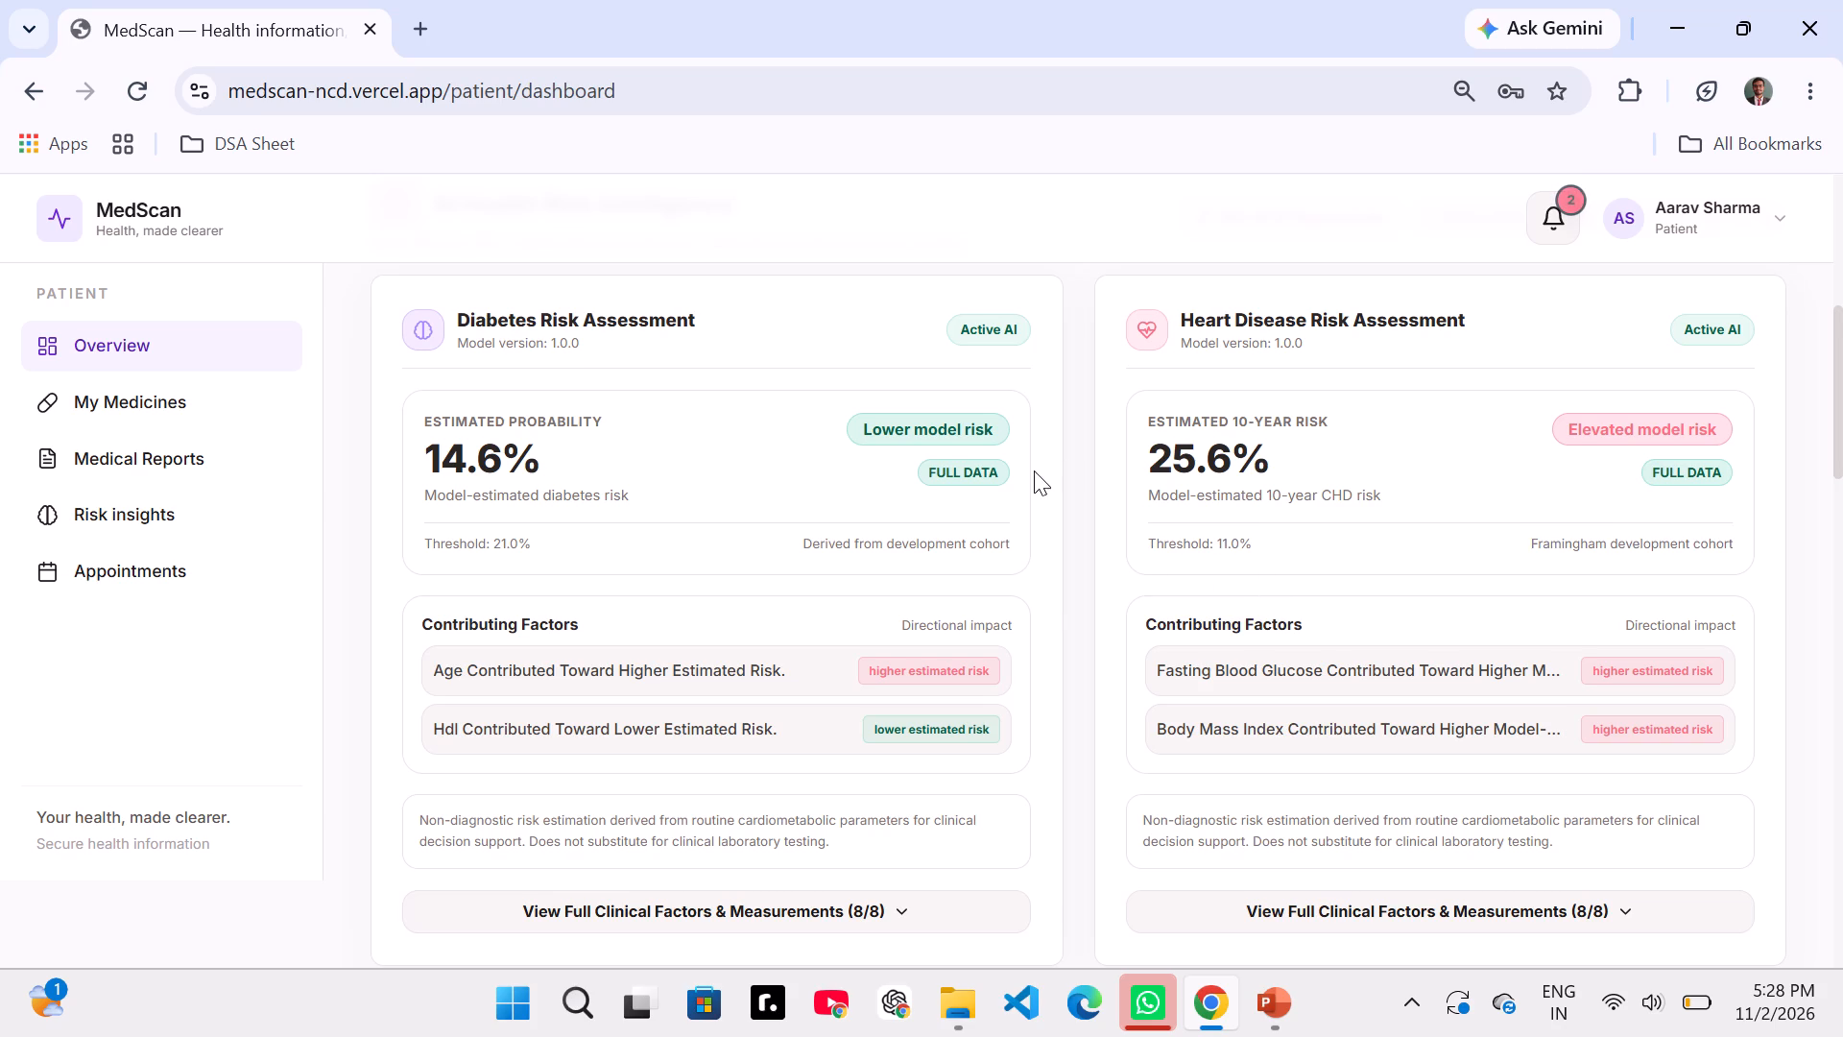
Expand the full clinical factors and measurements of the Diabetes Risk Assessment and examine its contributing factors.
scroll(1034, 470, "down", 1)
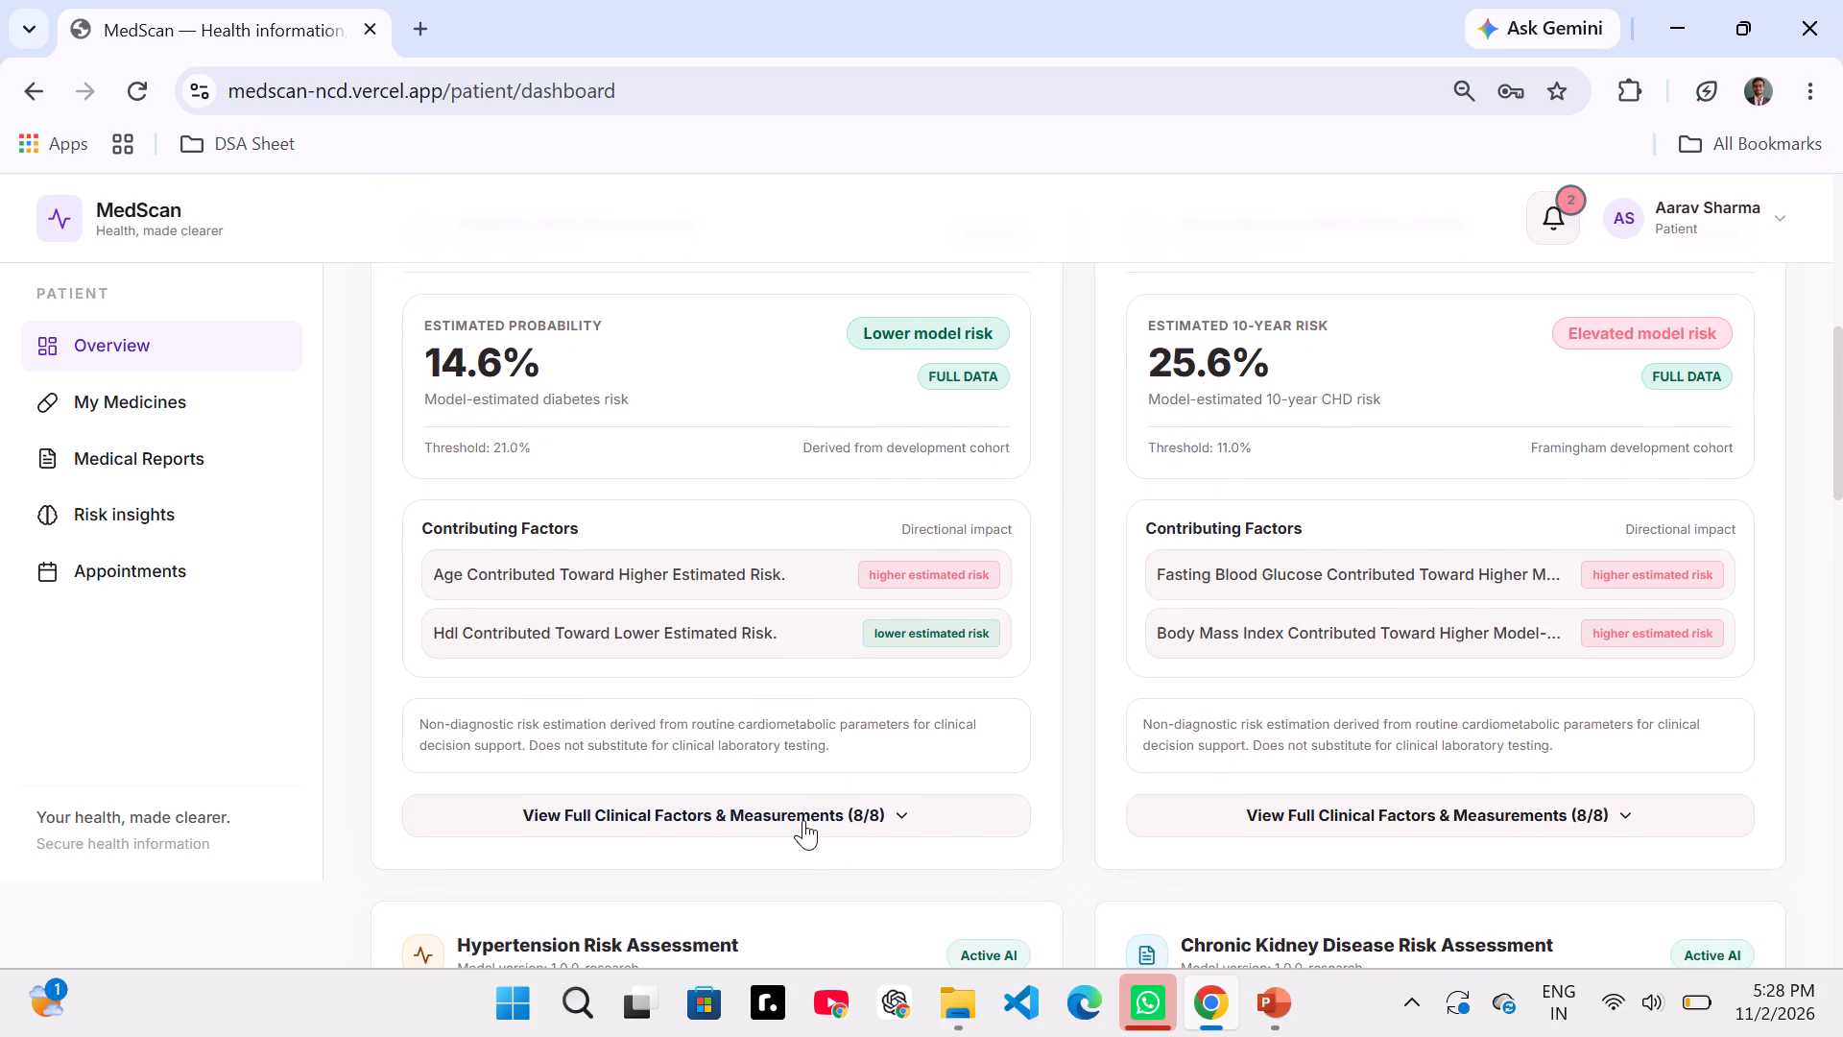
left_click(803, 820)
scroll(682, 793, "down", 1)
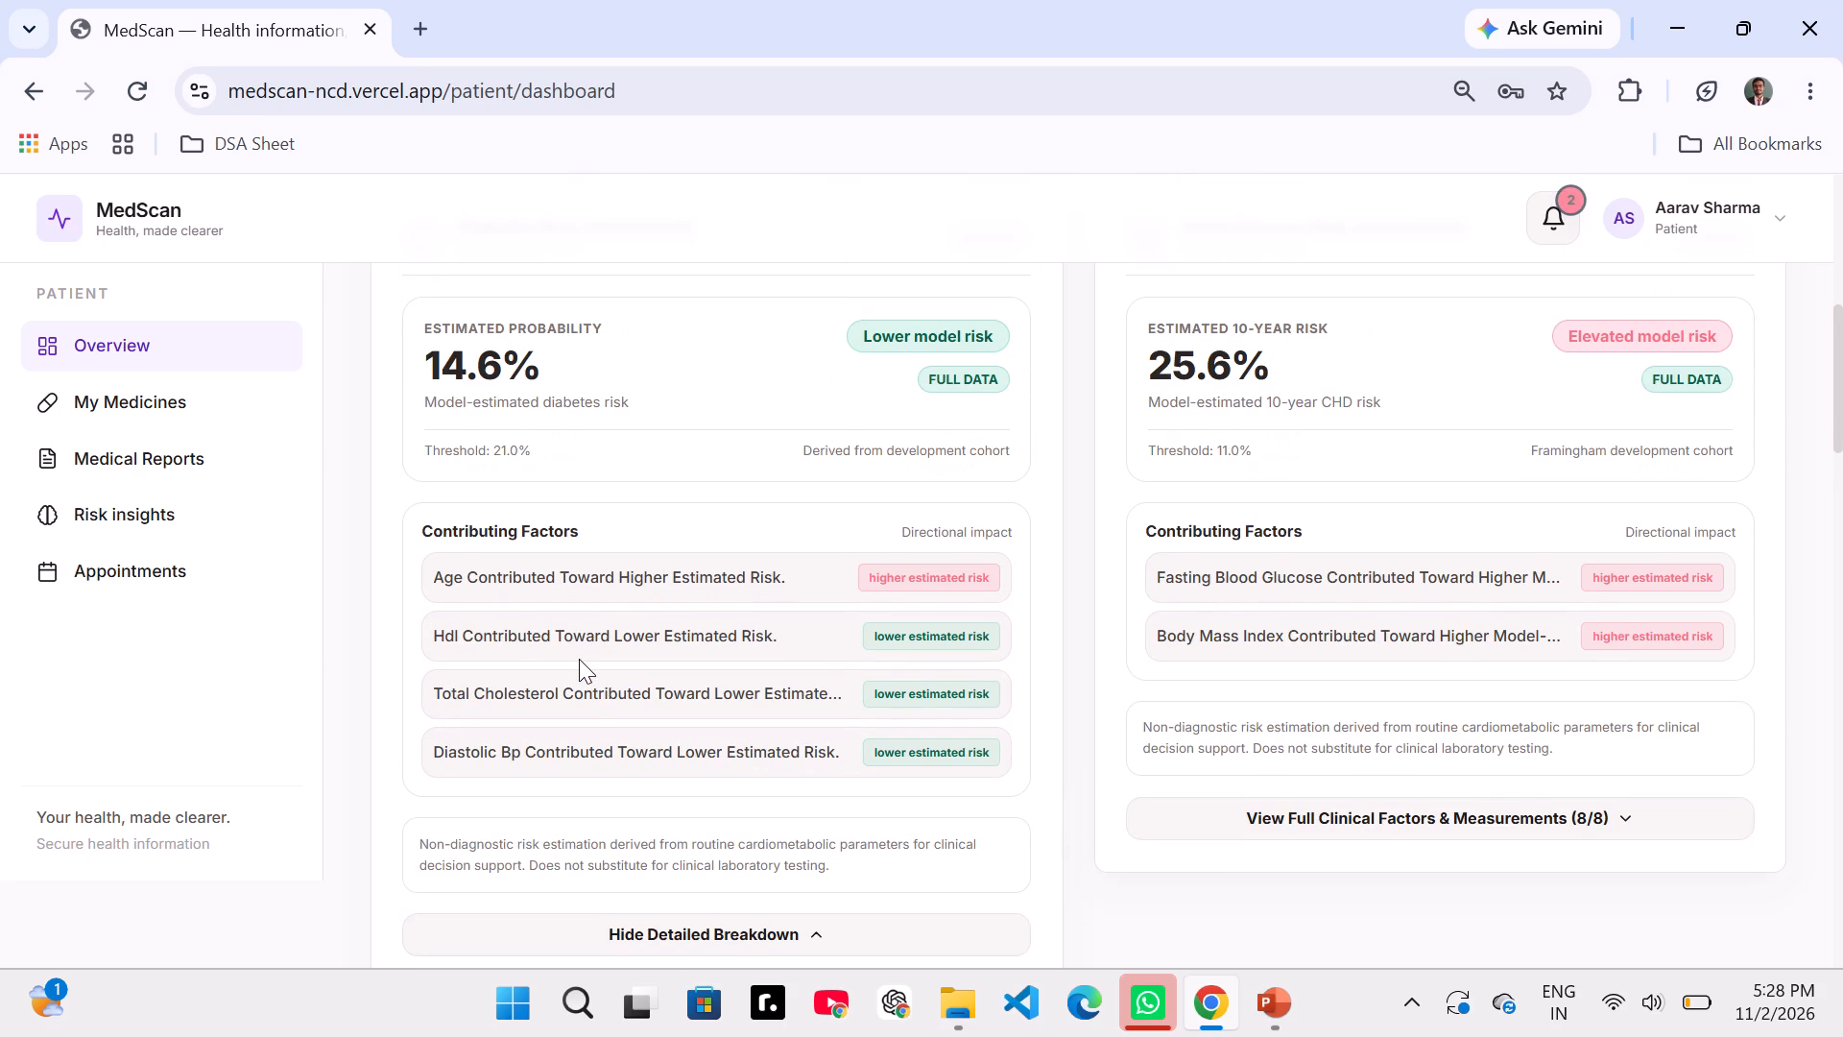
Expand the full clinical factors and measurements of the Heart Disease Risk Assessment and examine its contributing factors.
left_click(1362, 828)
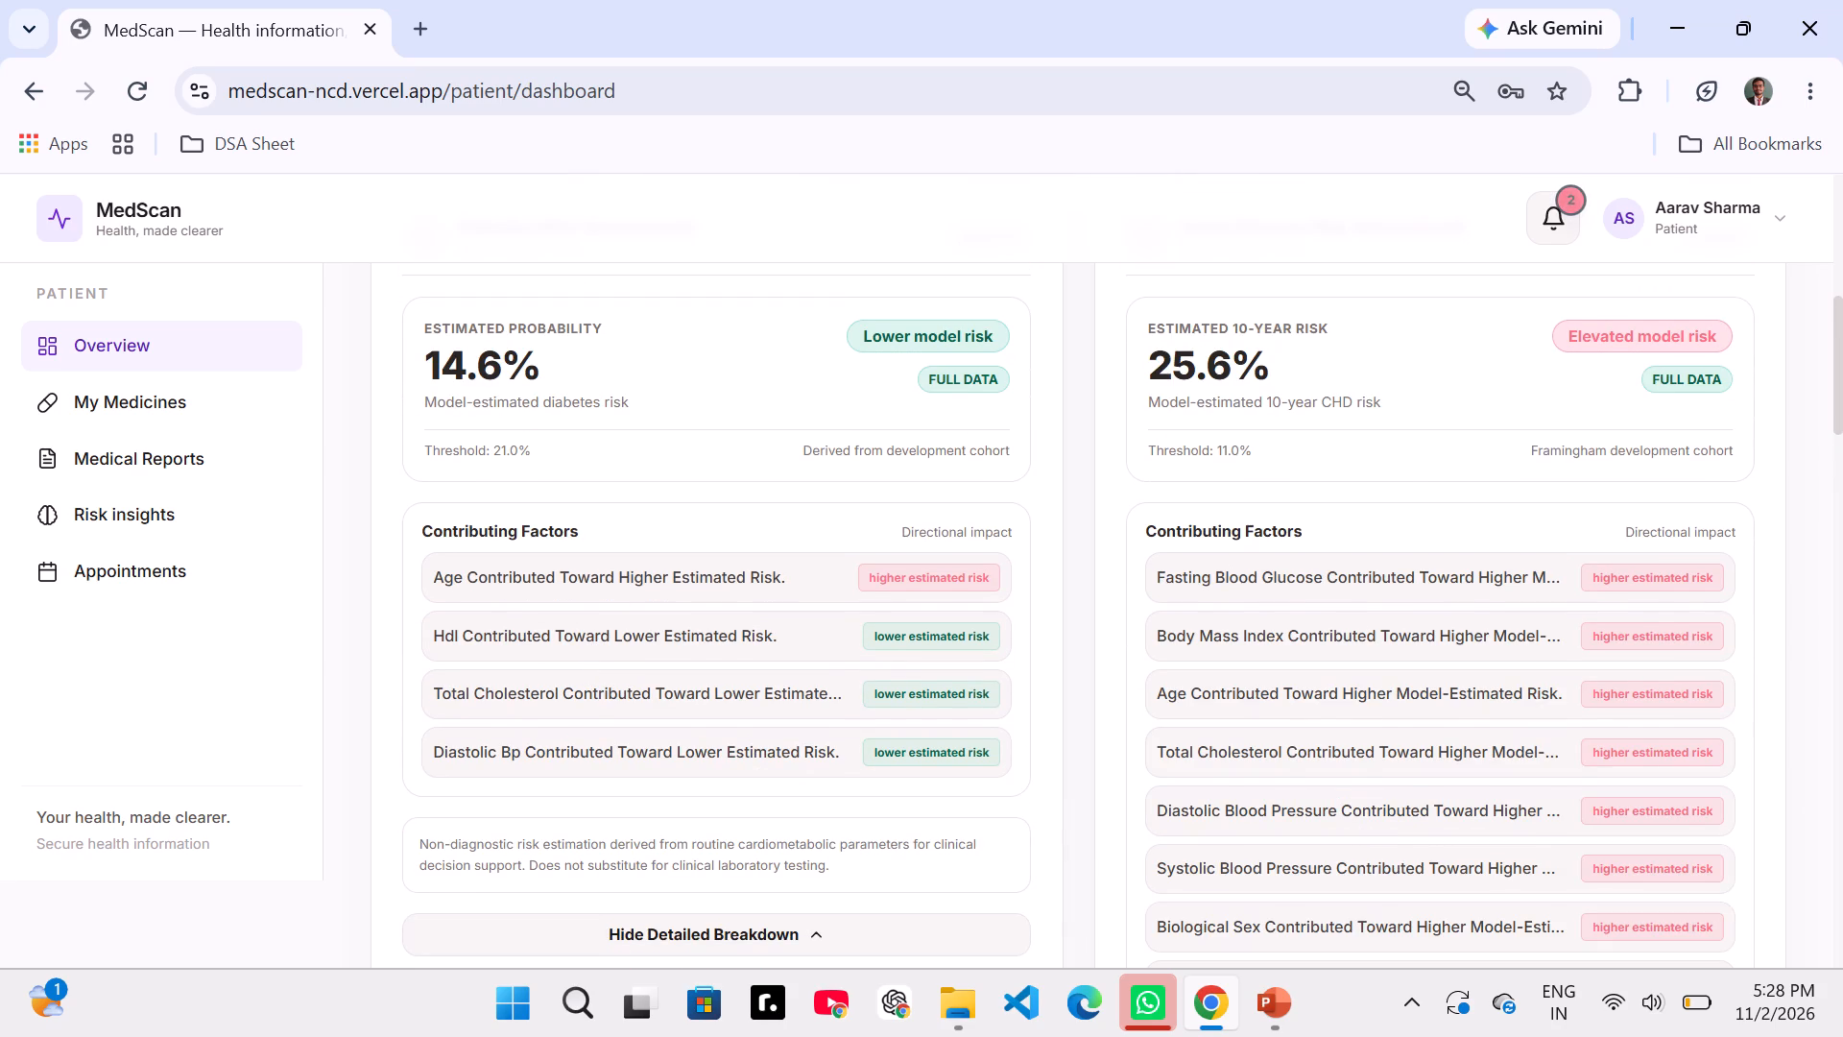
scroll(1257, 742, "down", 1)
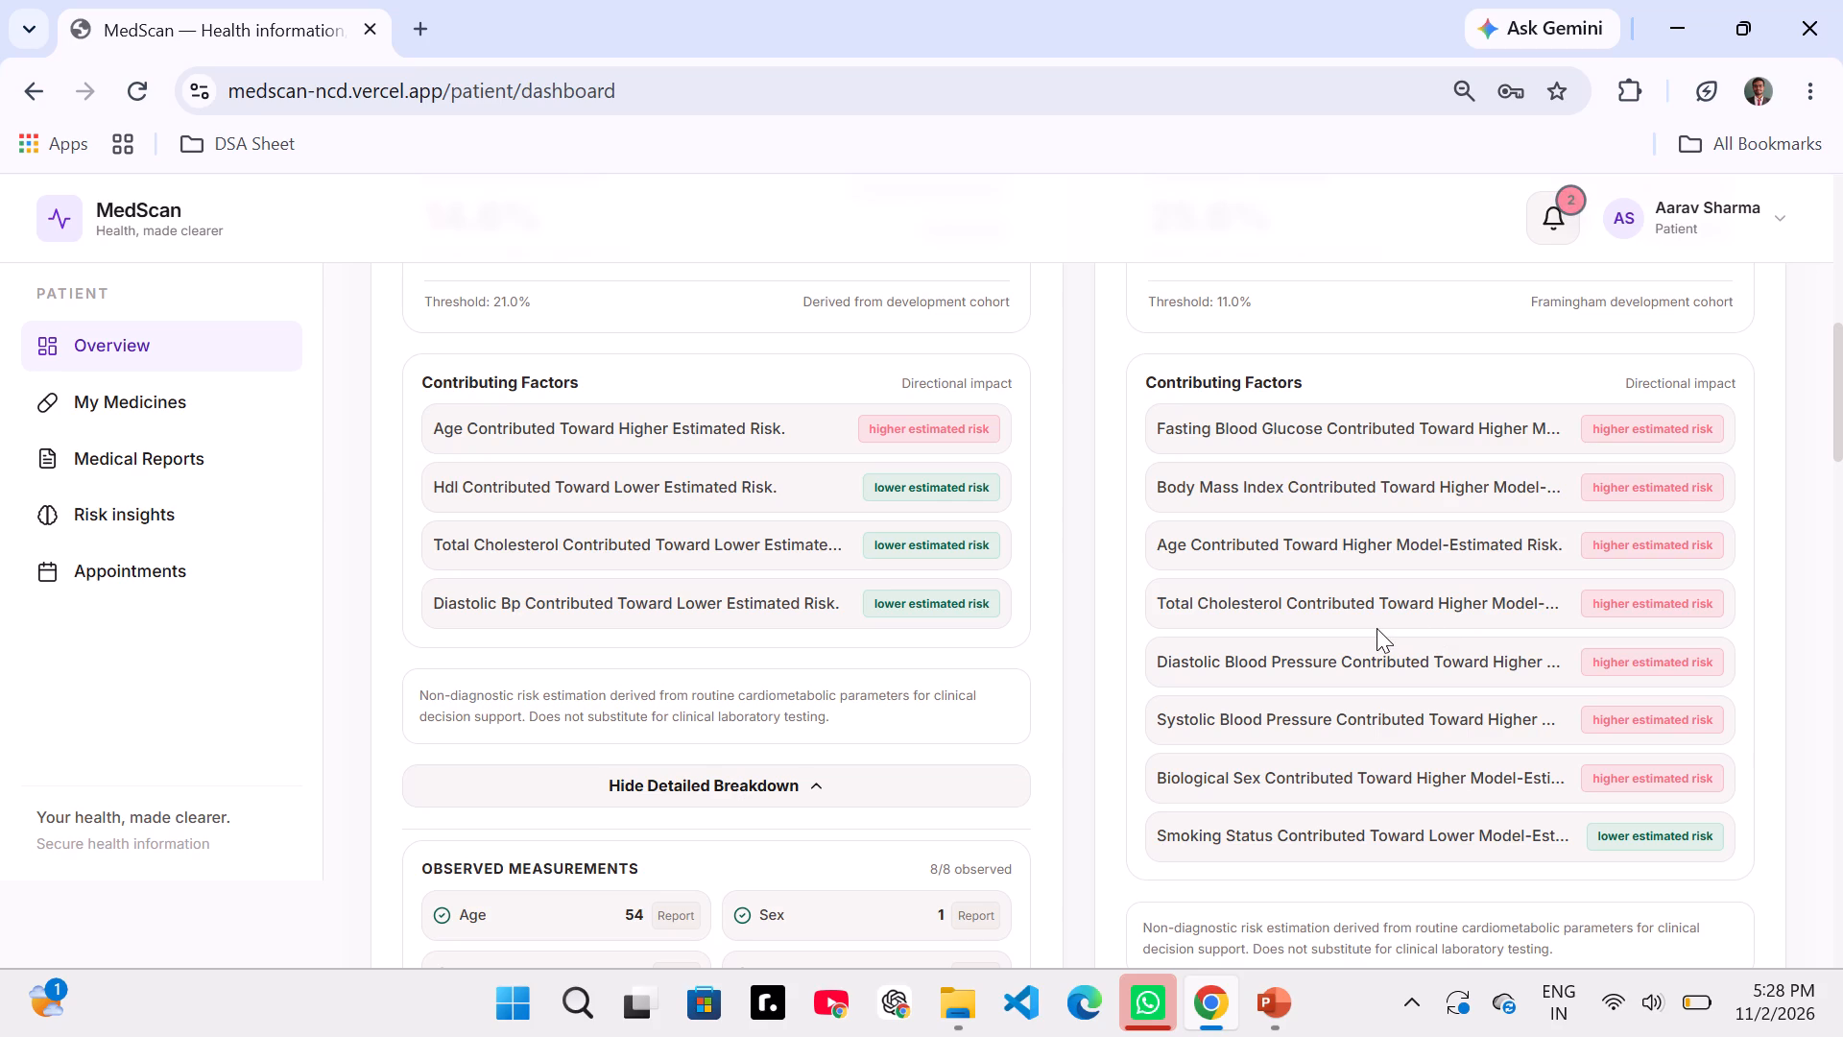
scroll(1377, 788, "down", 1)
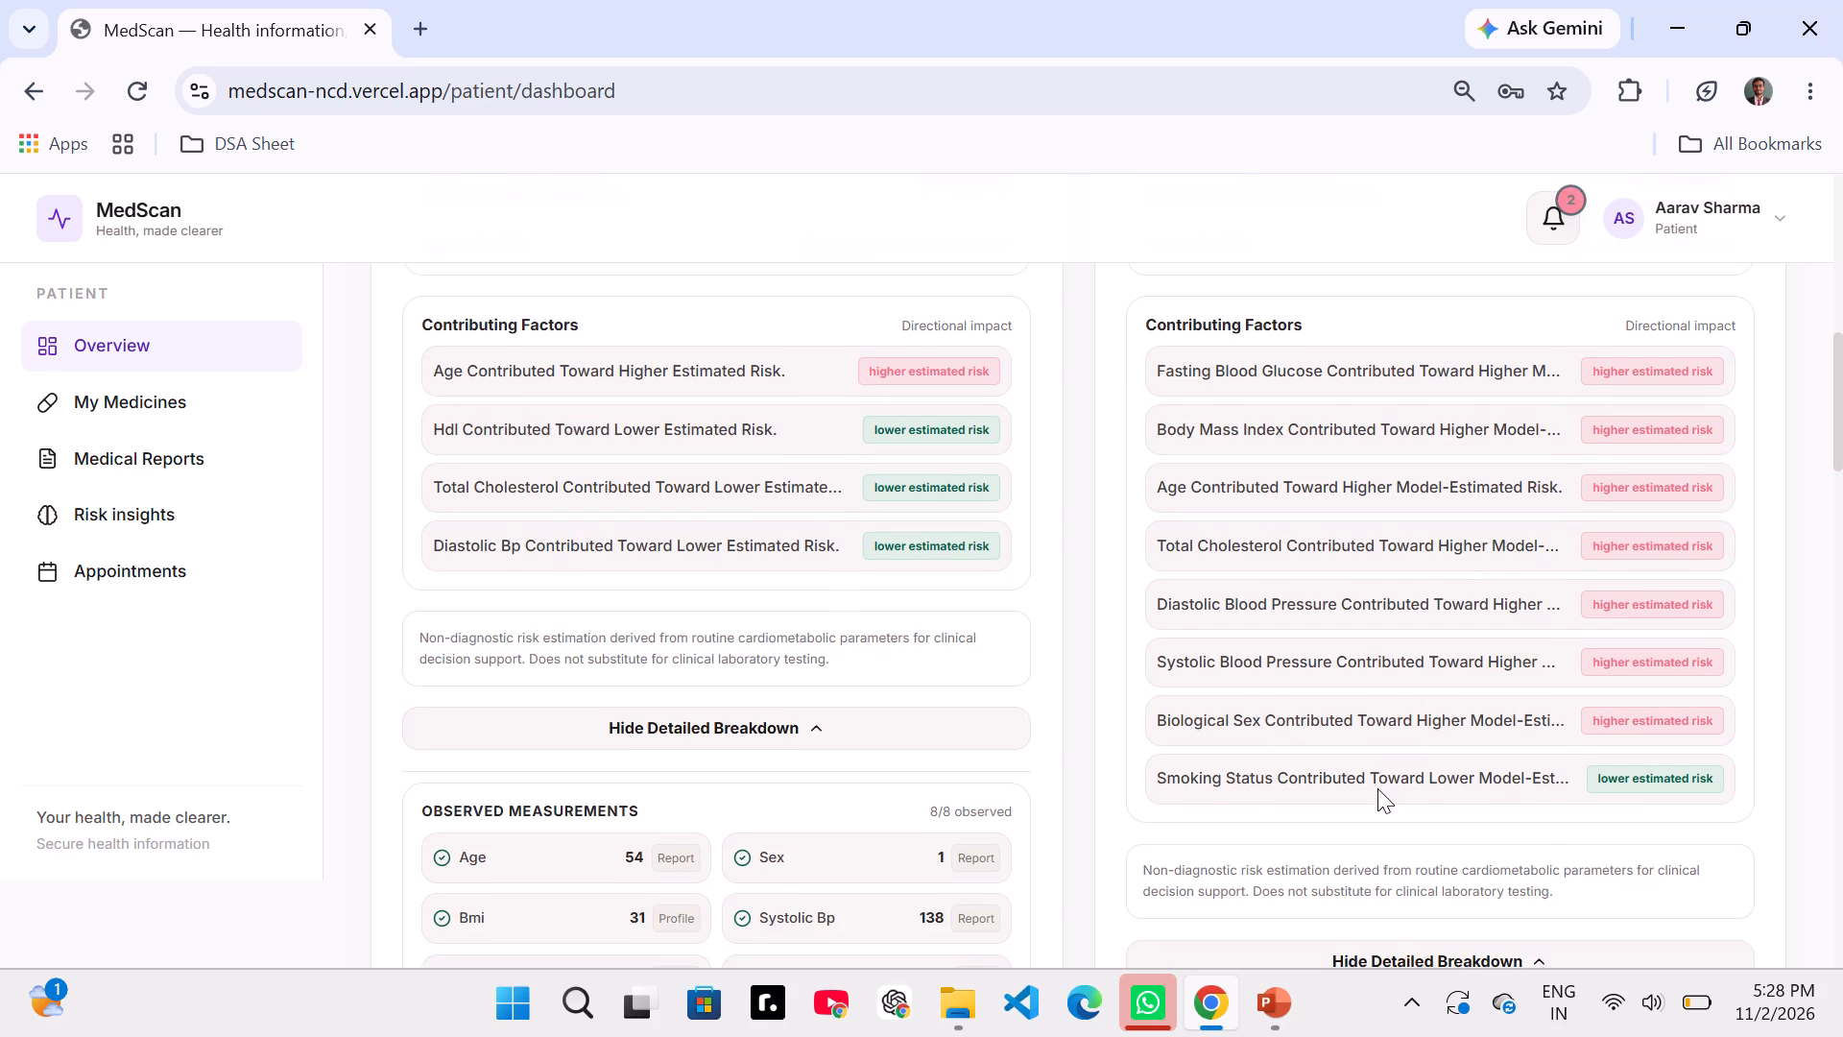
scroll(1377, 788, "down", 1)
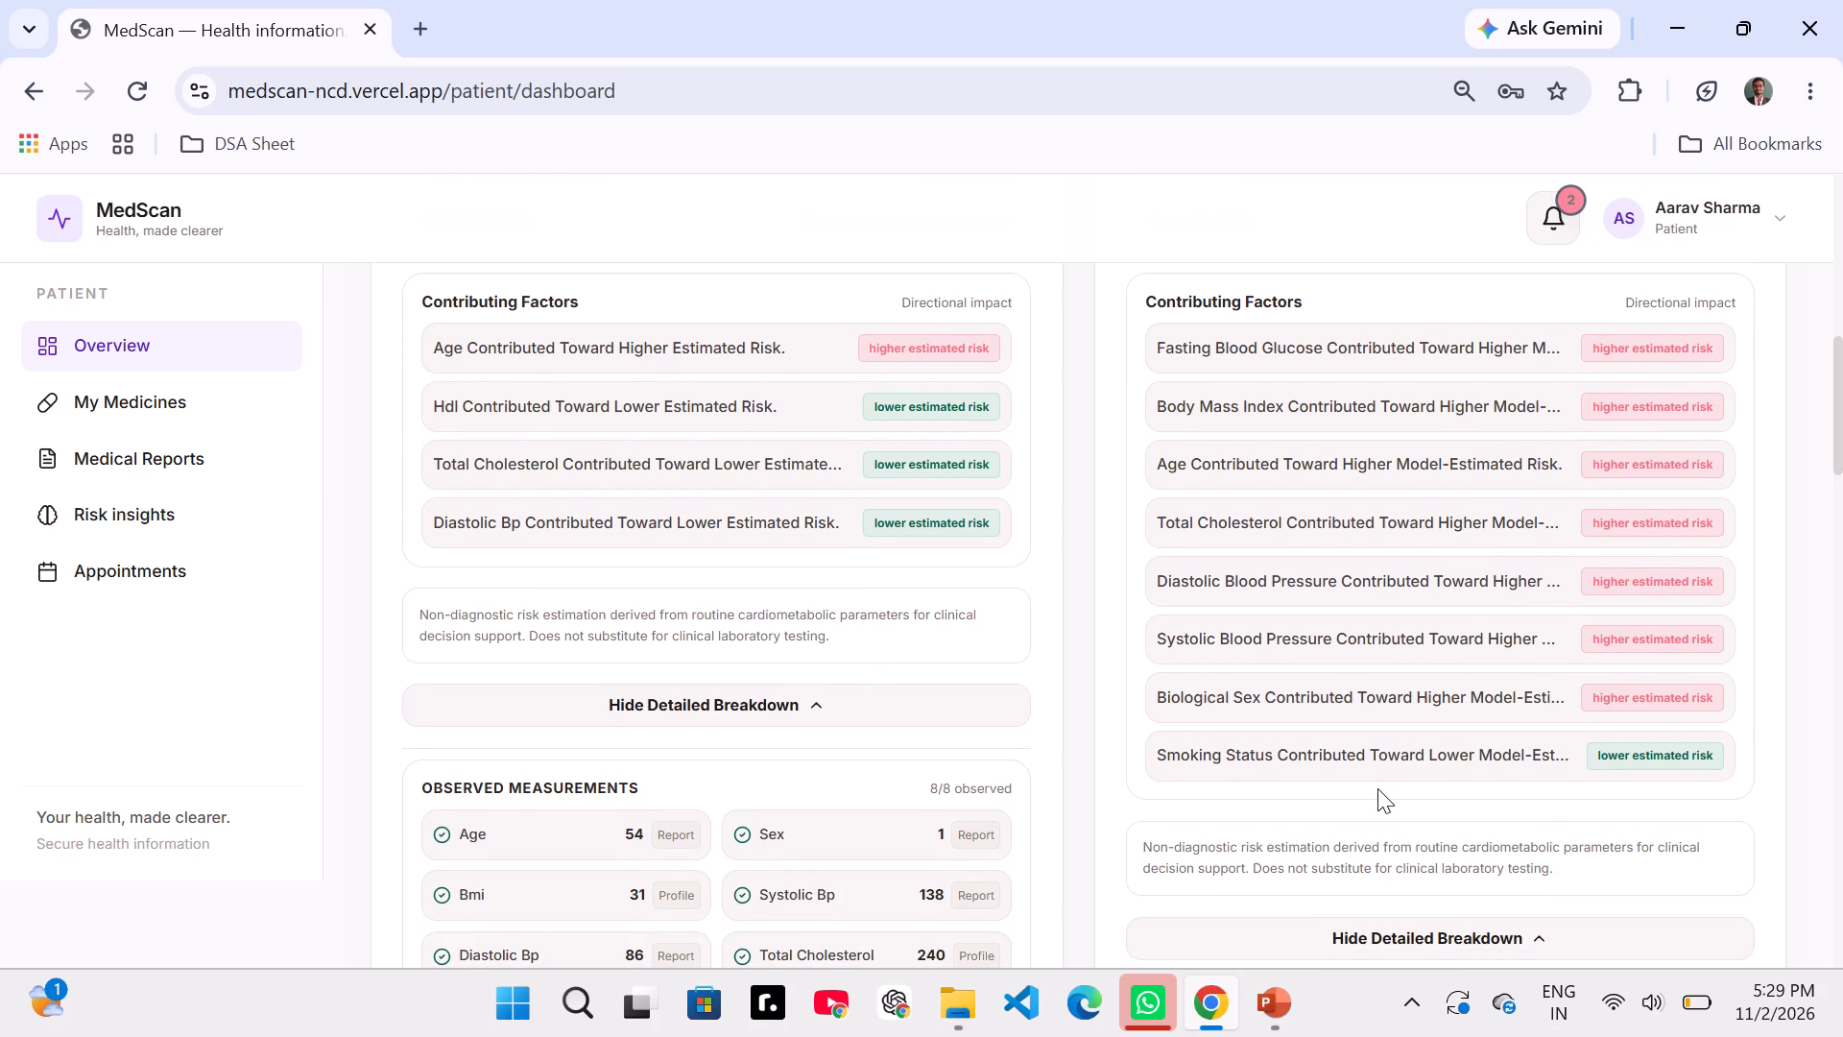
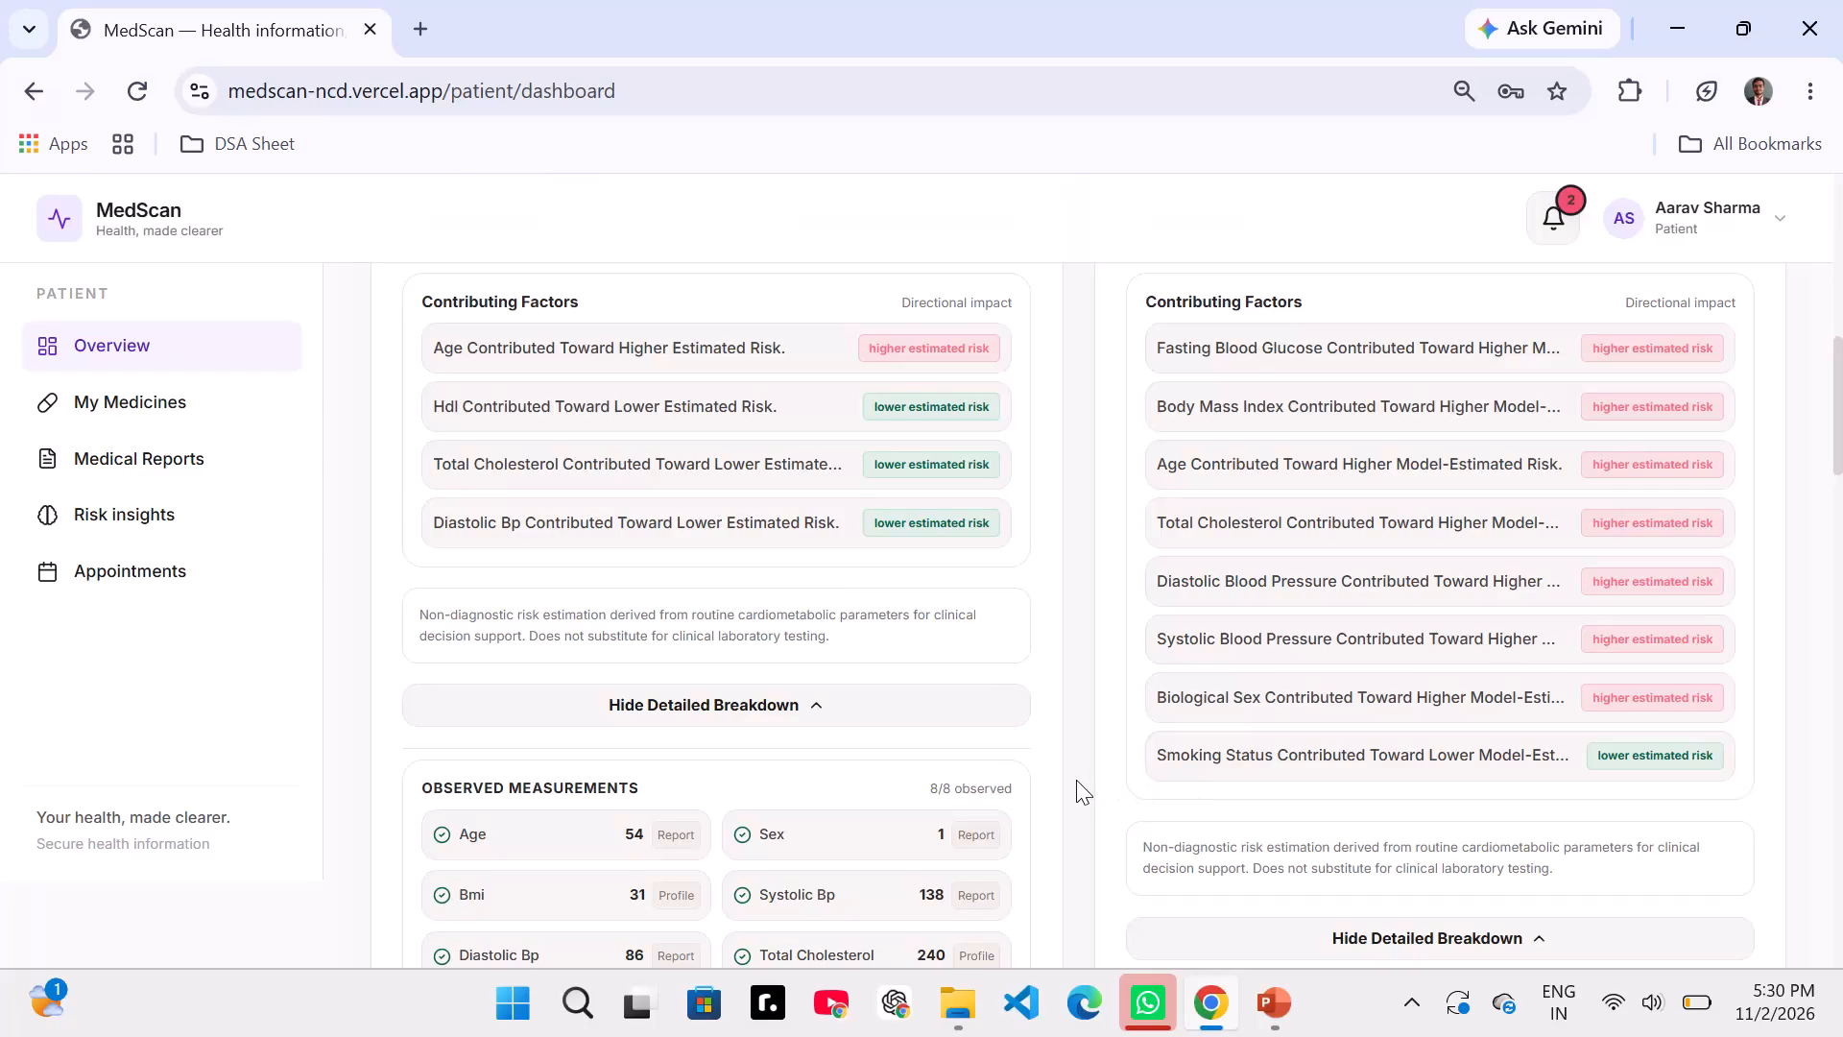
Look over the remaining risk assessments, confirmed report history, biomarkers snapshot and key biomarker deltas on the patient overview.
left_click(1076, 780)
scroll(1076, 780, "down", 1)
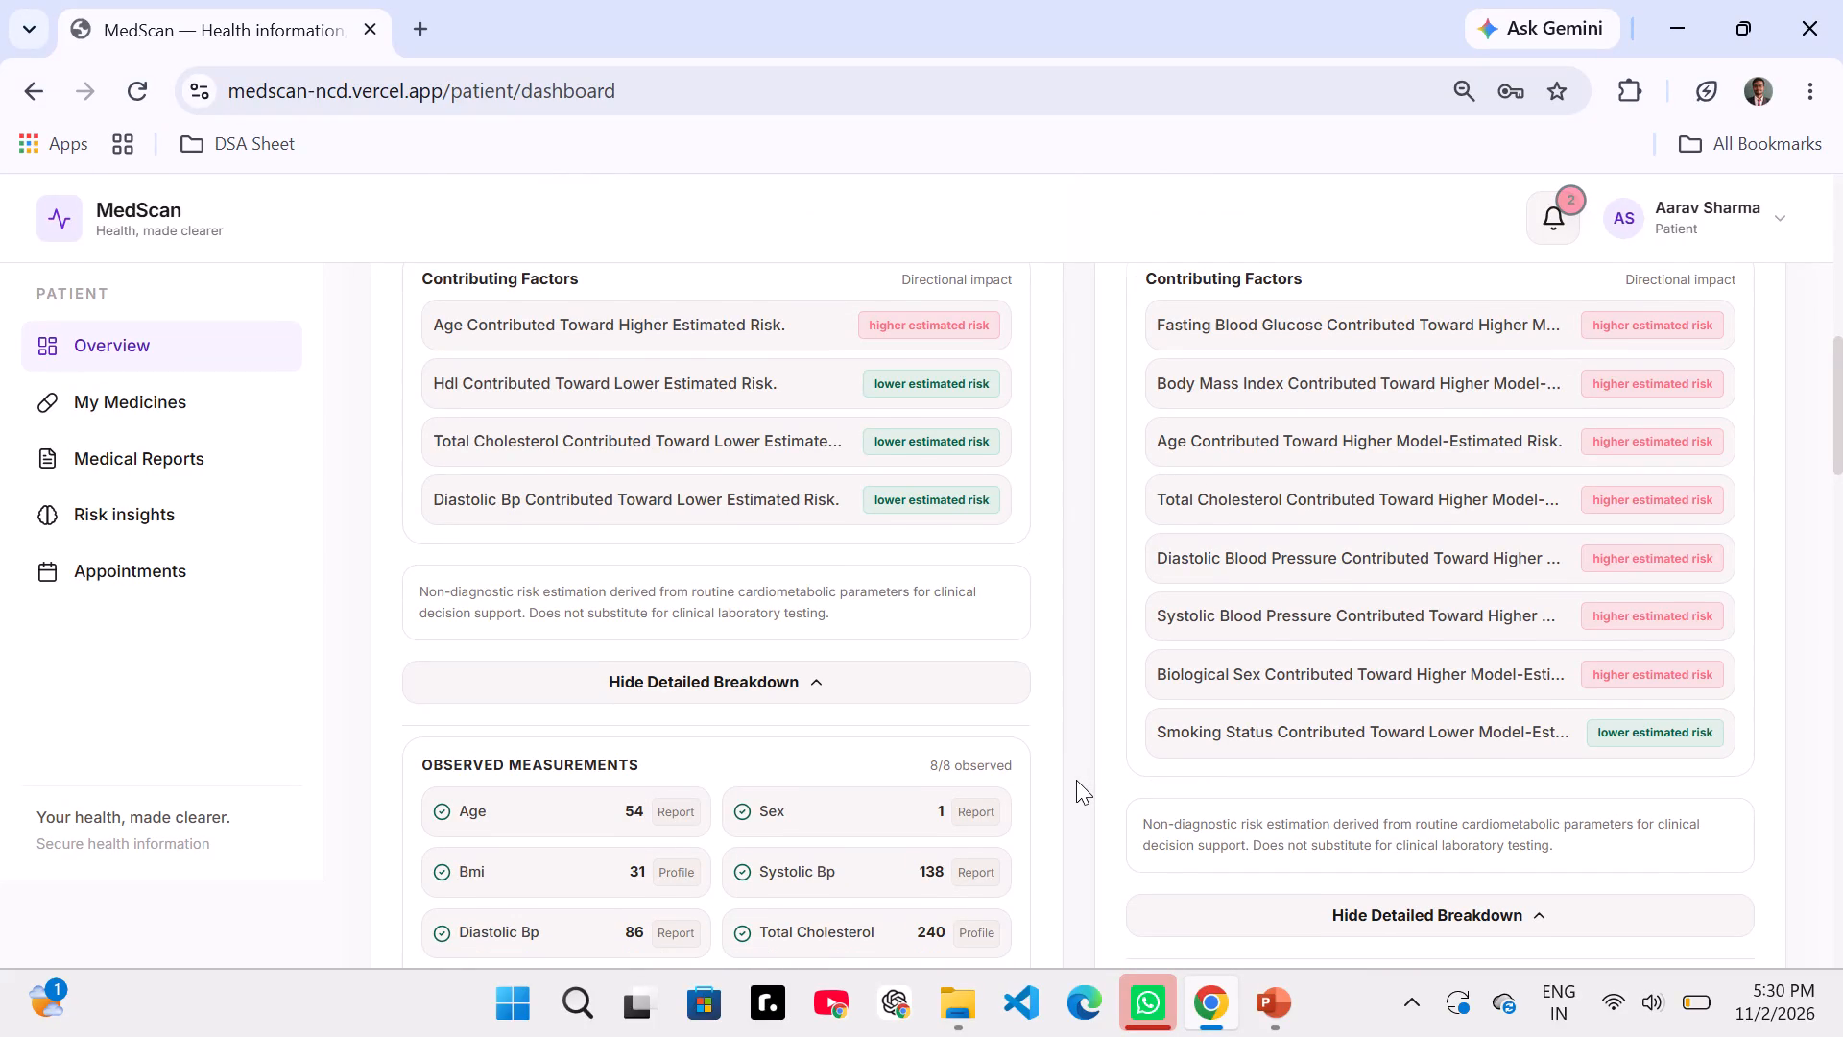
scroll(1076, 780, "down", 1)
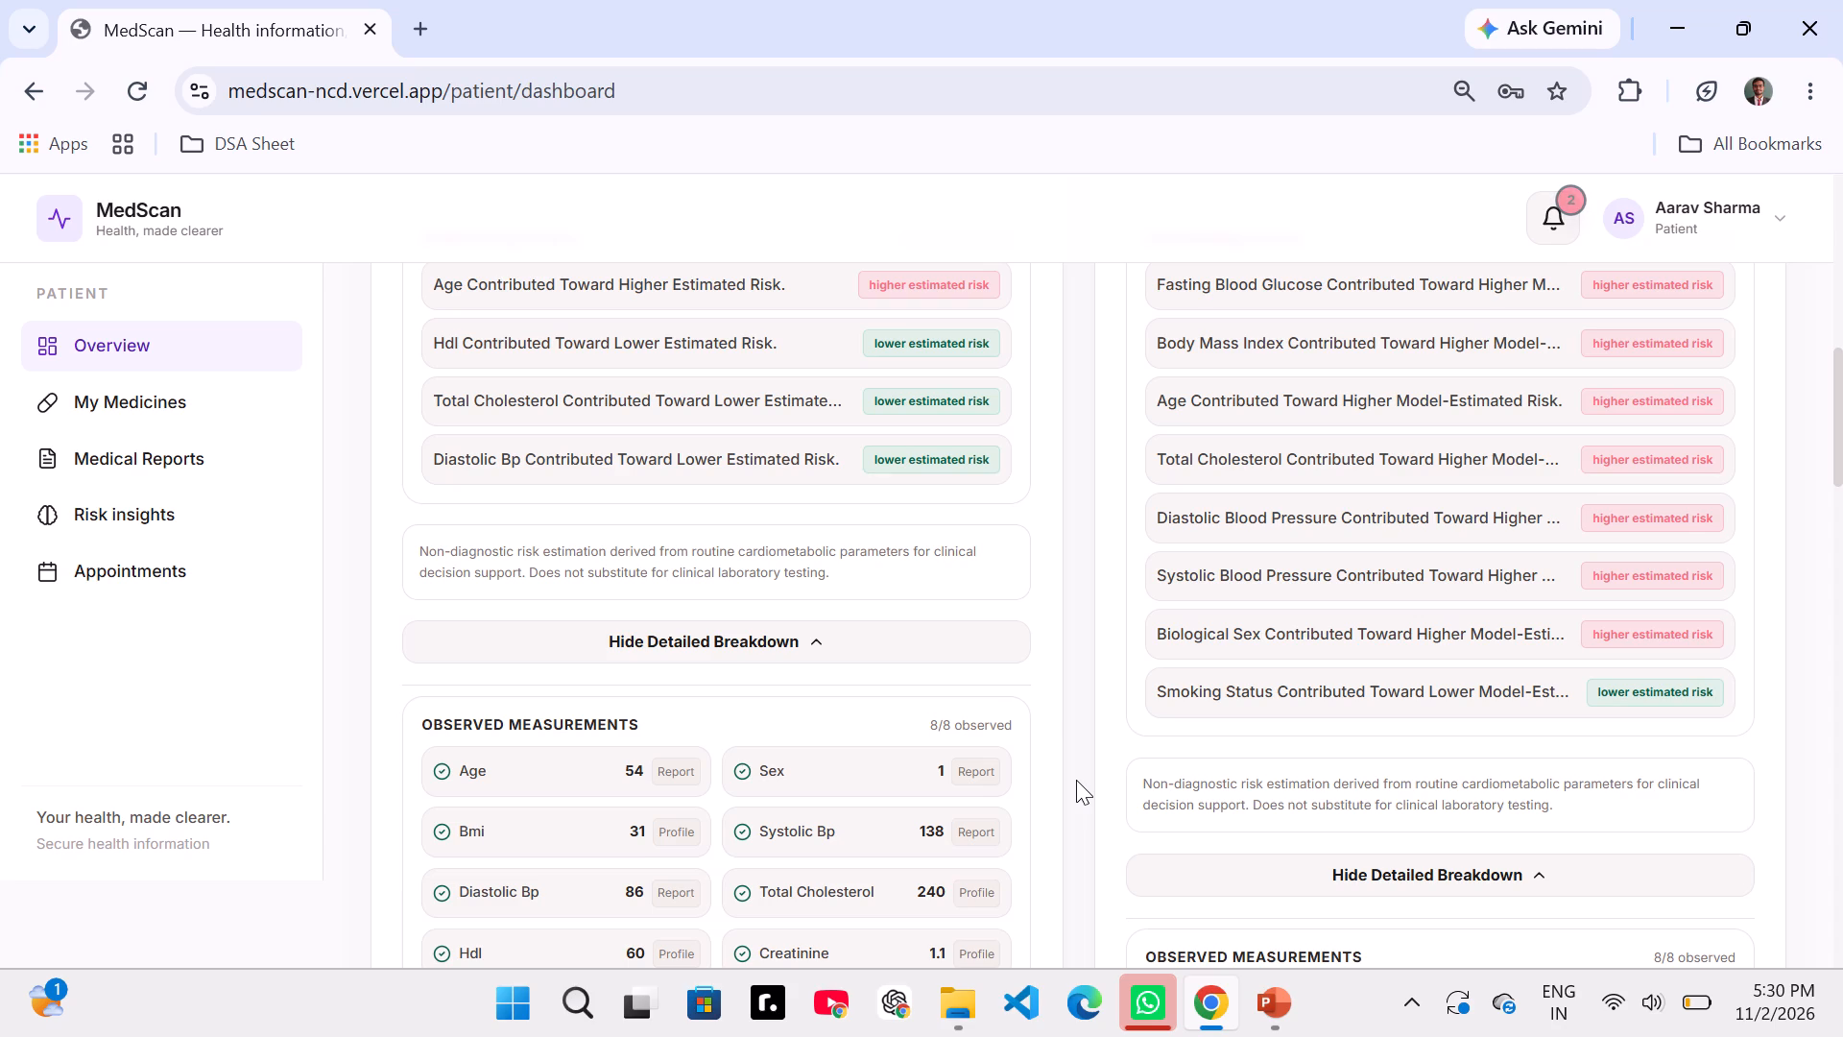
scroll(1076, 780, "down", 6)
scroll(1076, 780, "up", 1)
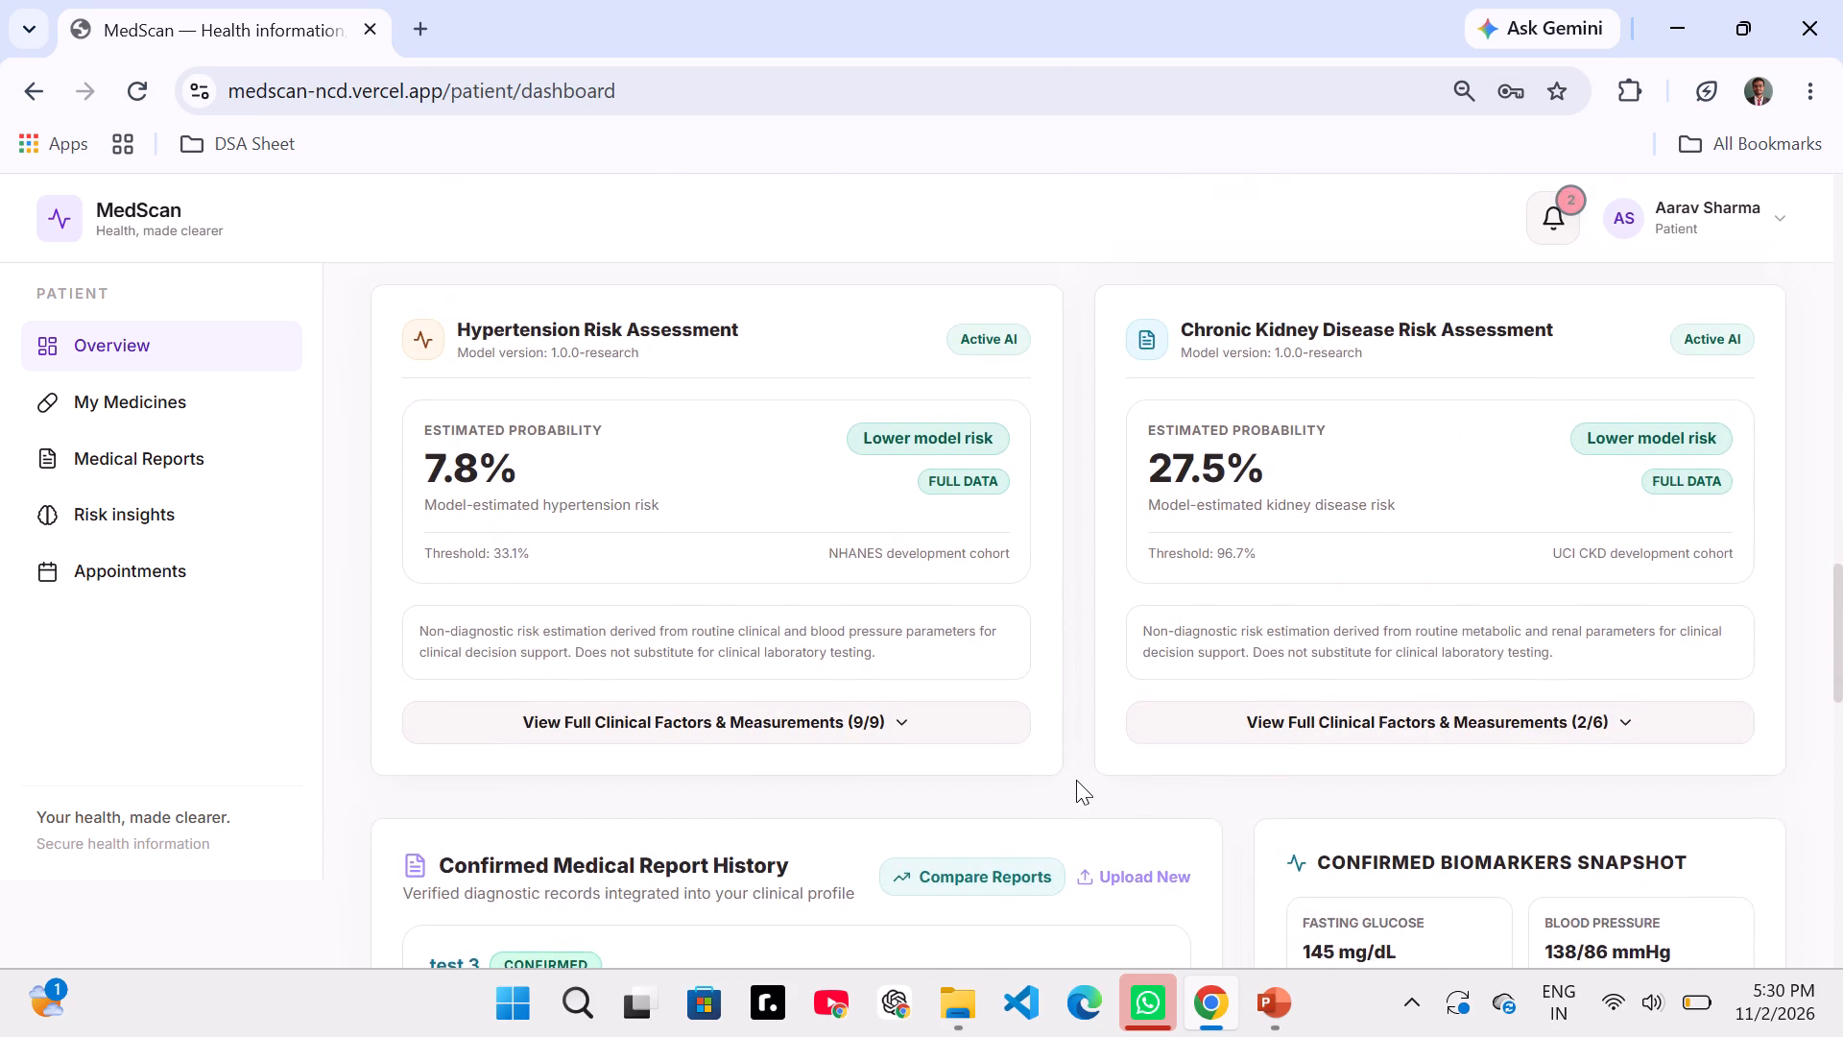
scroll(1076, 780, "up", 1)
scroll(1076, 780, "down", 1)
scroll(1027, 716, "down", 1)
scroll(1176, 727, "down", 1)
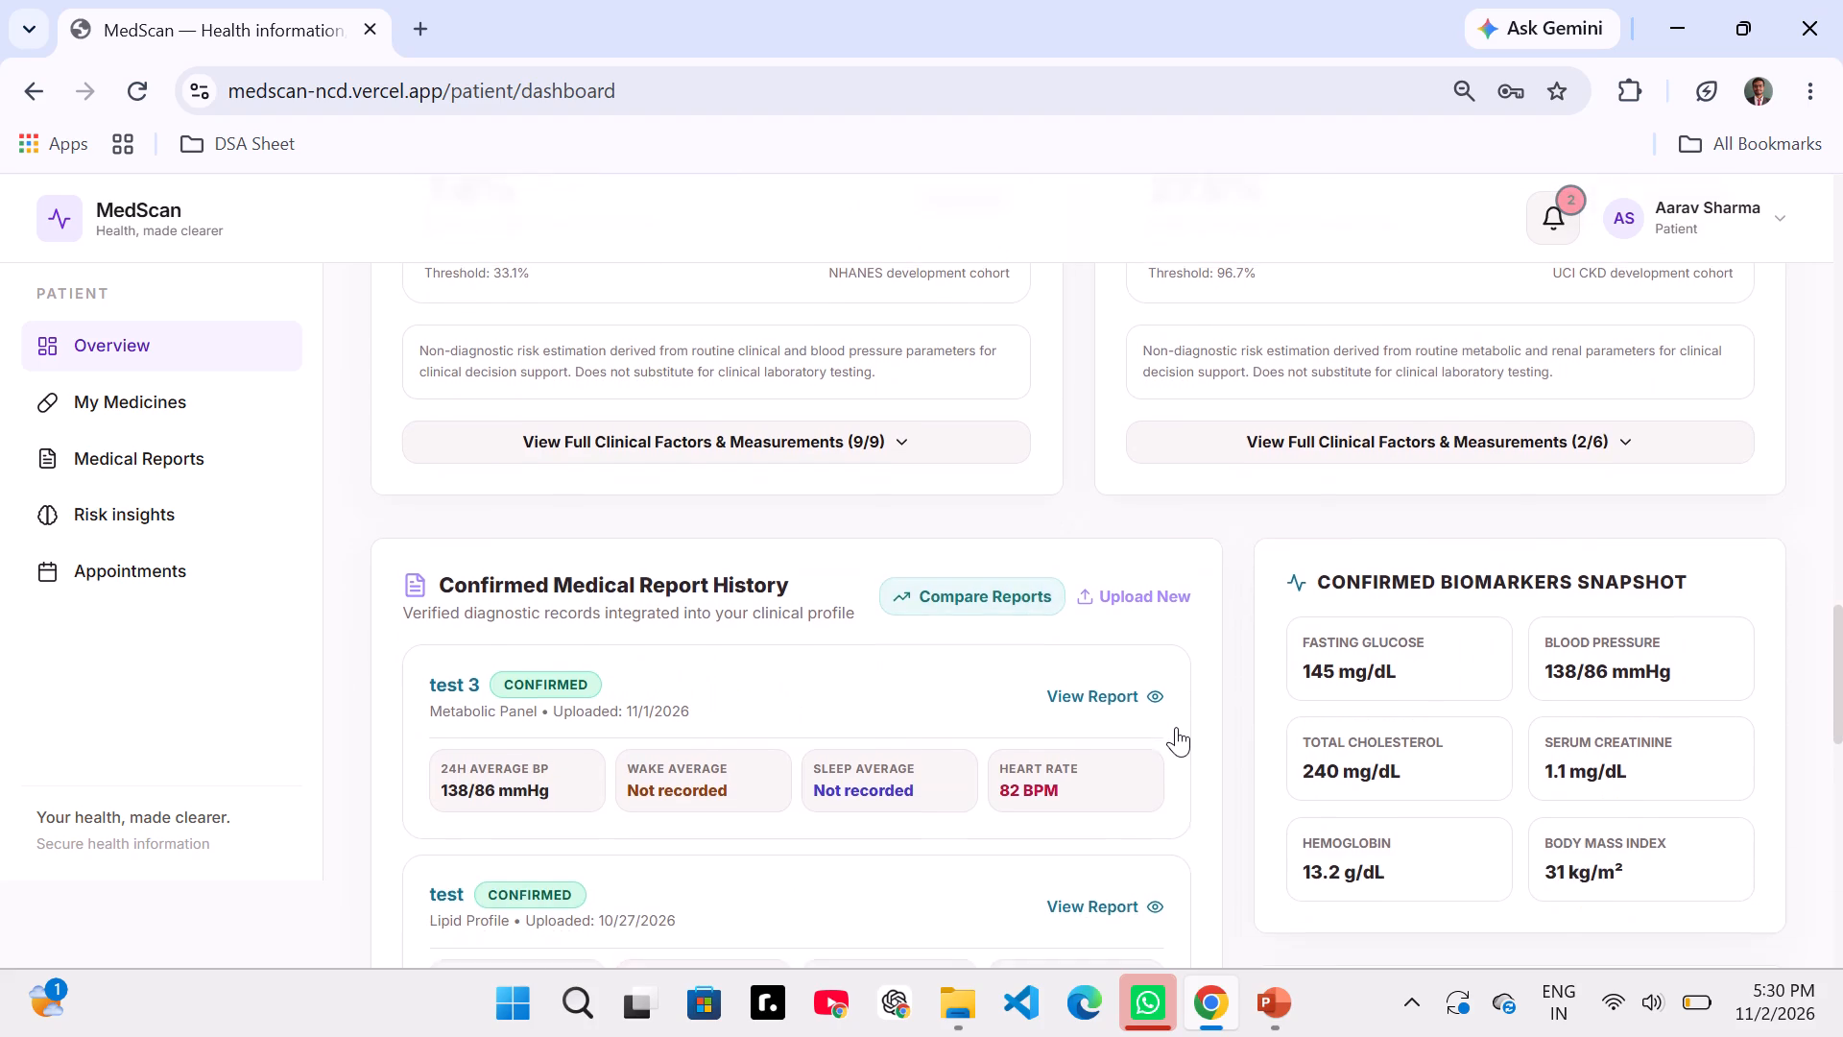
scroll(1176, 727, "down", 4)
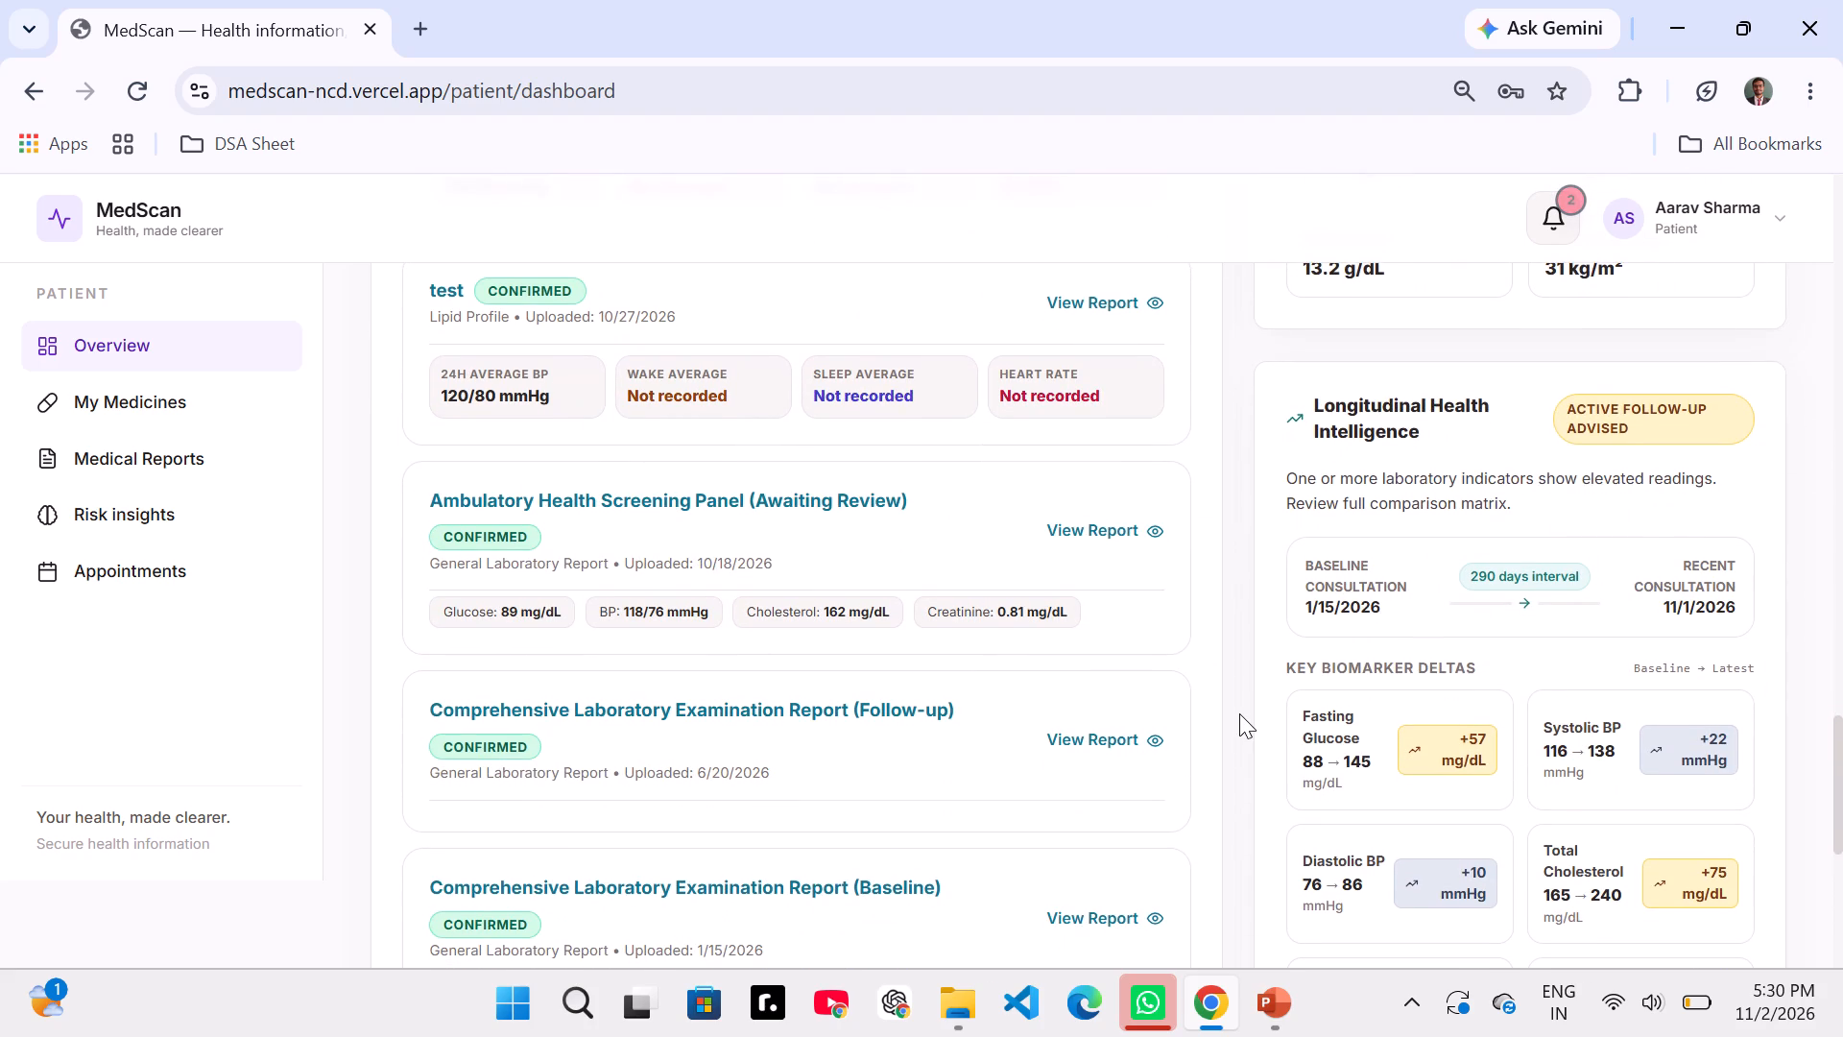
scroll(1239, 713, "down", 3)
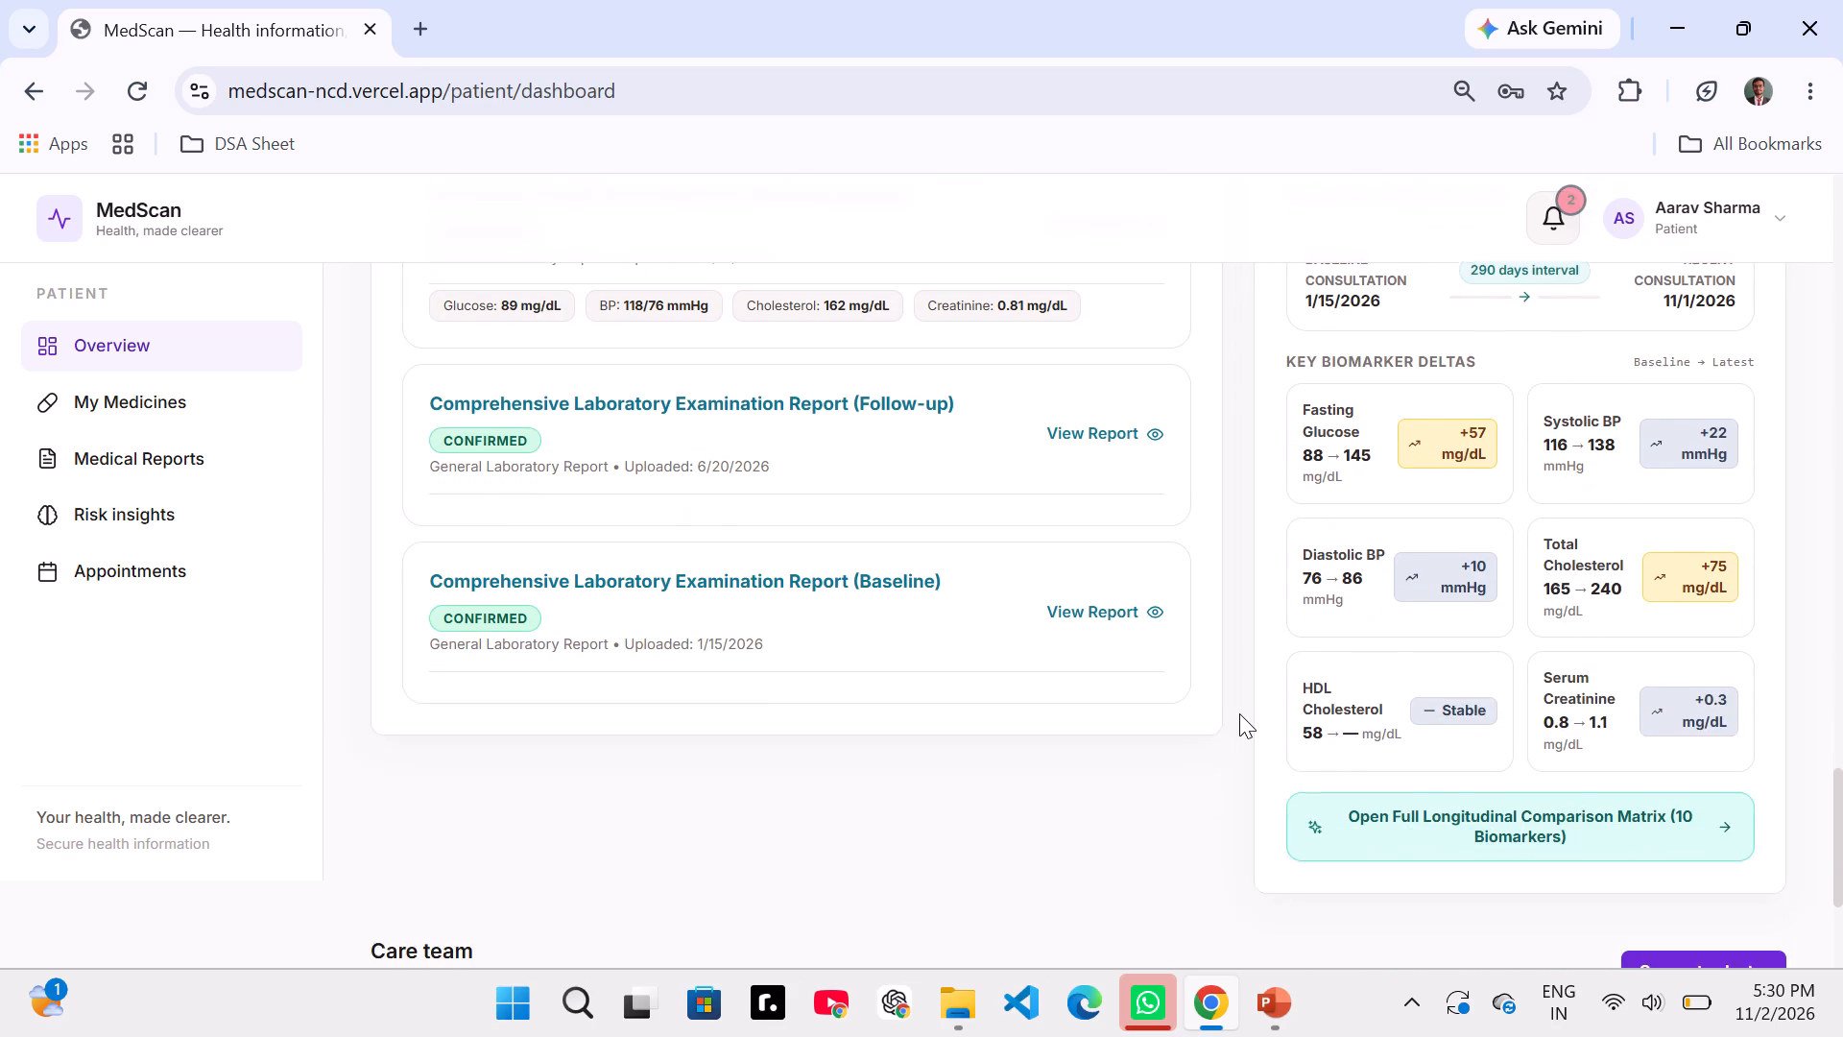
Open the full longitudinal comparison matrix and point out the change and trajectory for Fasting Blood Glucose.
left_click(1461, 811)
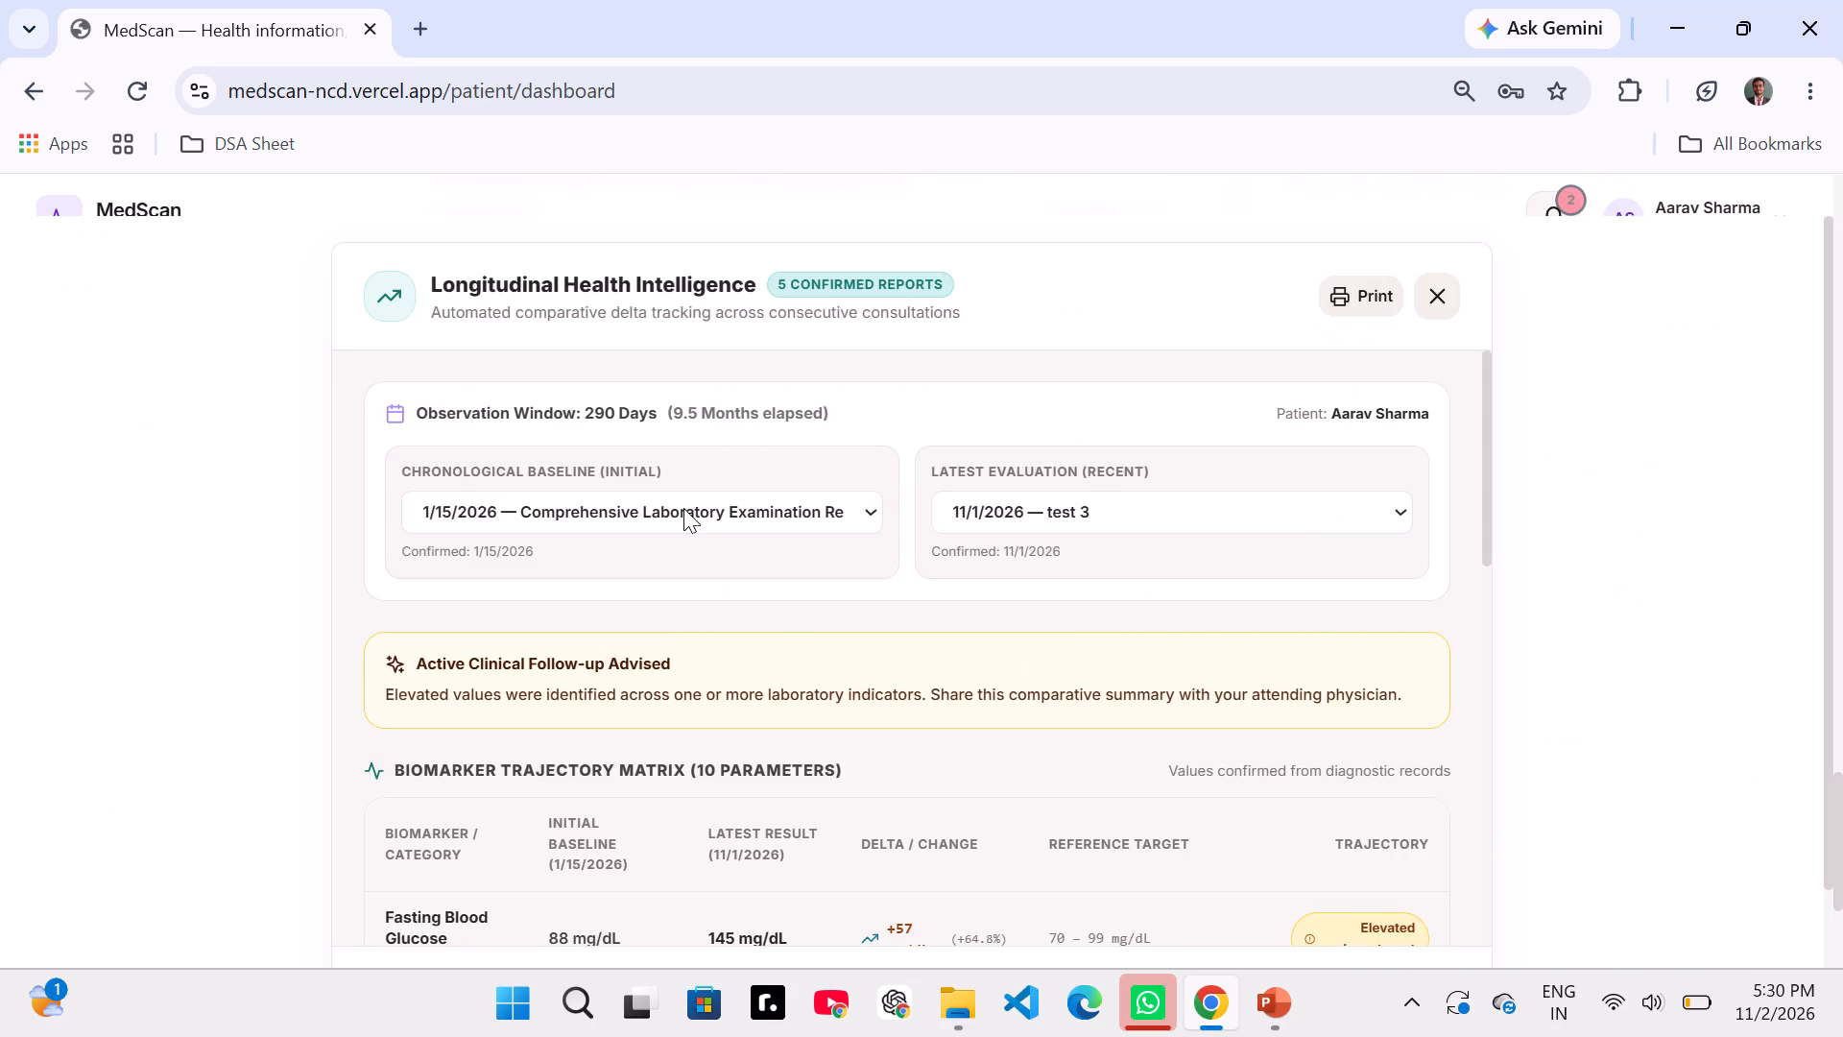
scroll(683, 508, "down", 3)
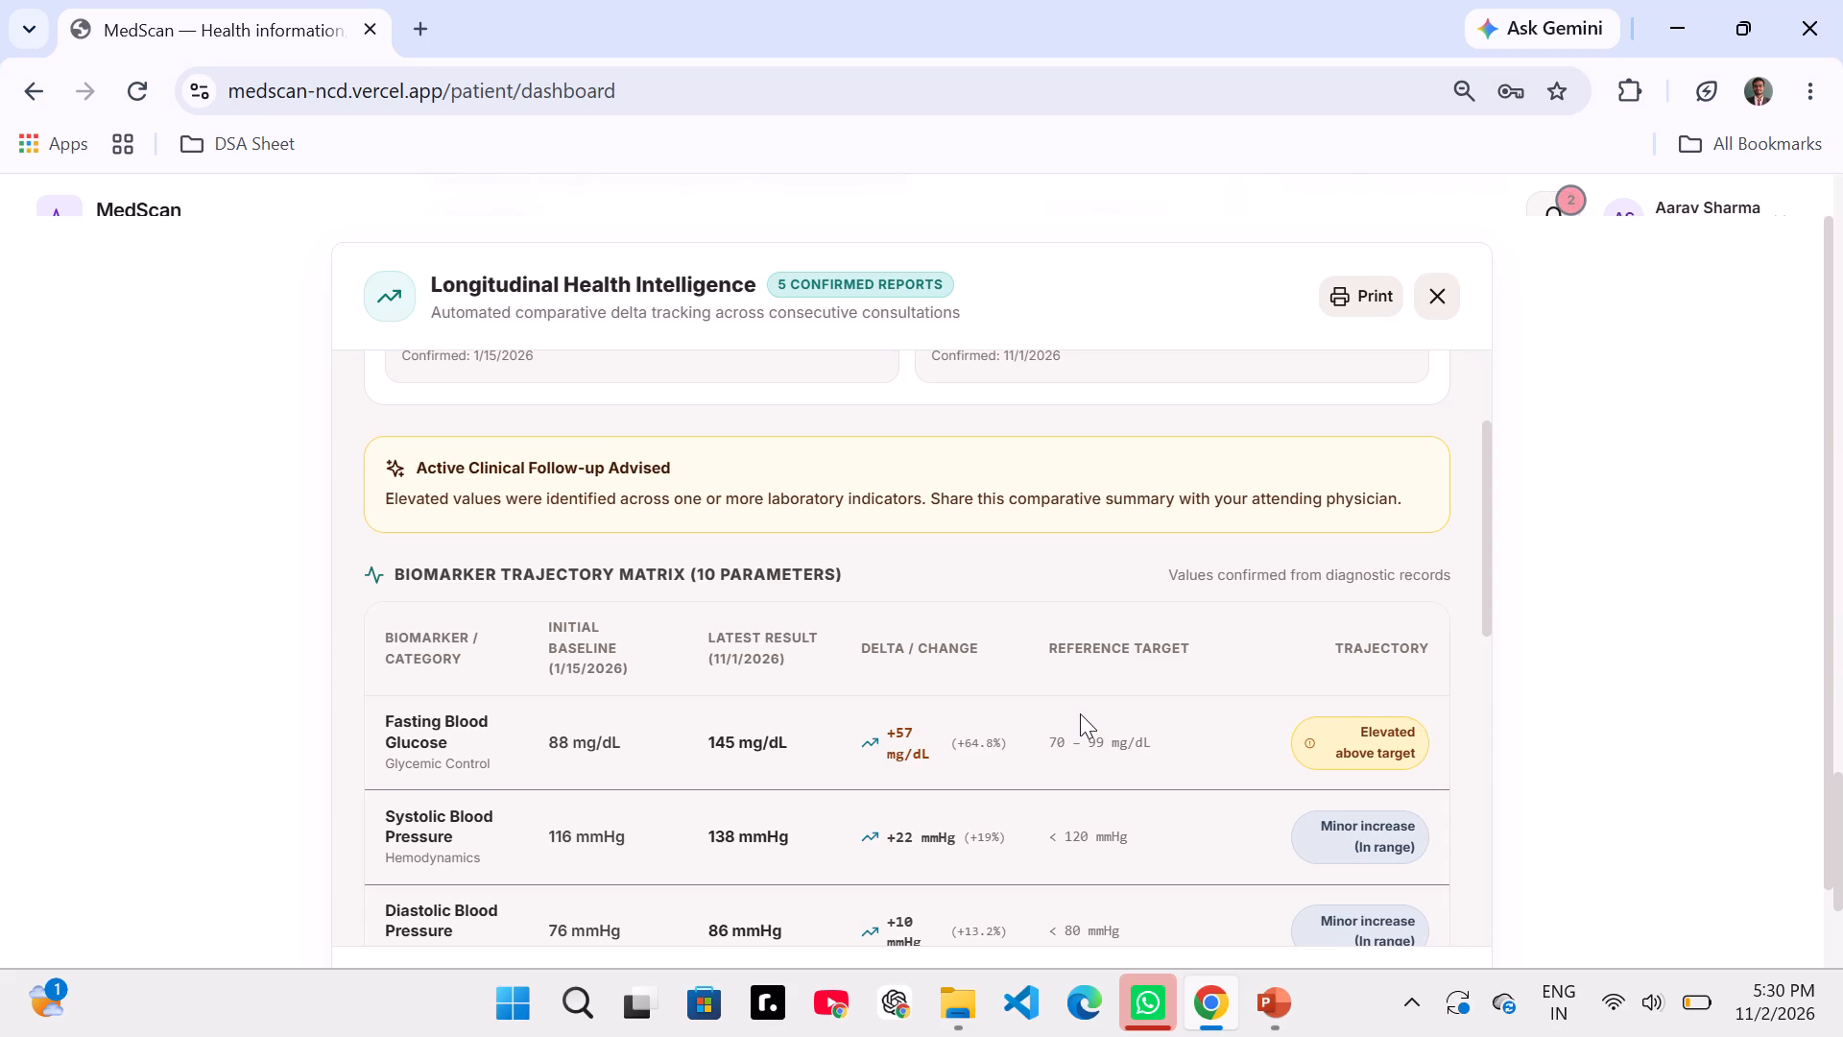
scroll(1080, 713, "down", 2)
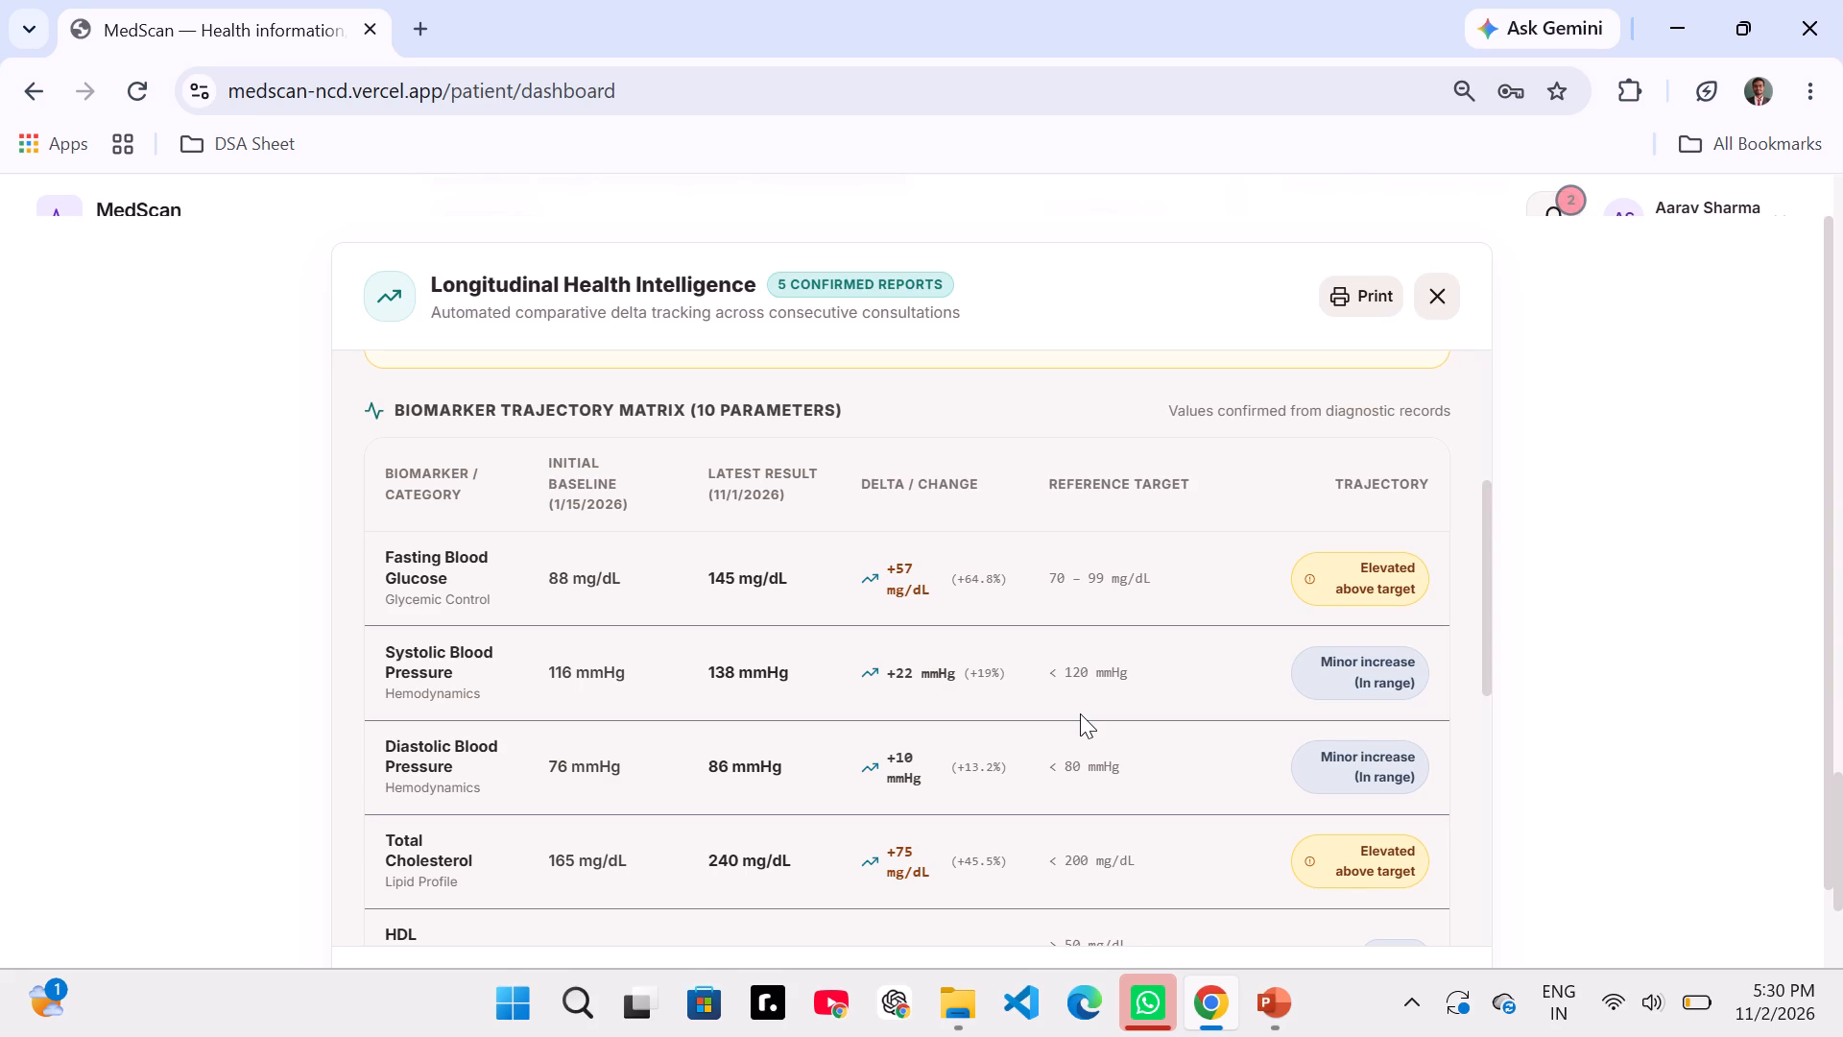
scroll(757, 621, "down", 1)
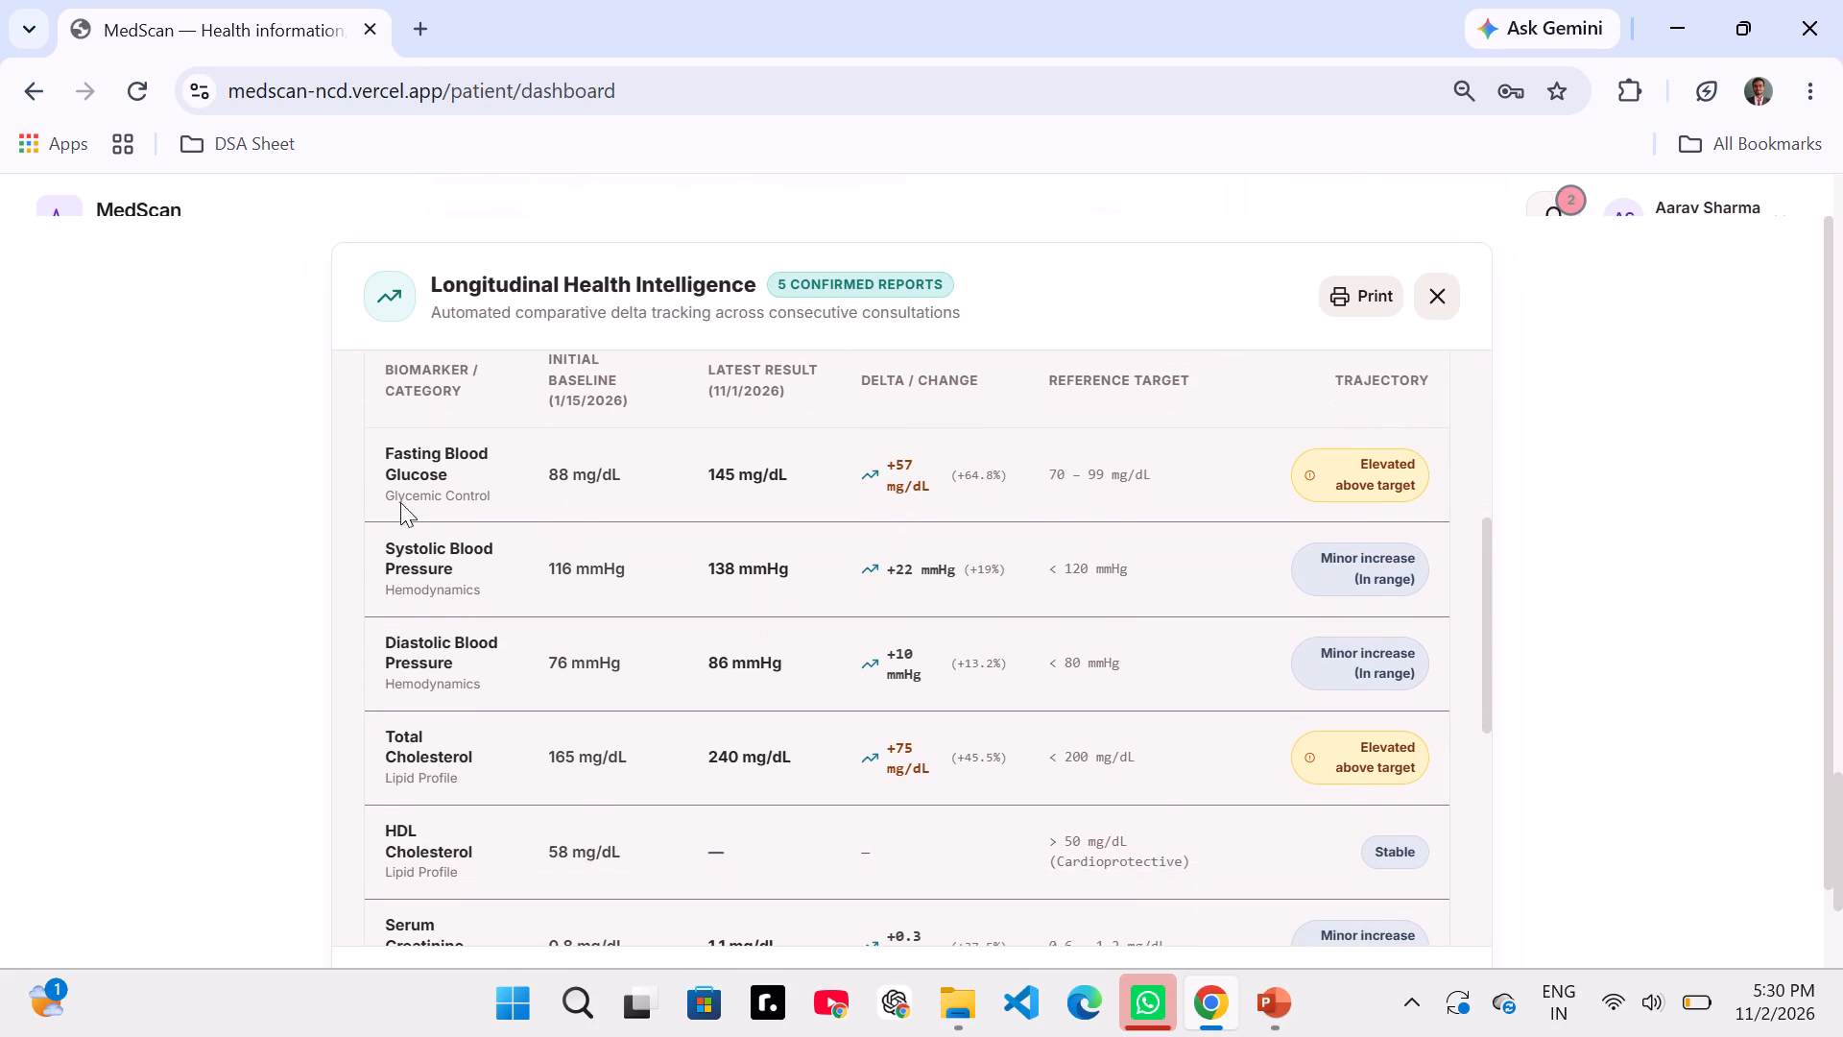
left_click_drag(842, 471, 951, 497)
left_click_drag(1354, 477, 1423, 516)
left_click(1423, 516)
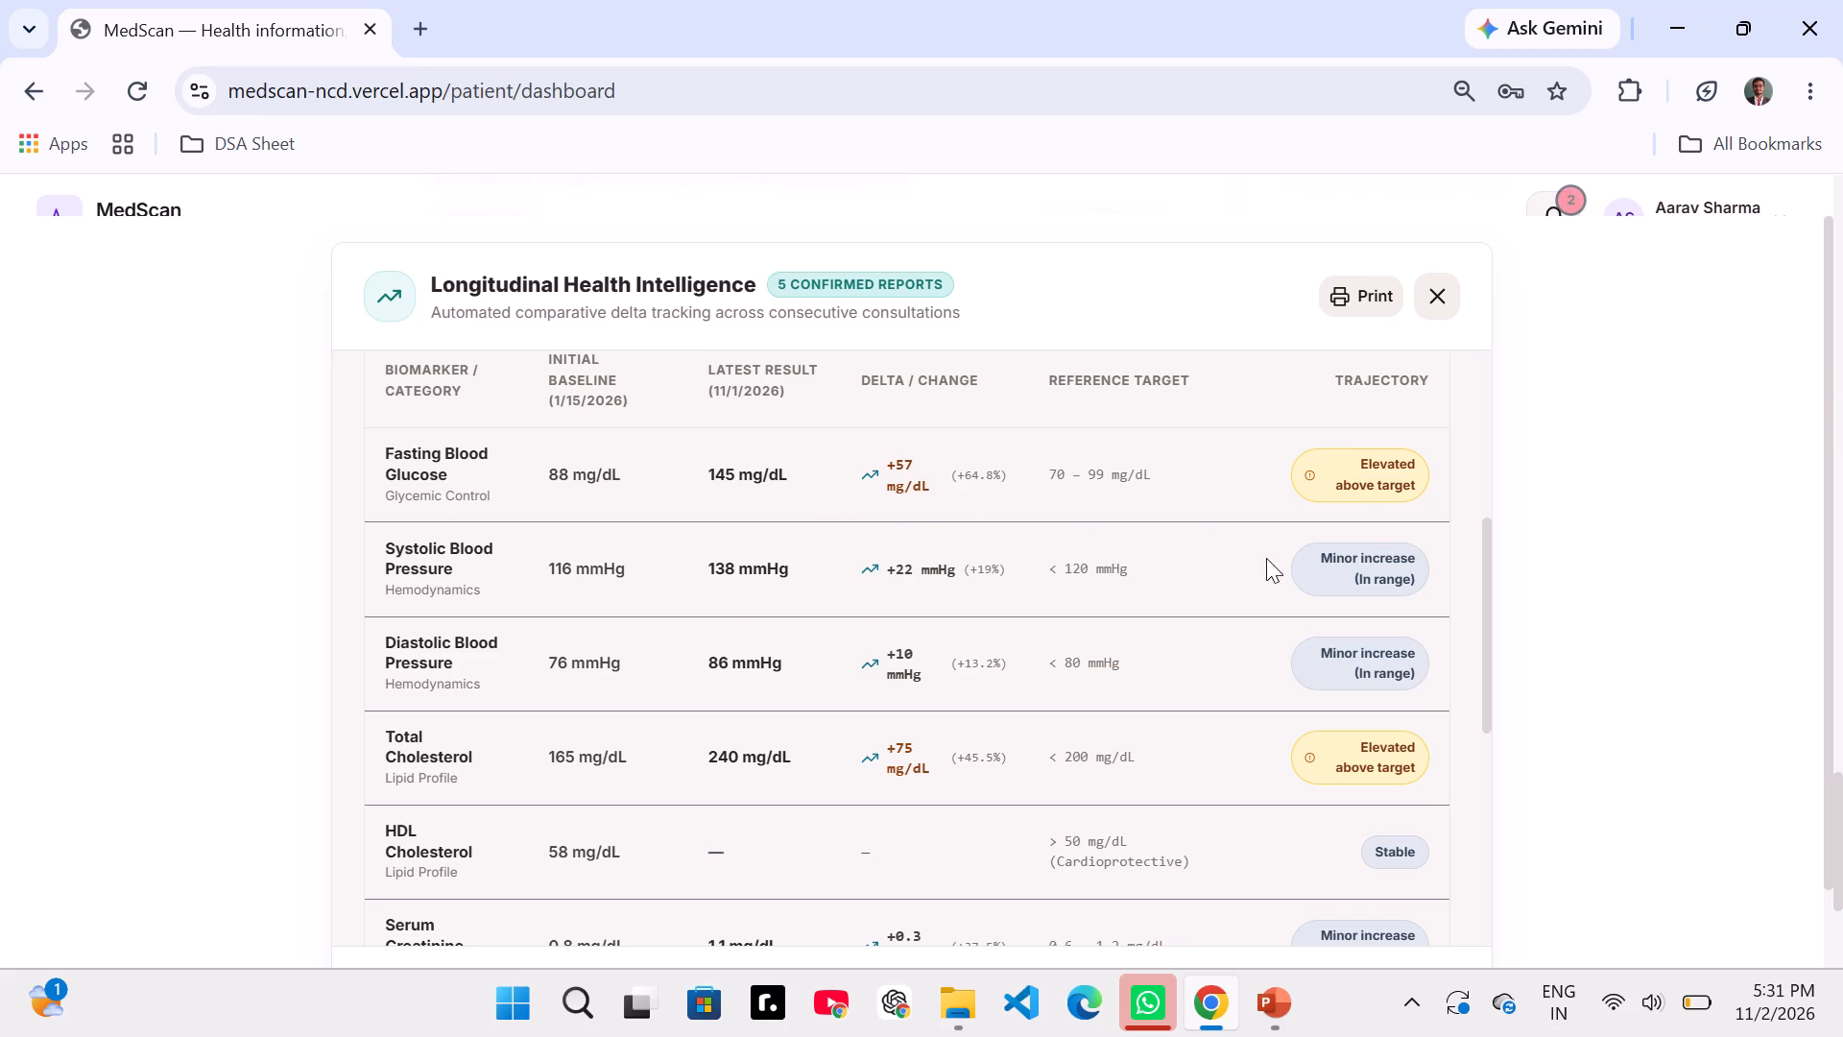
Examine the remaining rows of the biomarker trajectory matrix, through to Resting Heart Rate.
scroll(1266, 558, "down", 2)
scroll(1144, 629, "down", 1)
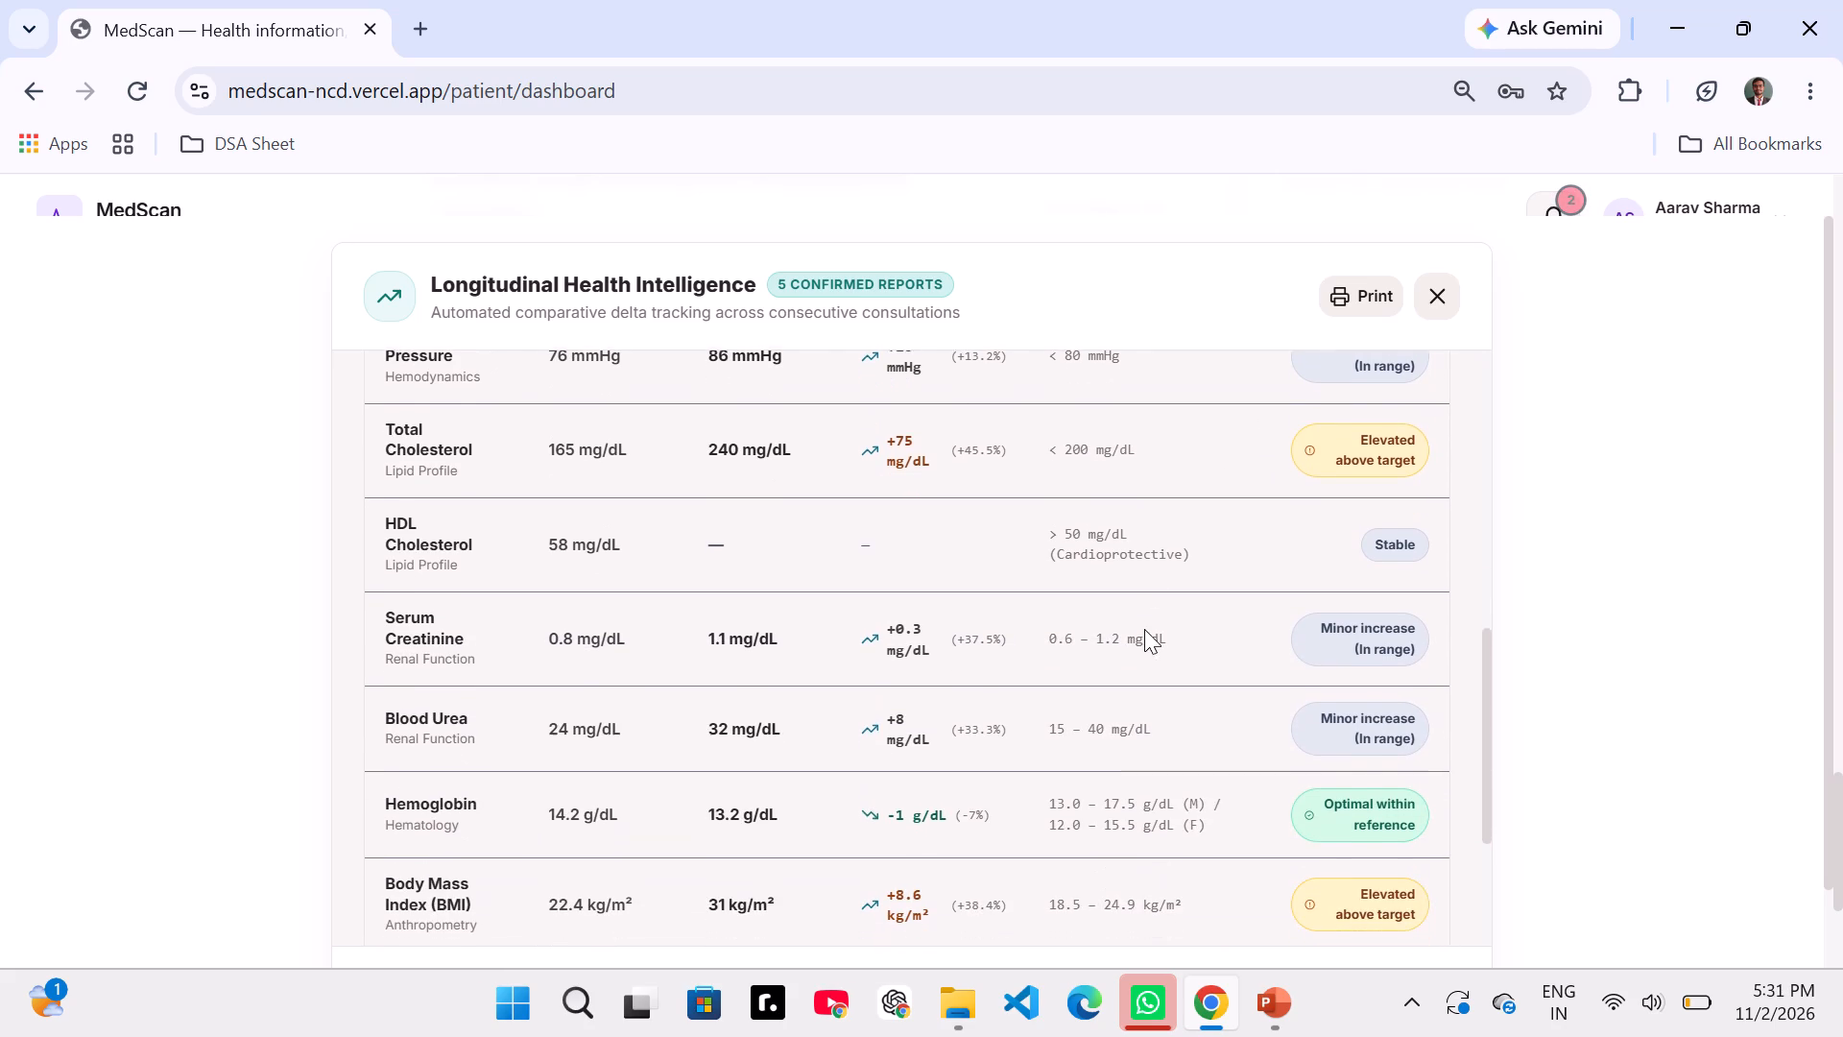
scroll(1144, 629, "down", 2)
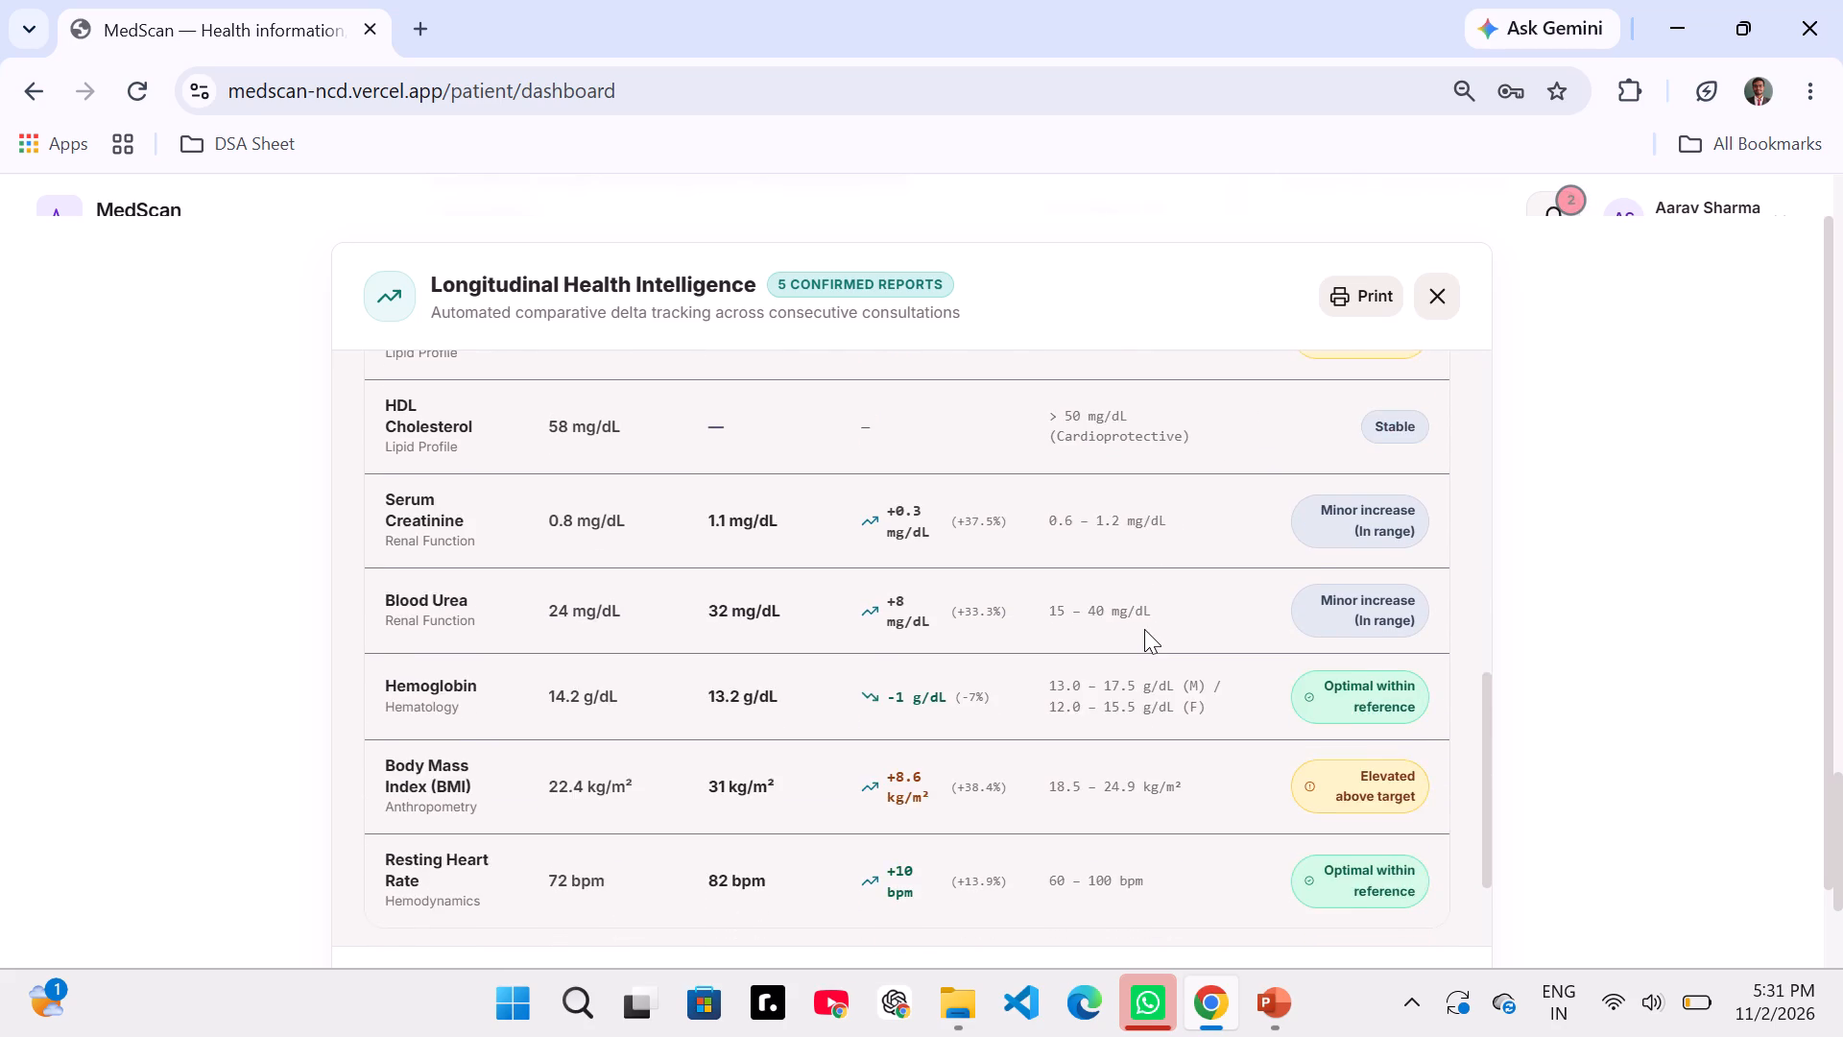
Read the Clinical Decision Support Note at the end of the Longitudinal Health Intelligence comparison, and close the comparison.
scroll(1144, 629, "down", 1)
scroll(1001, 733, "down", 1)
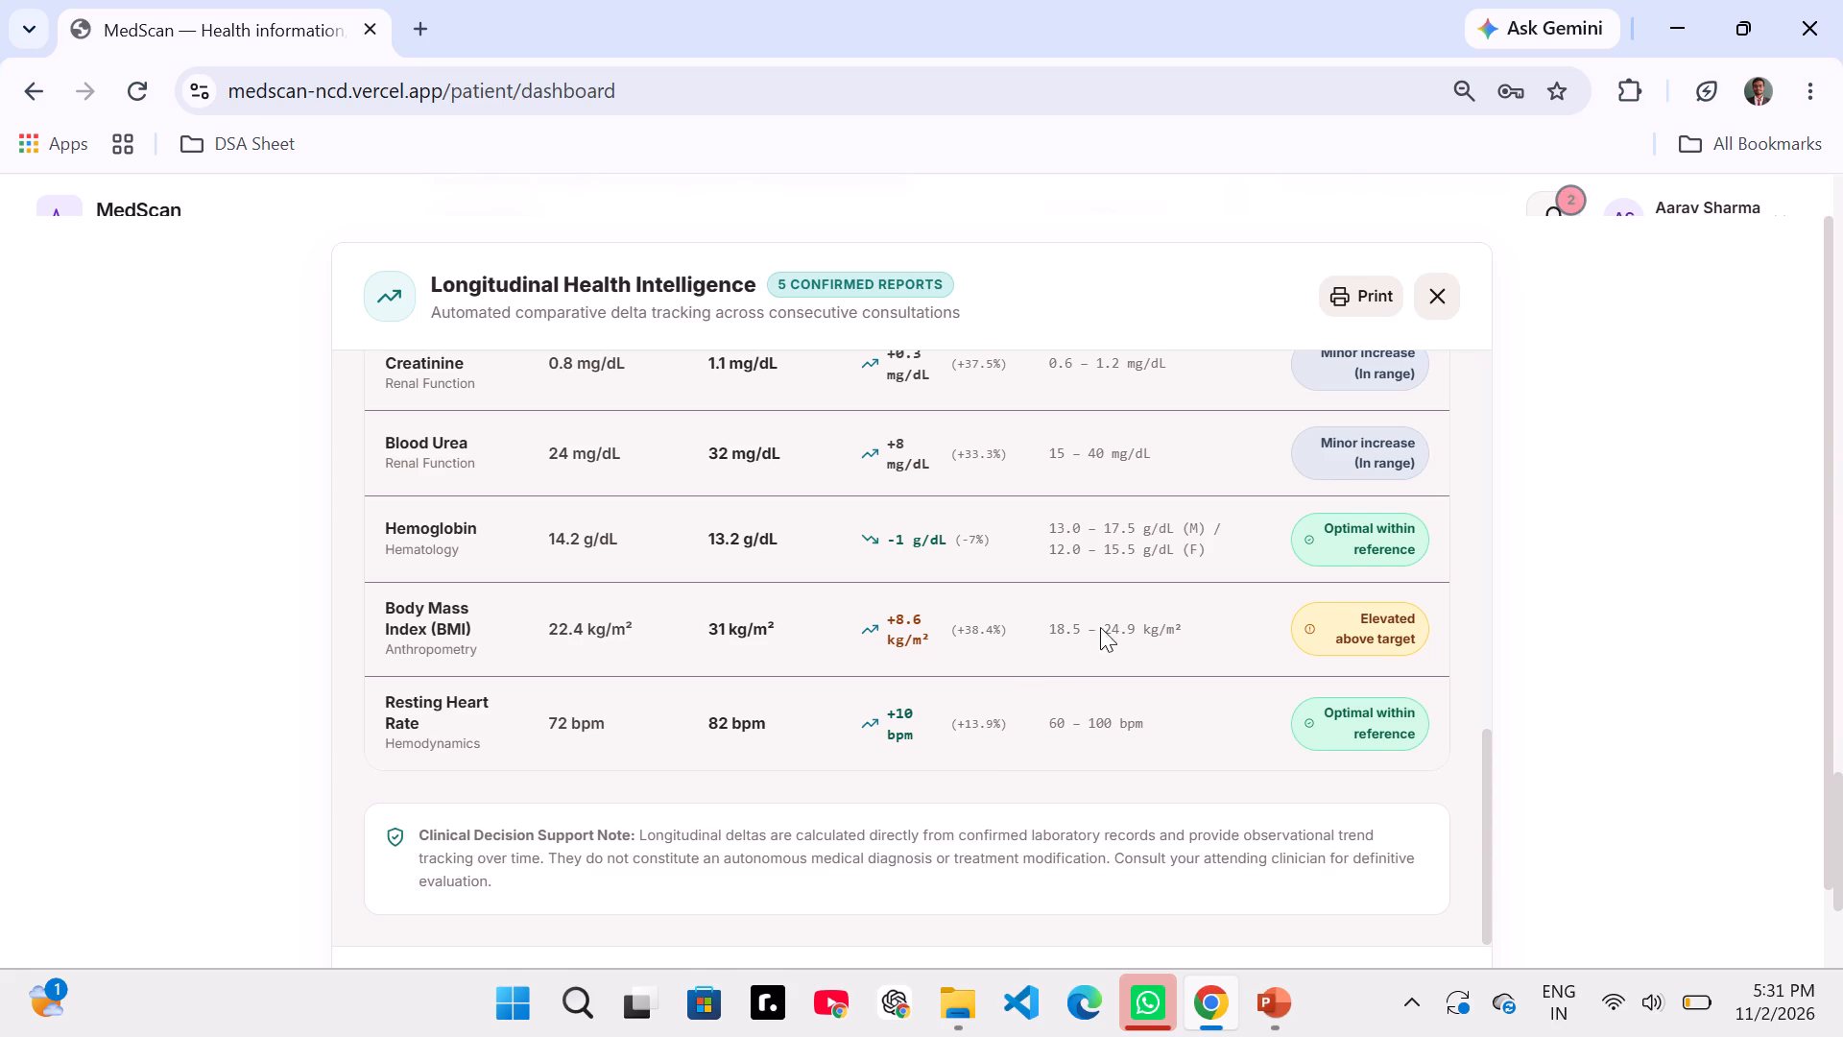
left_click(1444, 301)
View the Care team section with the connected doctors on the patient overview.
scroll(1217, 705, "down", 2)
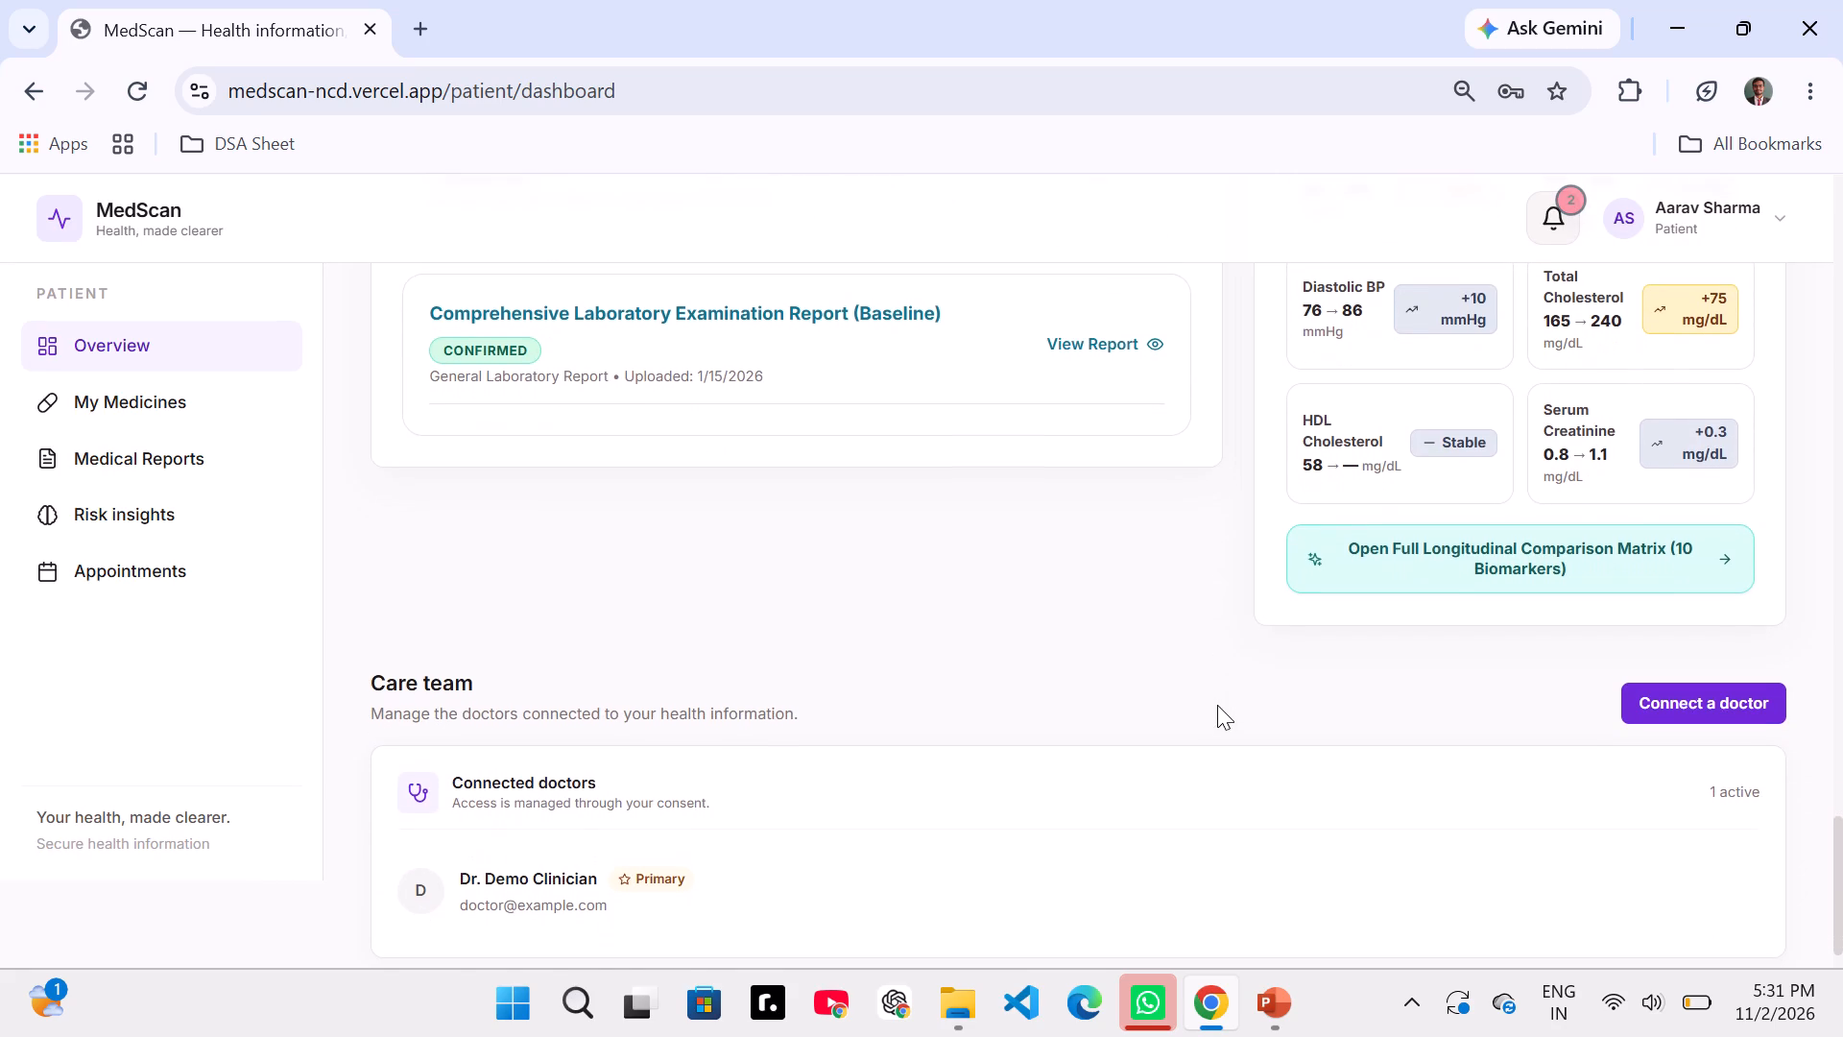
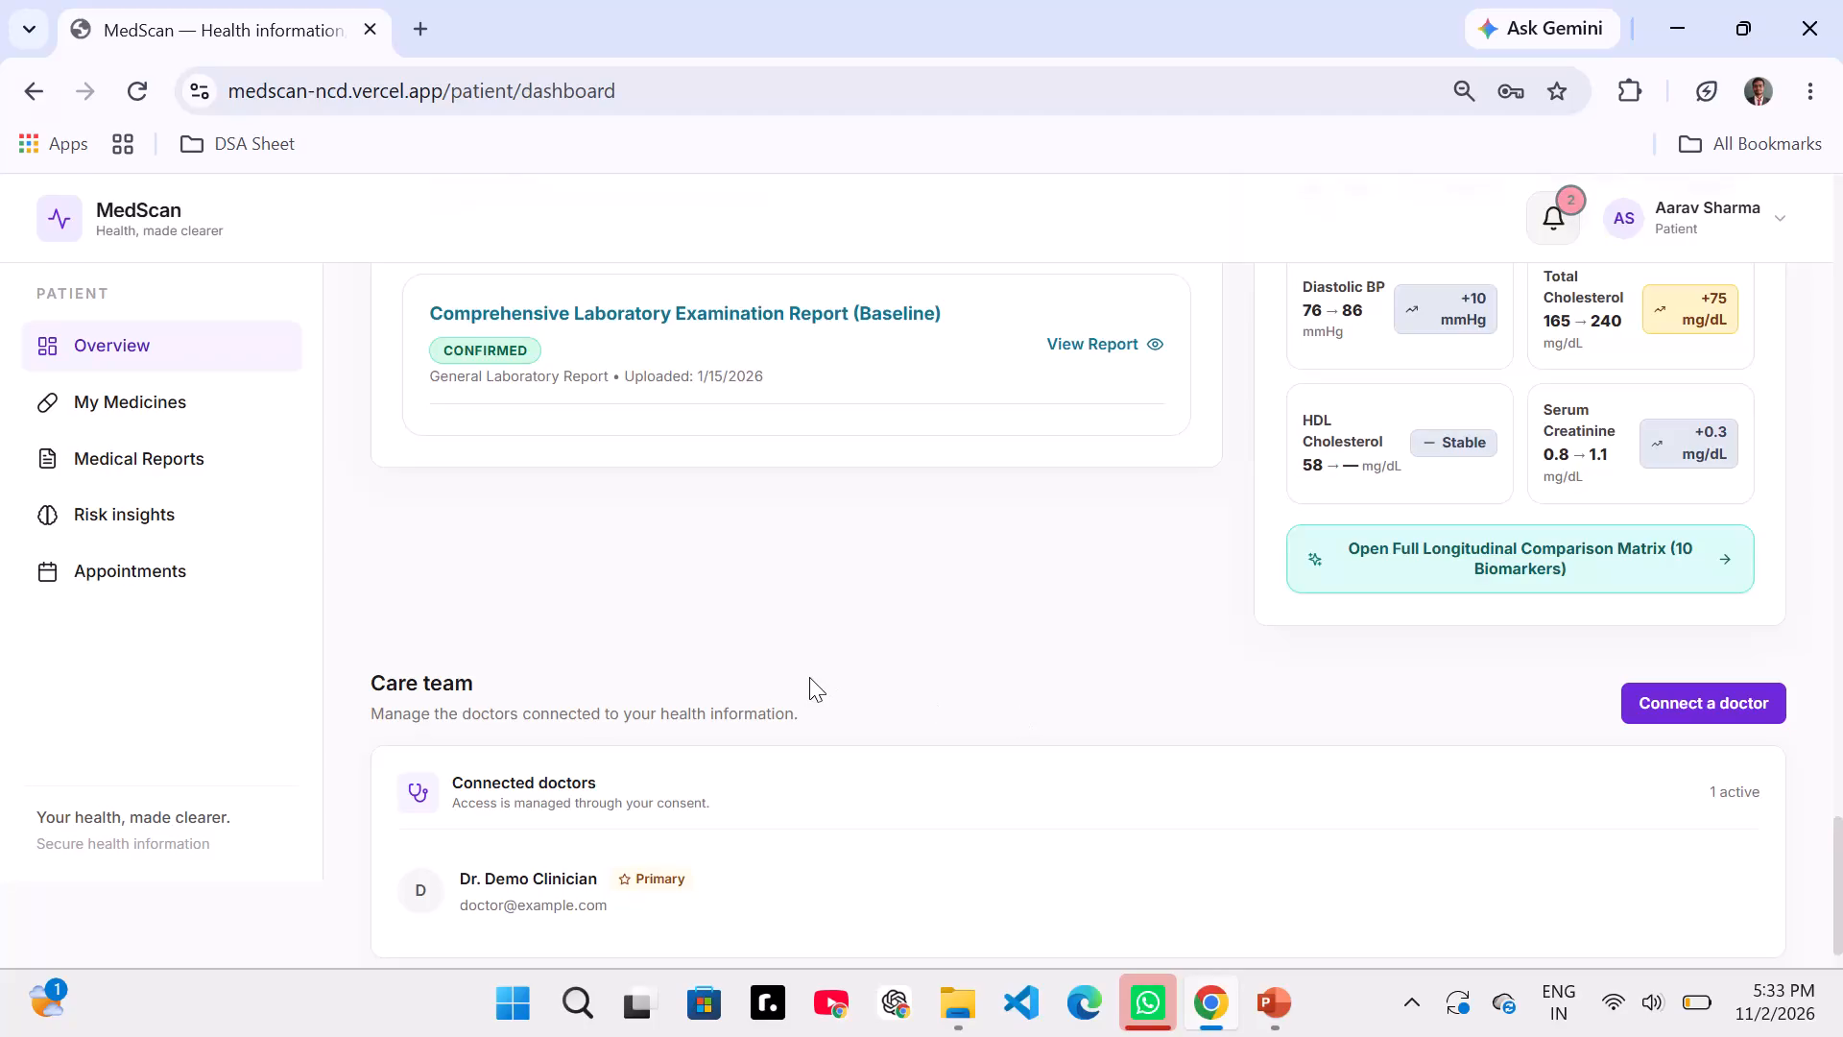
Show the Care team section and its Connect with Healthcare Provider dialog, closing the dialog without authorizing a doctor.
scroll(809, 677, "down", 3)
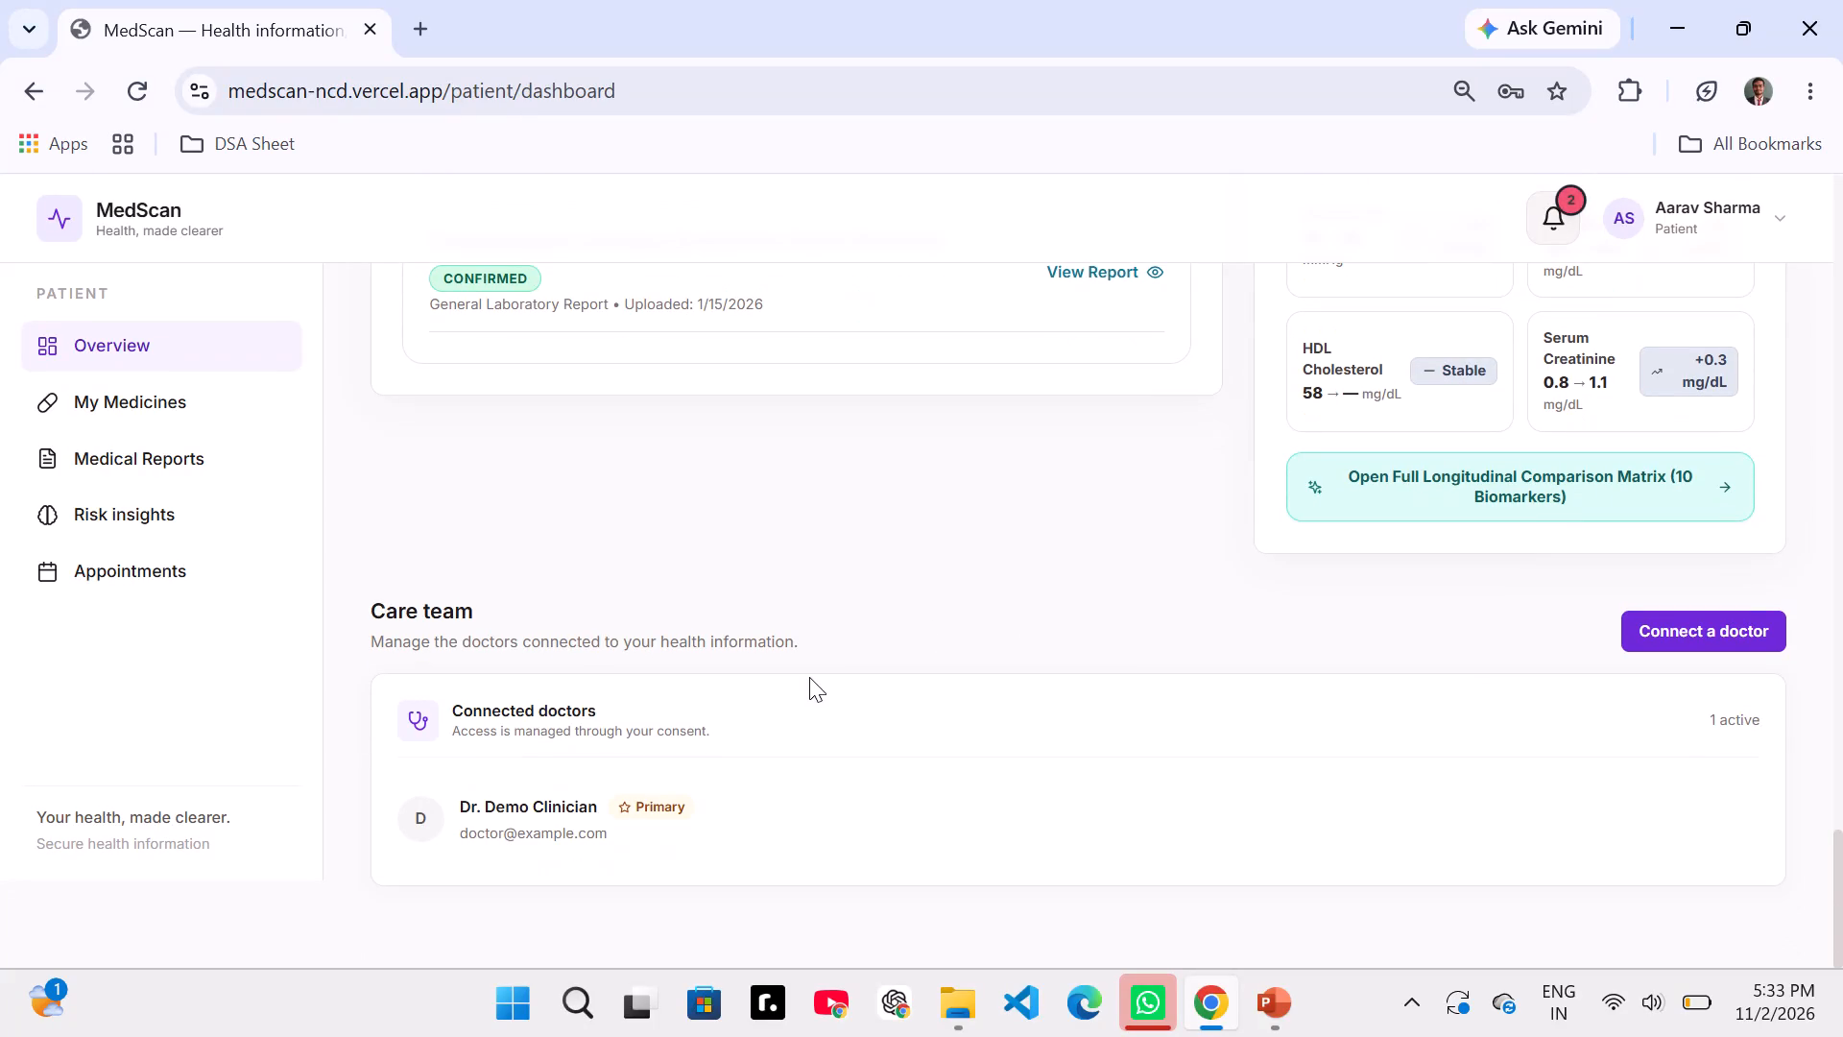
scroll(809, 677, "up", 1)
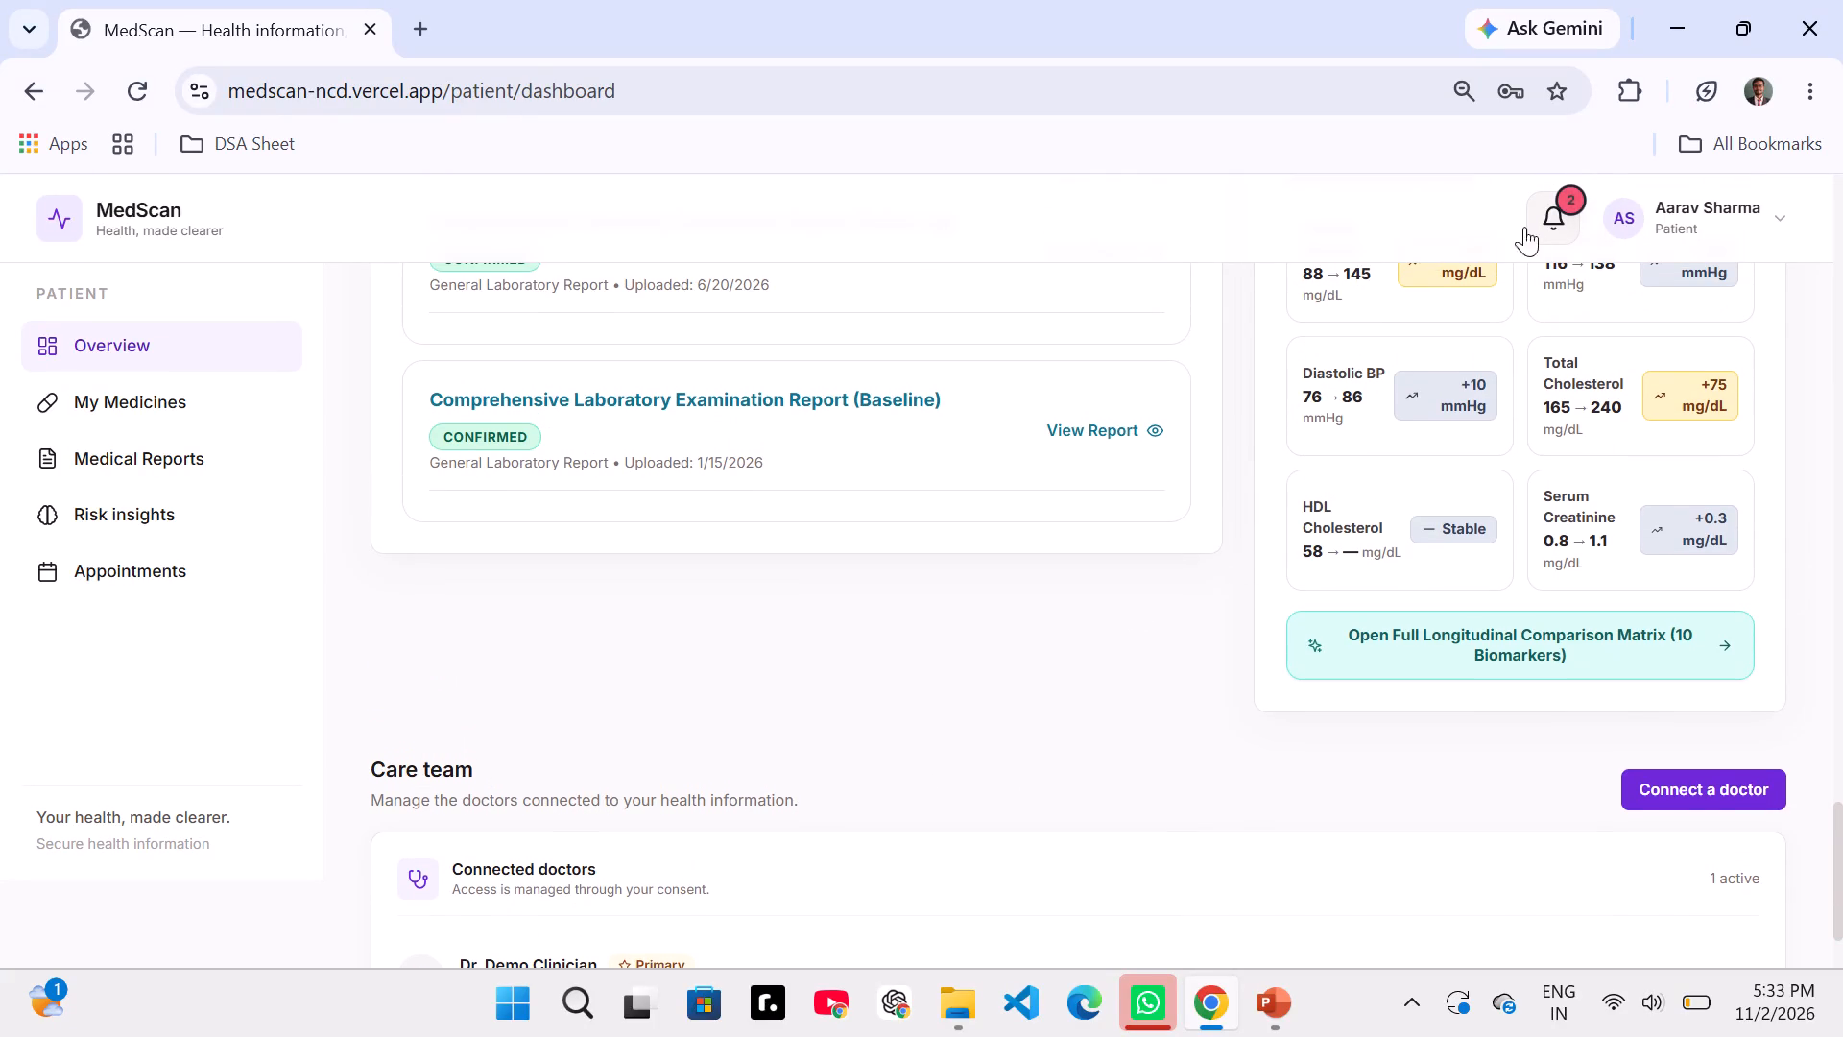
scroll(859, 672, "down", 2)
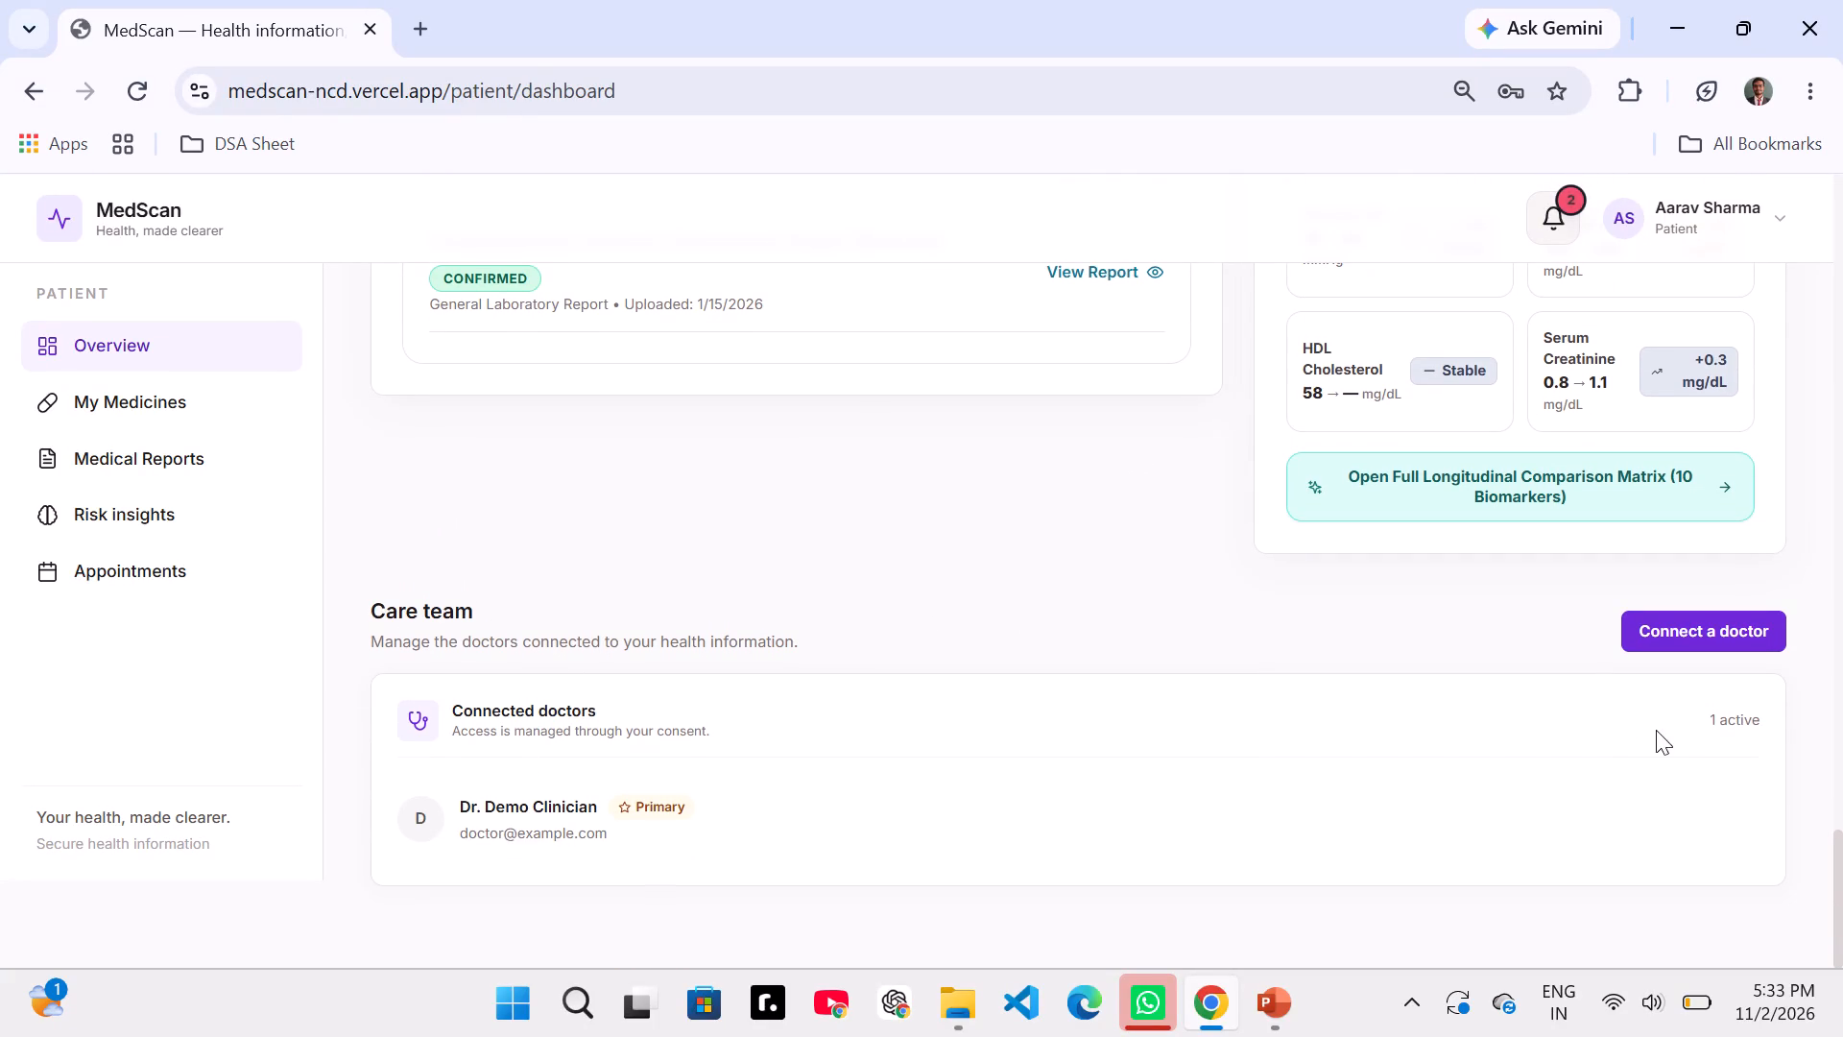
left_click(1701, 642)
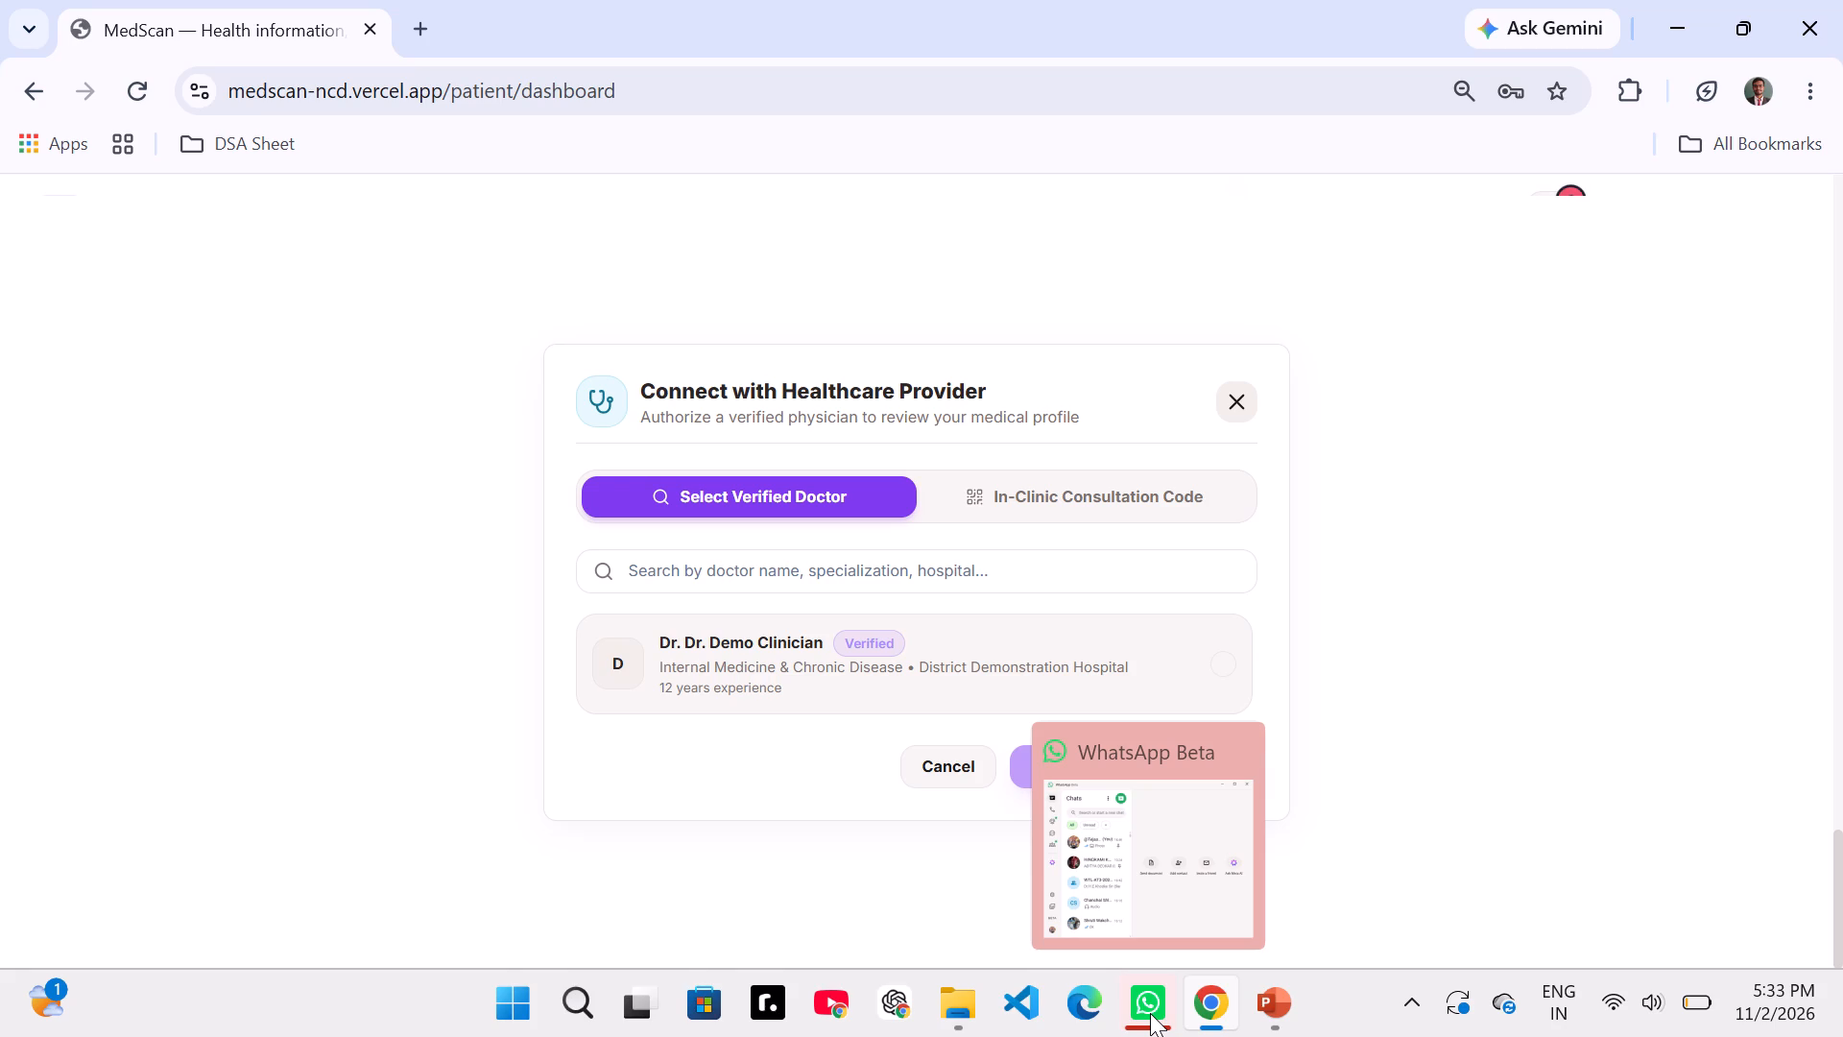
left_click(1226, 422)
left_click(1253, 398)
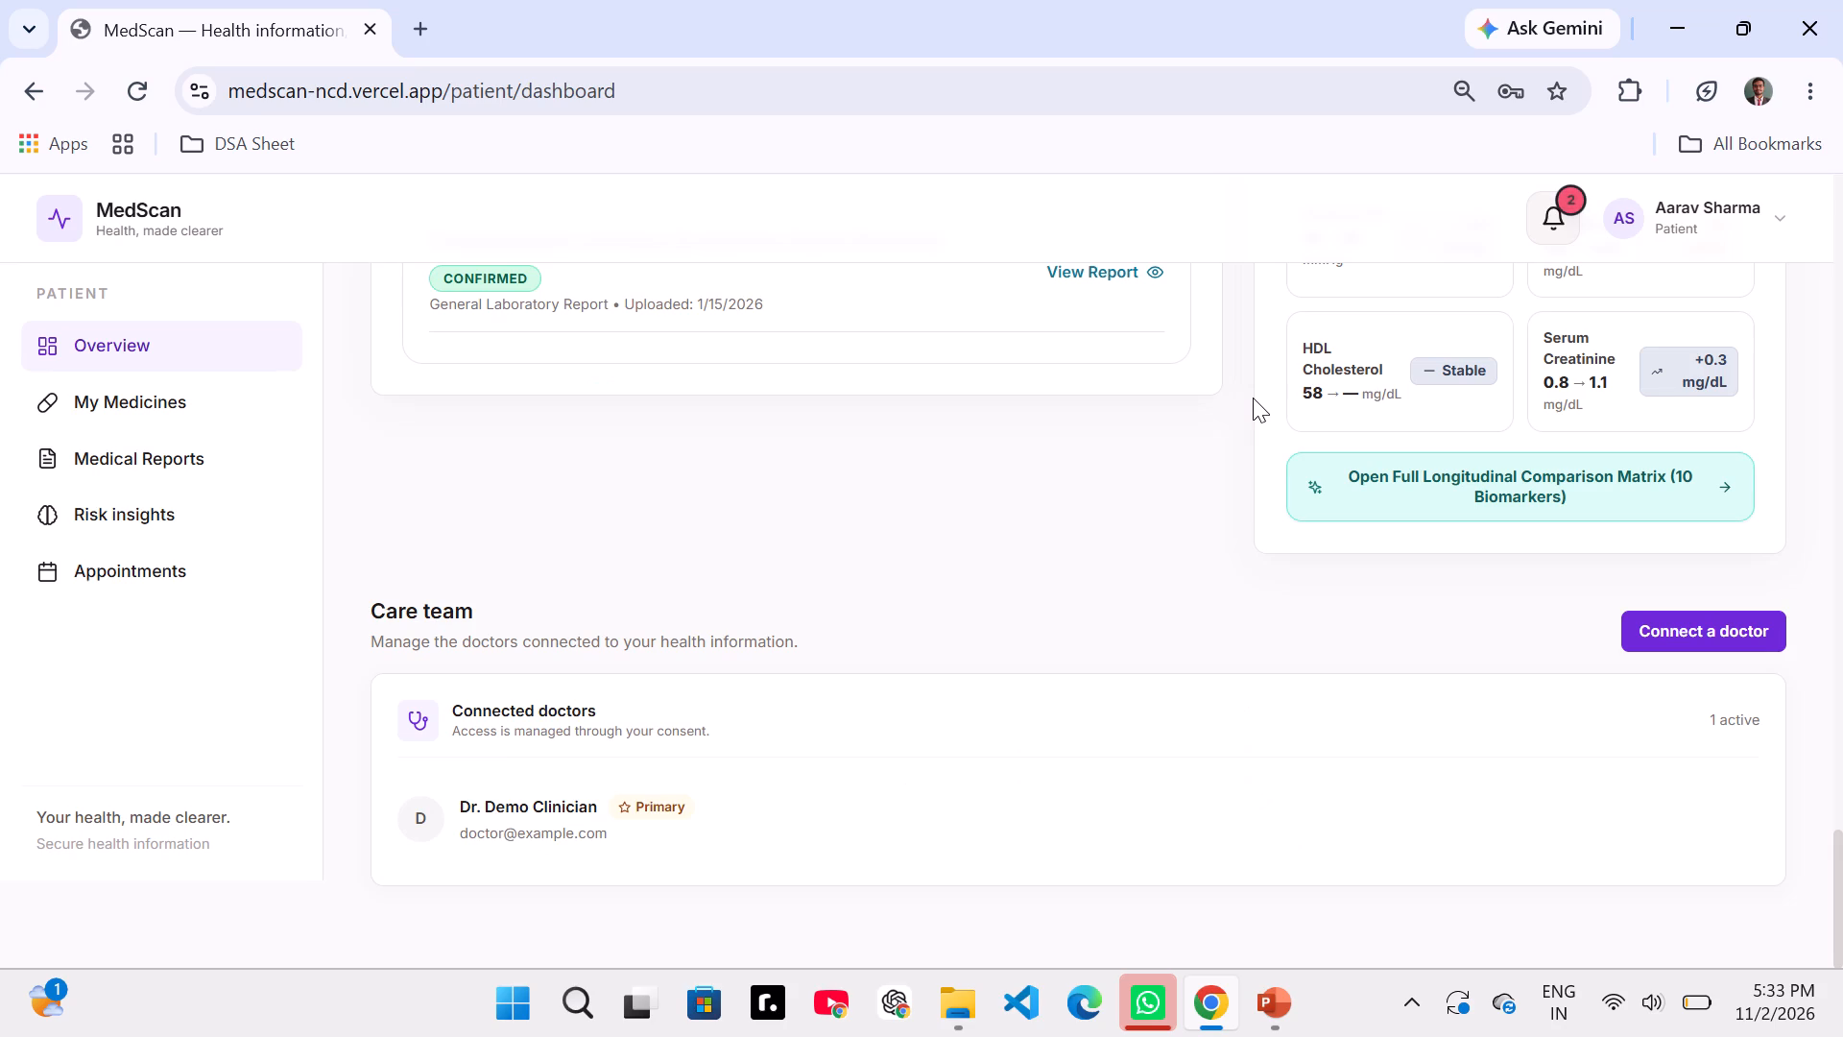
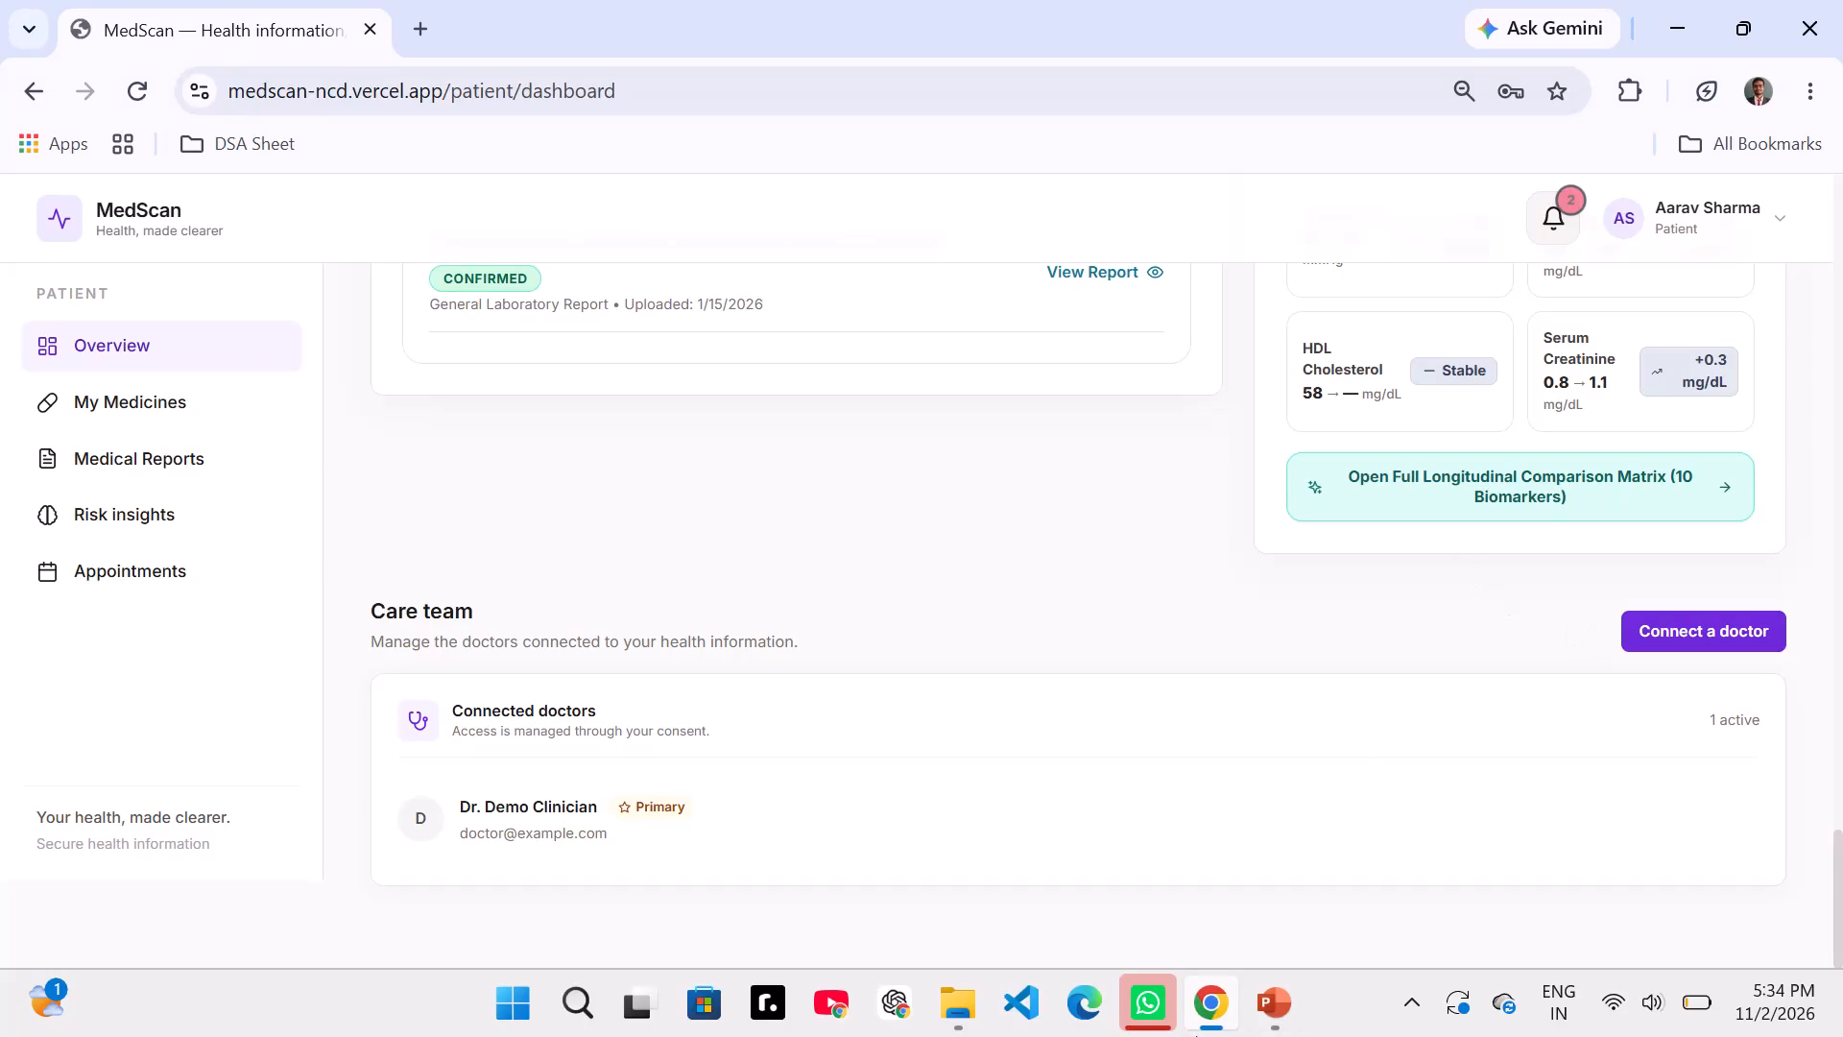
Switch to the MedScan NCD presentation in PowerPoint and start the slide show from the title slide.
left_click(1253, 1009)
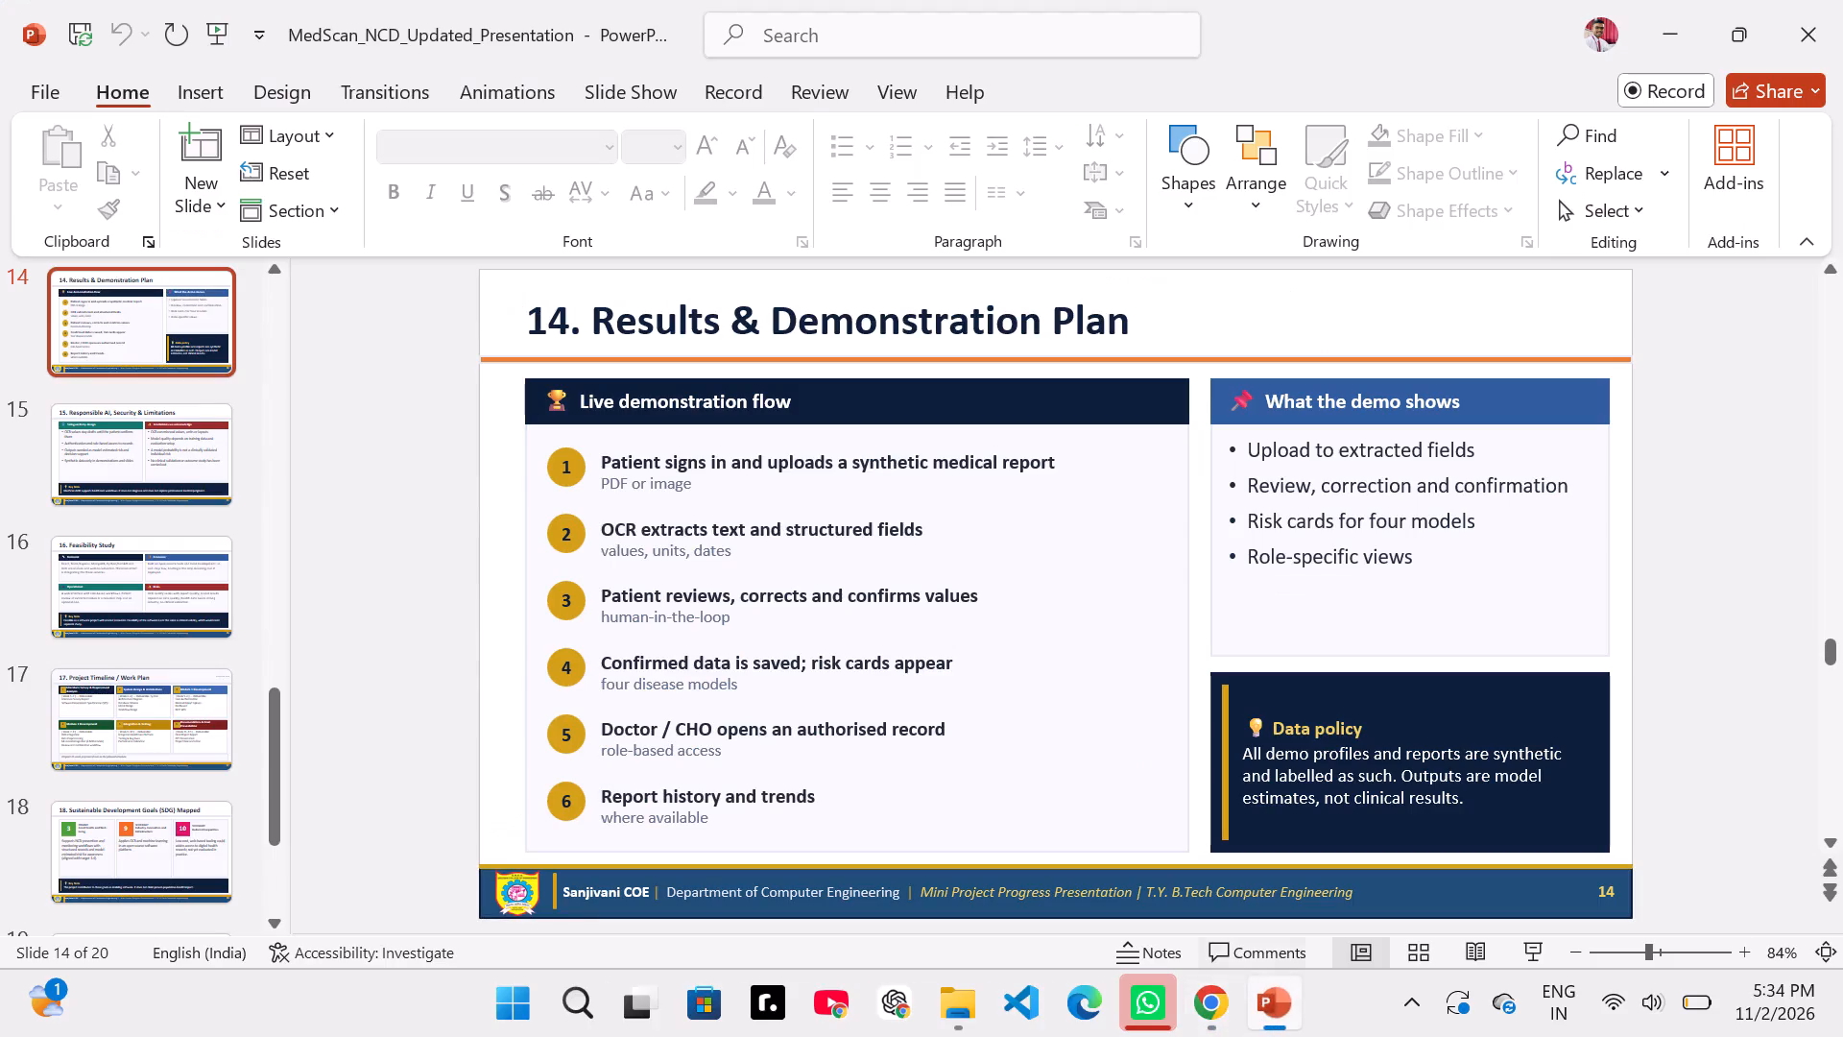
key("Up")
key("Up")
key("Up")
key("Up")
key("Up")
key("Up")
key("Up")
key("Up")
key("Up")
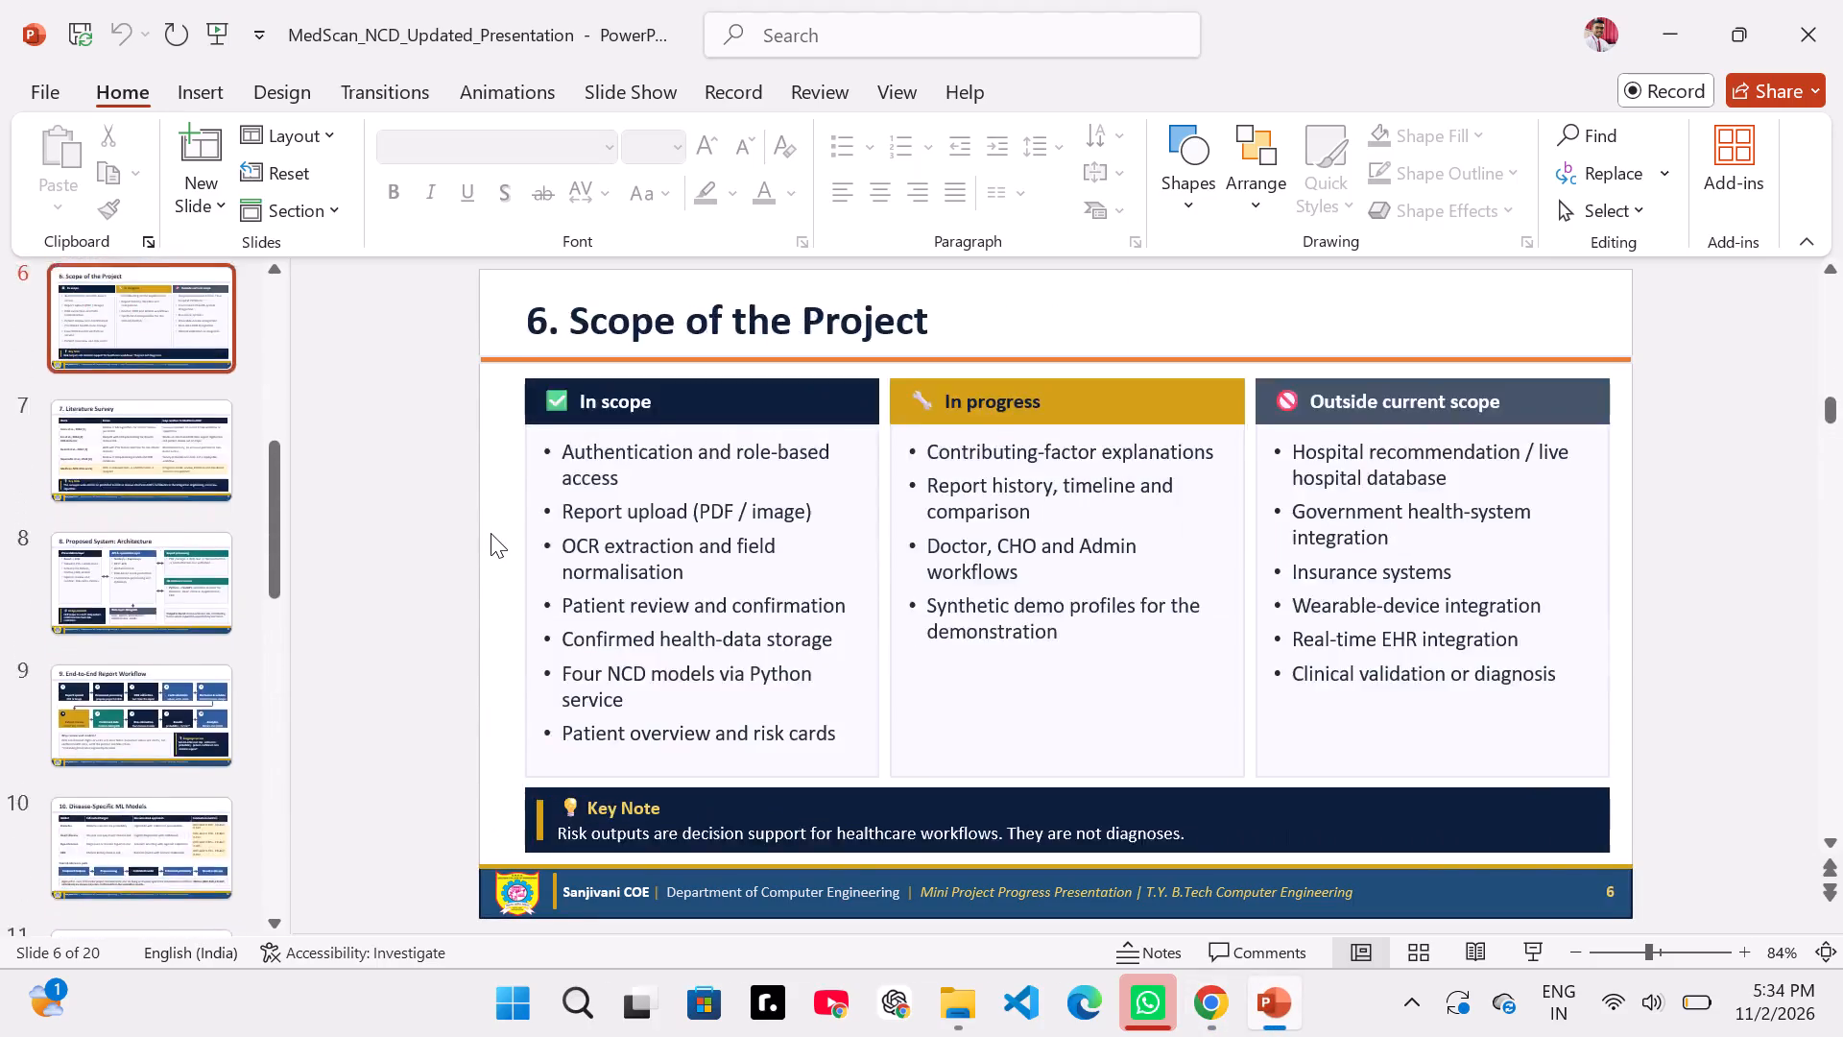
key("Up")
key("Up")
key("Up")
key("Up")
key("Up")
key("Up")
key("Up")
key("Up")
key("Up")
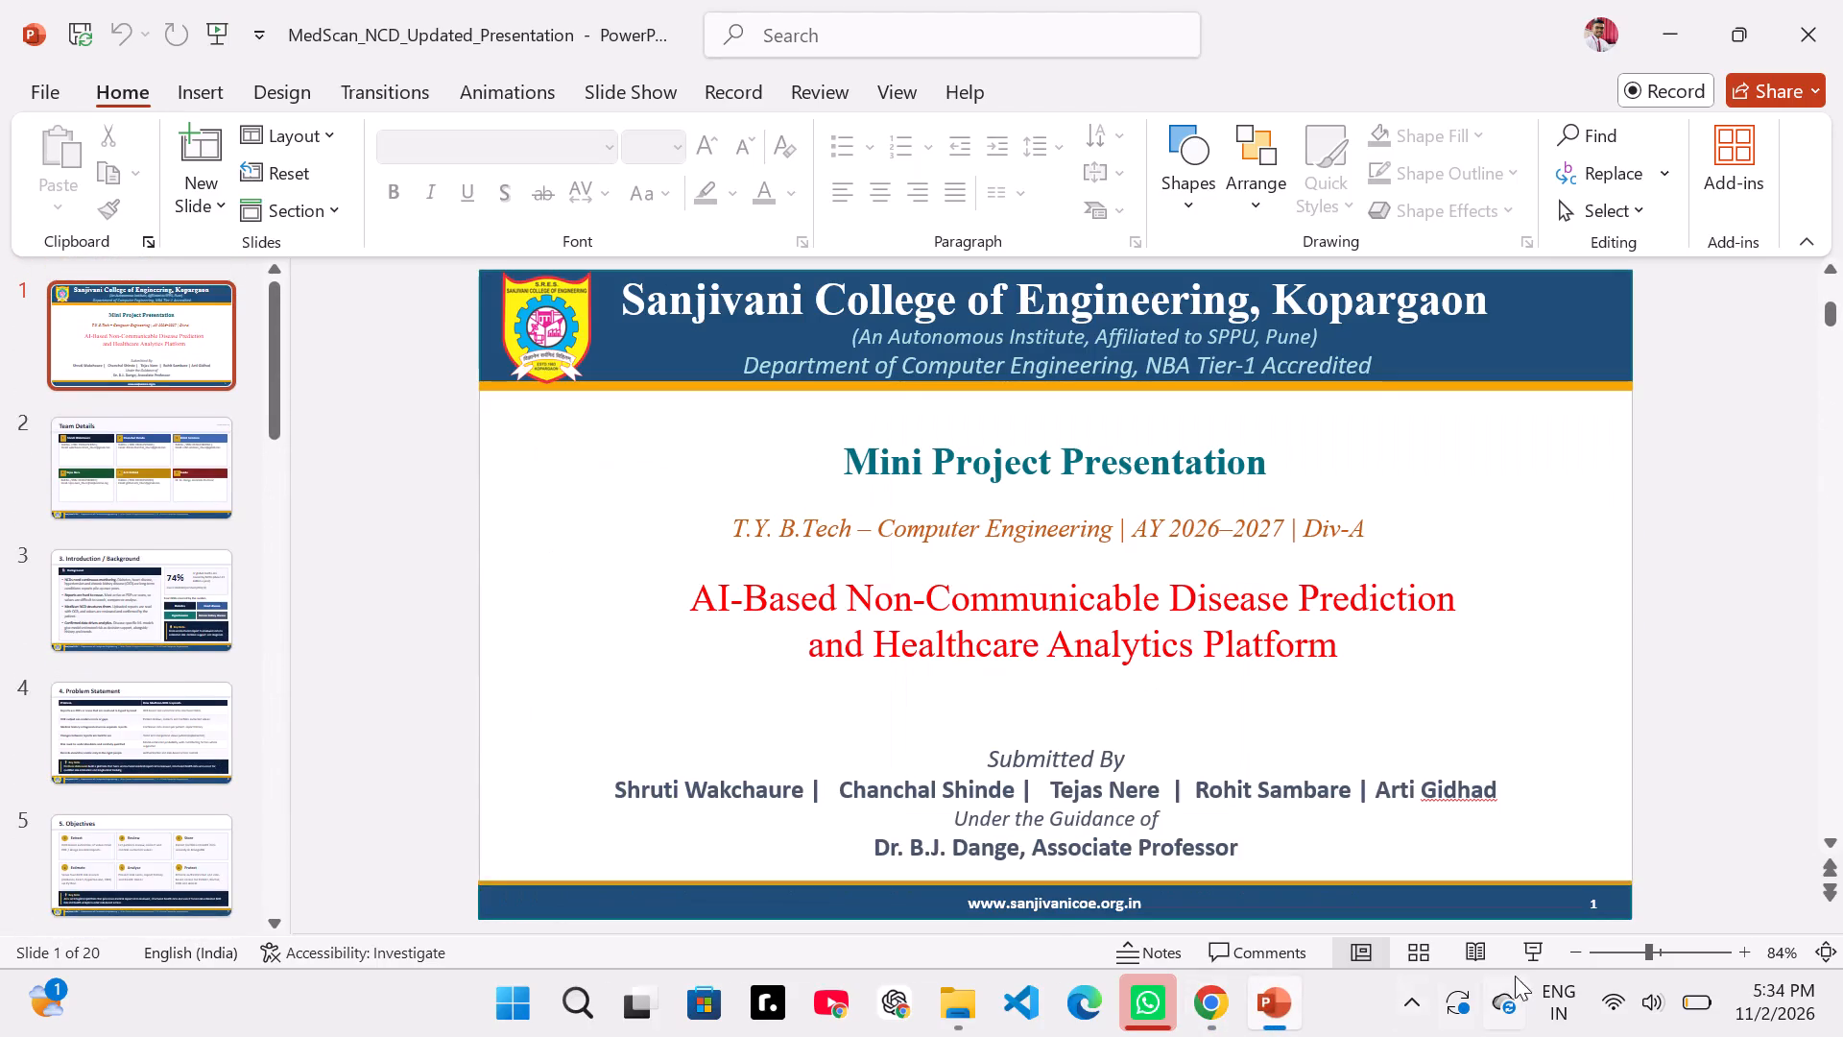
left_click(1528, 952)
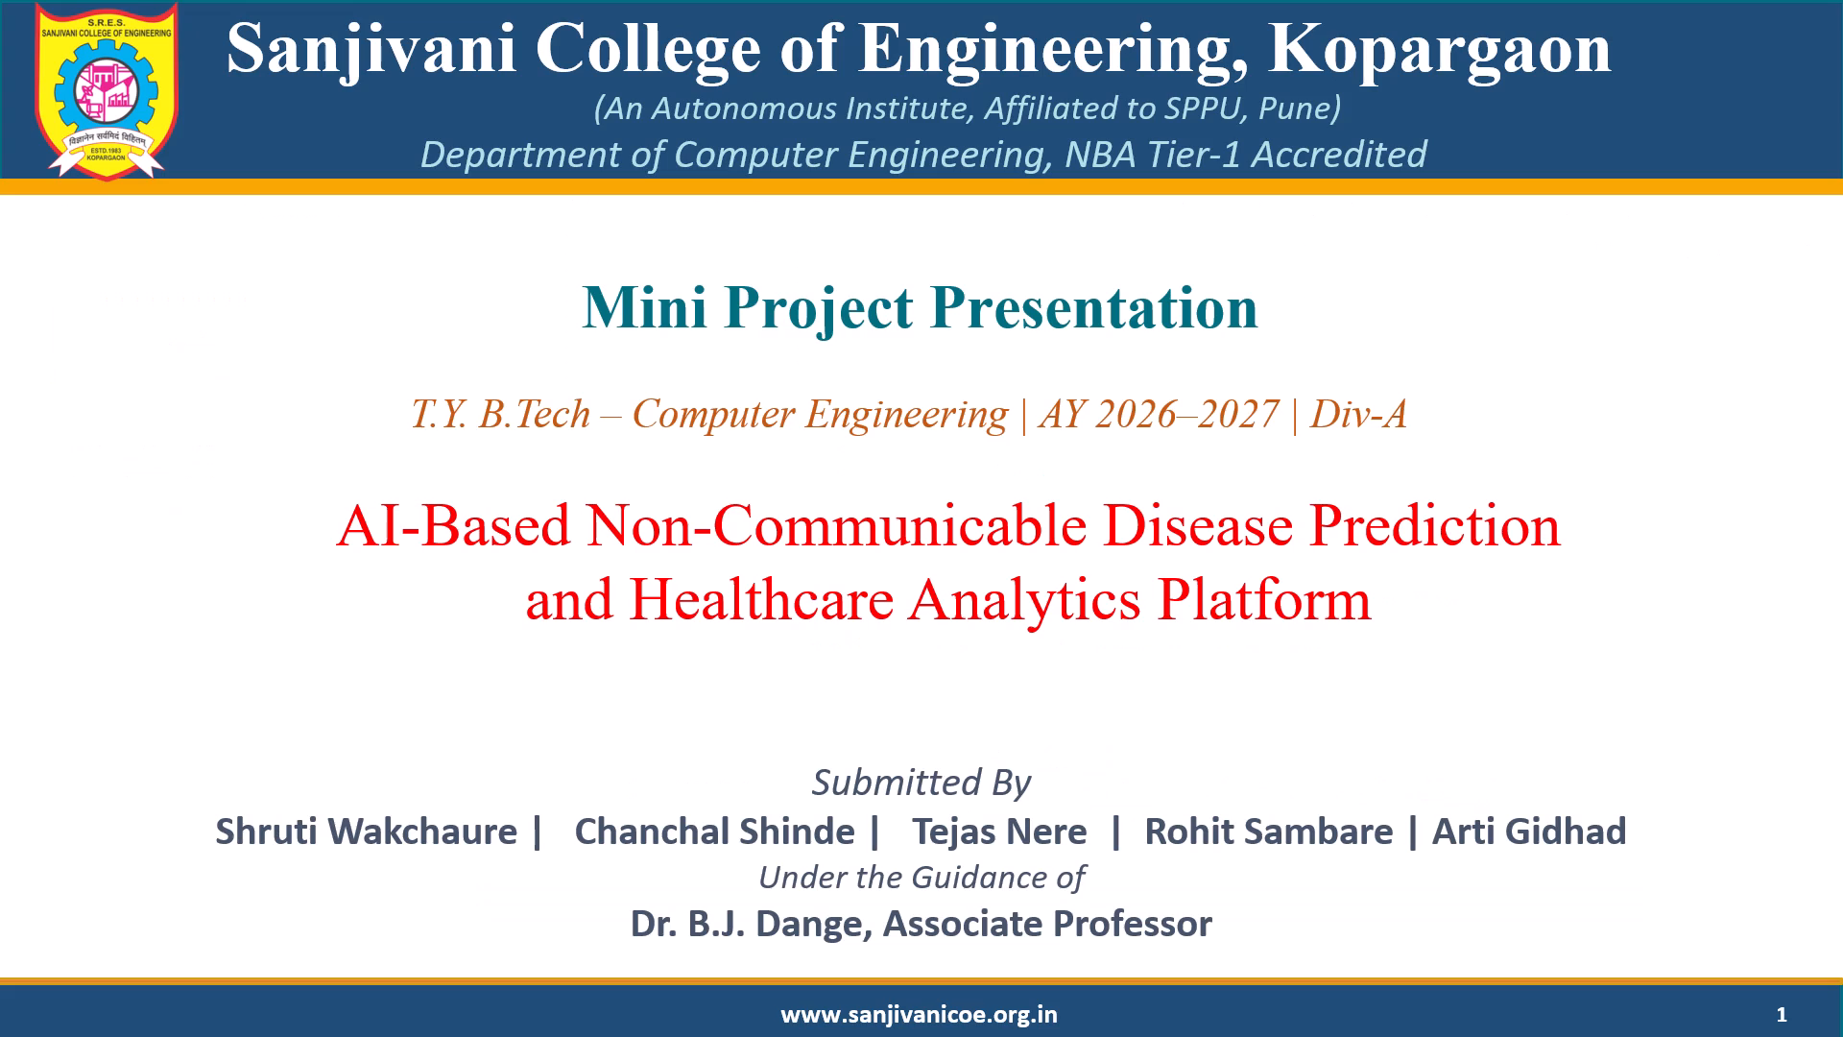
View the Team Details slide briefly and return to the title slide.
key("Right")
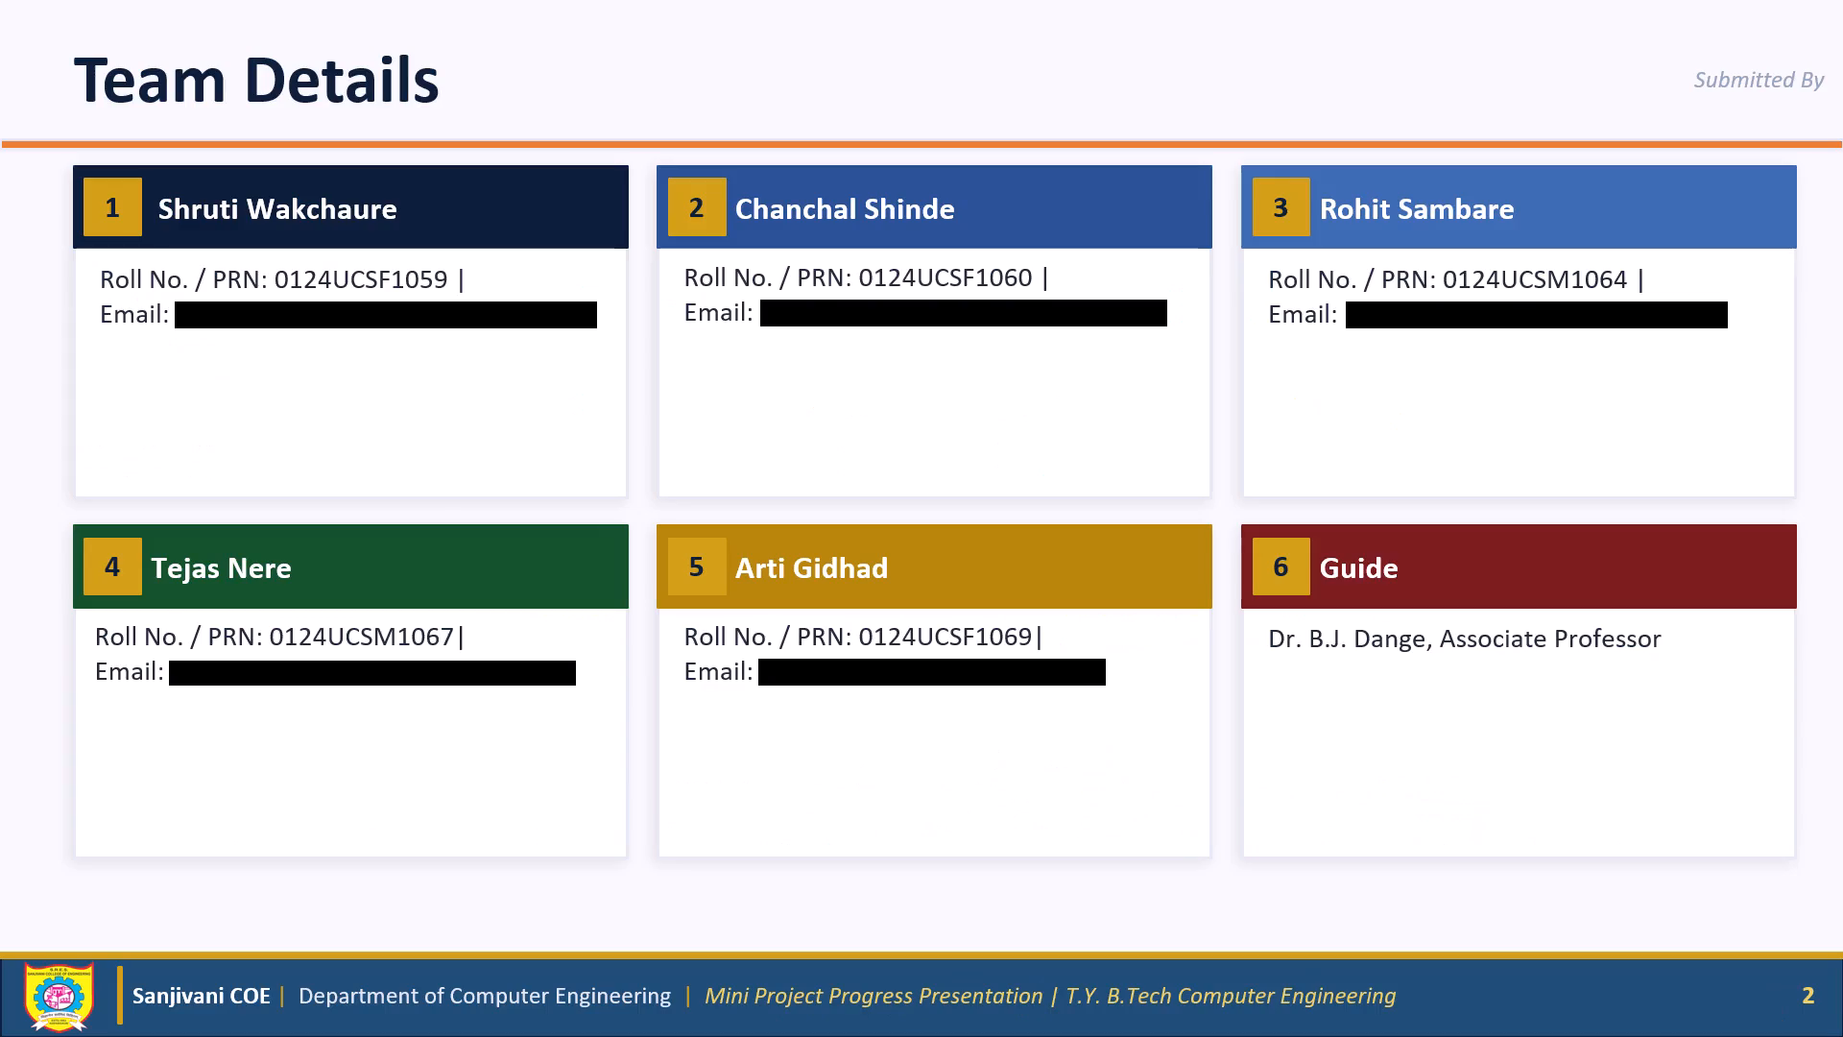
key("Left")
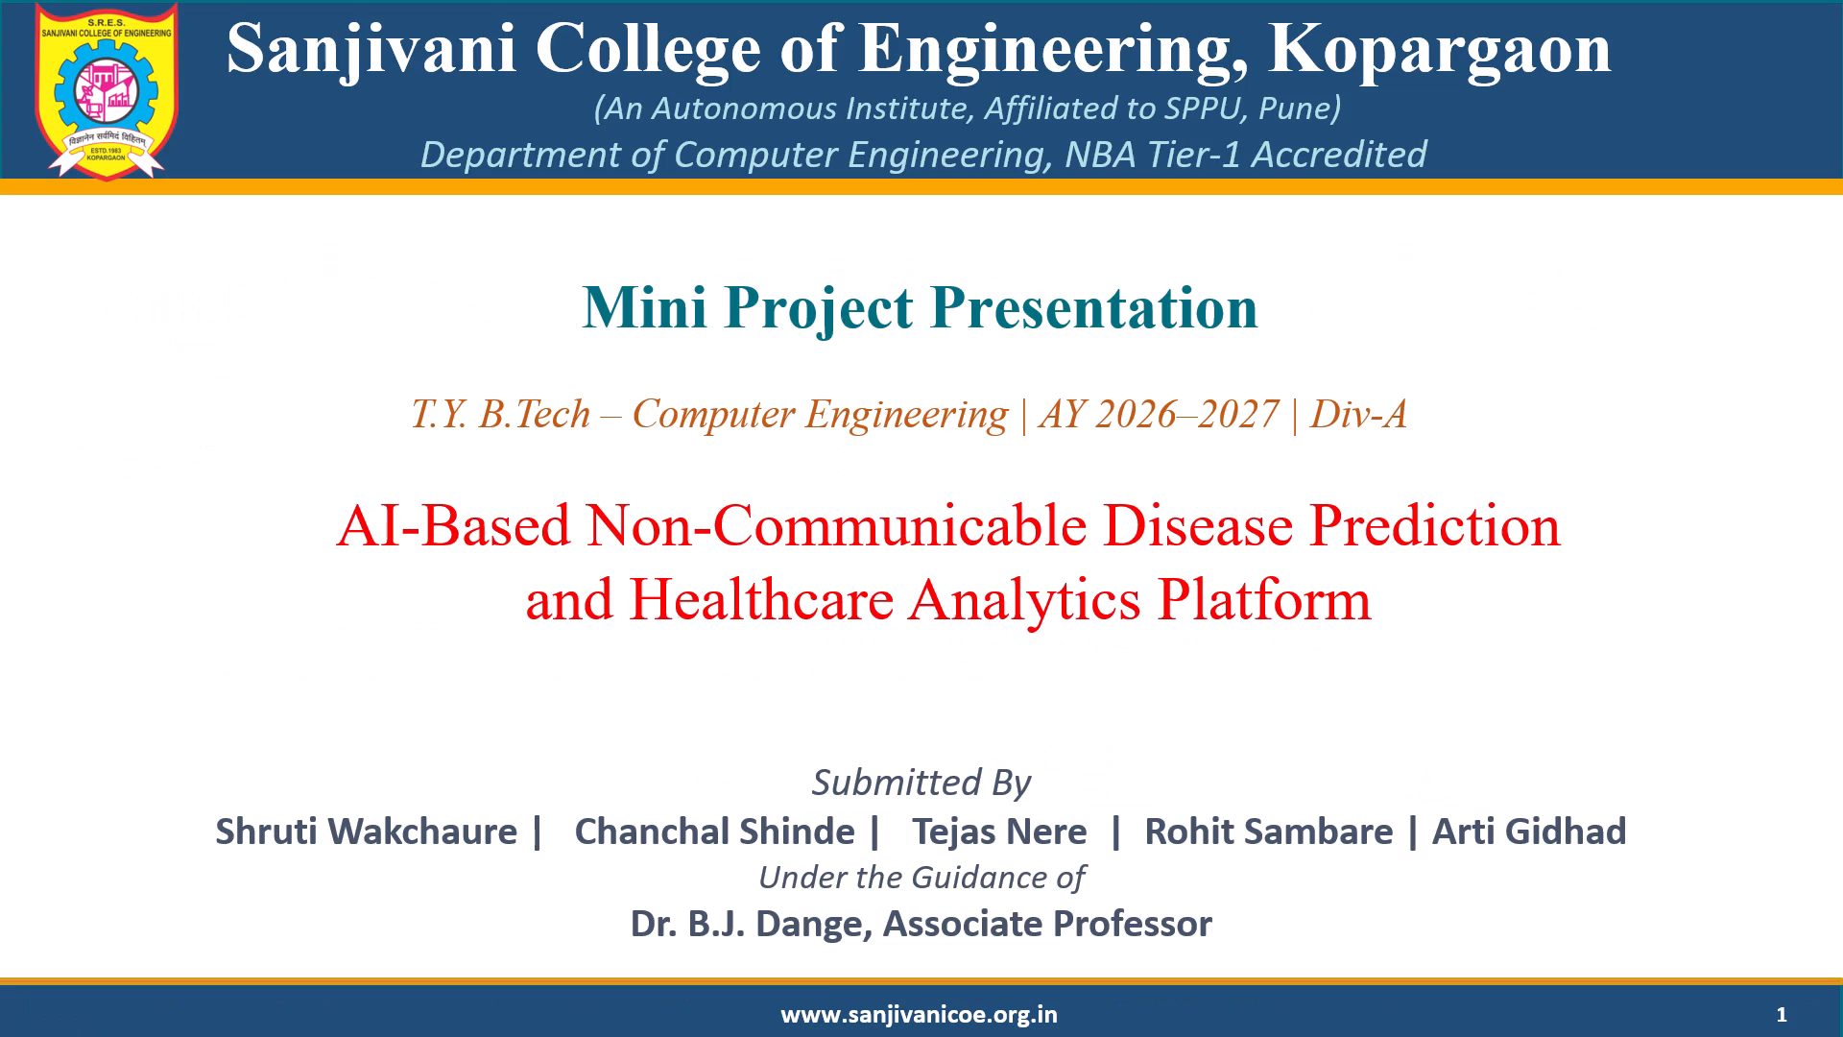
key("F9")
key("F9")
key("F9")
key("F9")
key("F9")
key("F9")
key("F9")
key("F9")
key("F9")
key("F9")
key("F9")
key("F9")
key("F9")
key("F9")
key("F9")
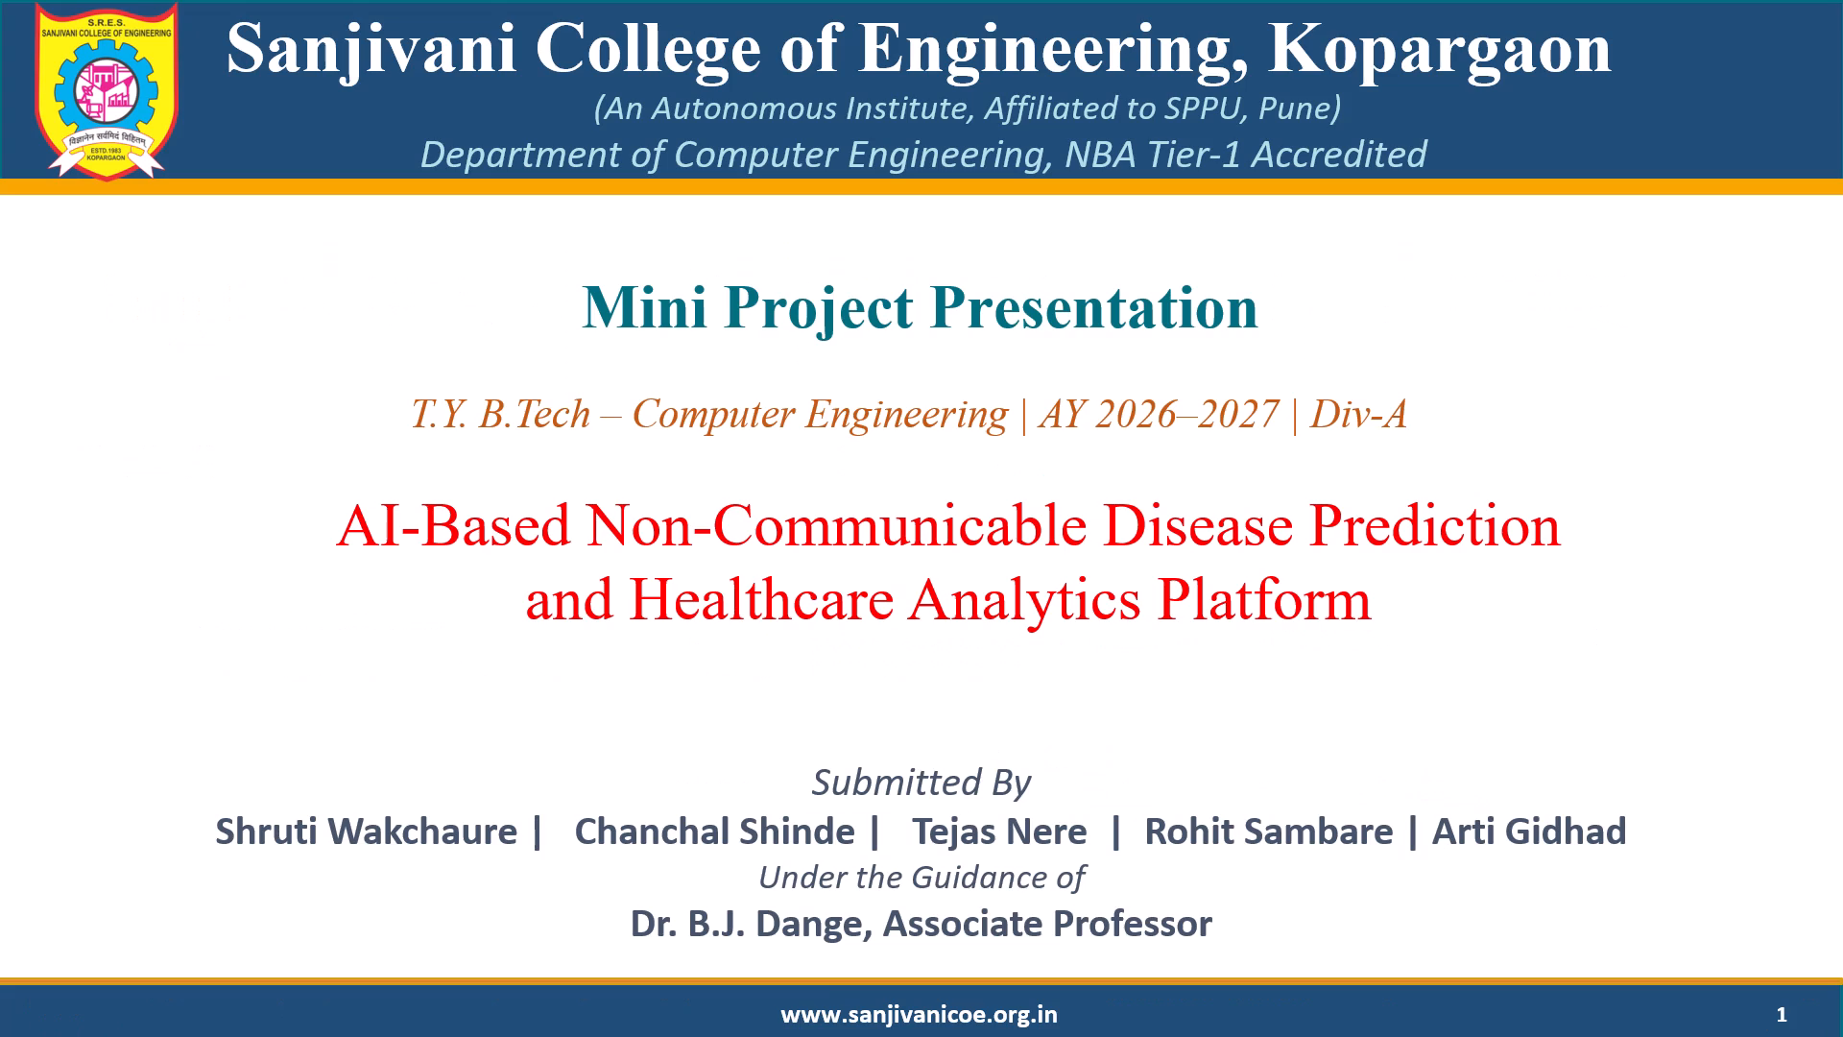
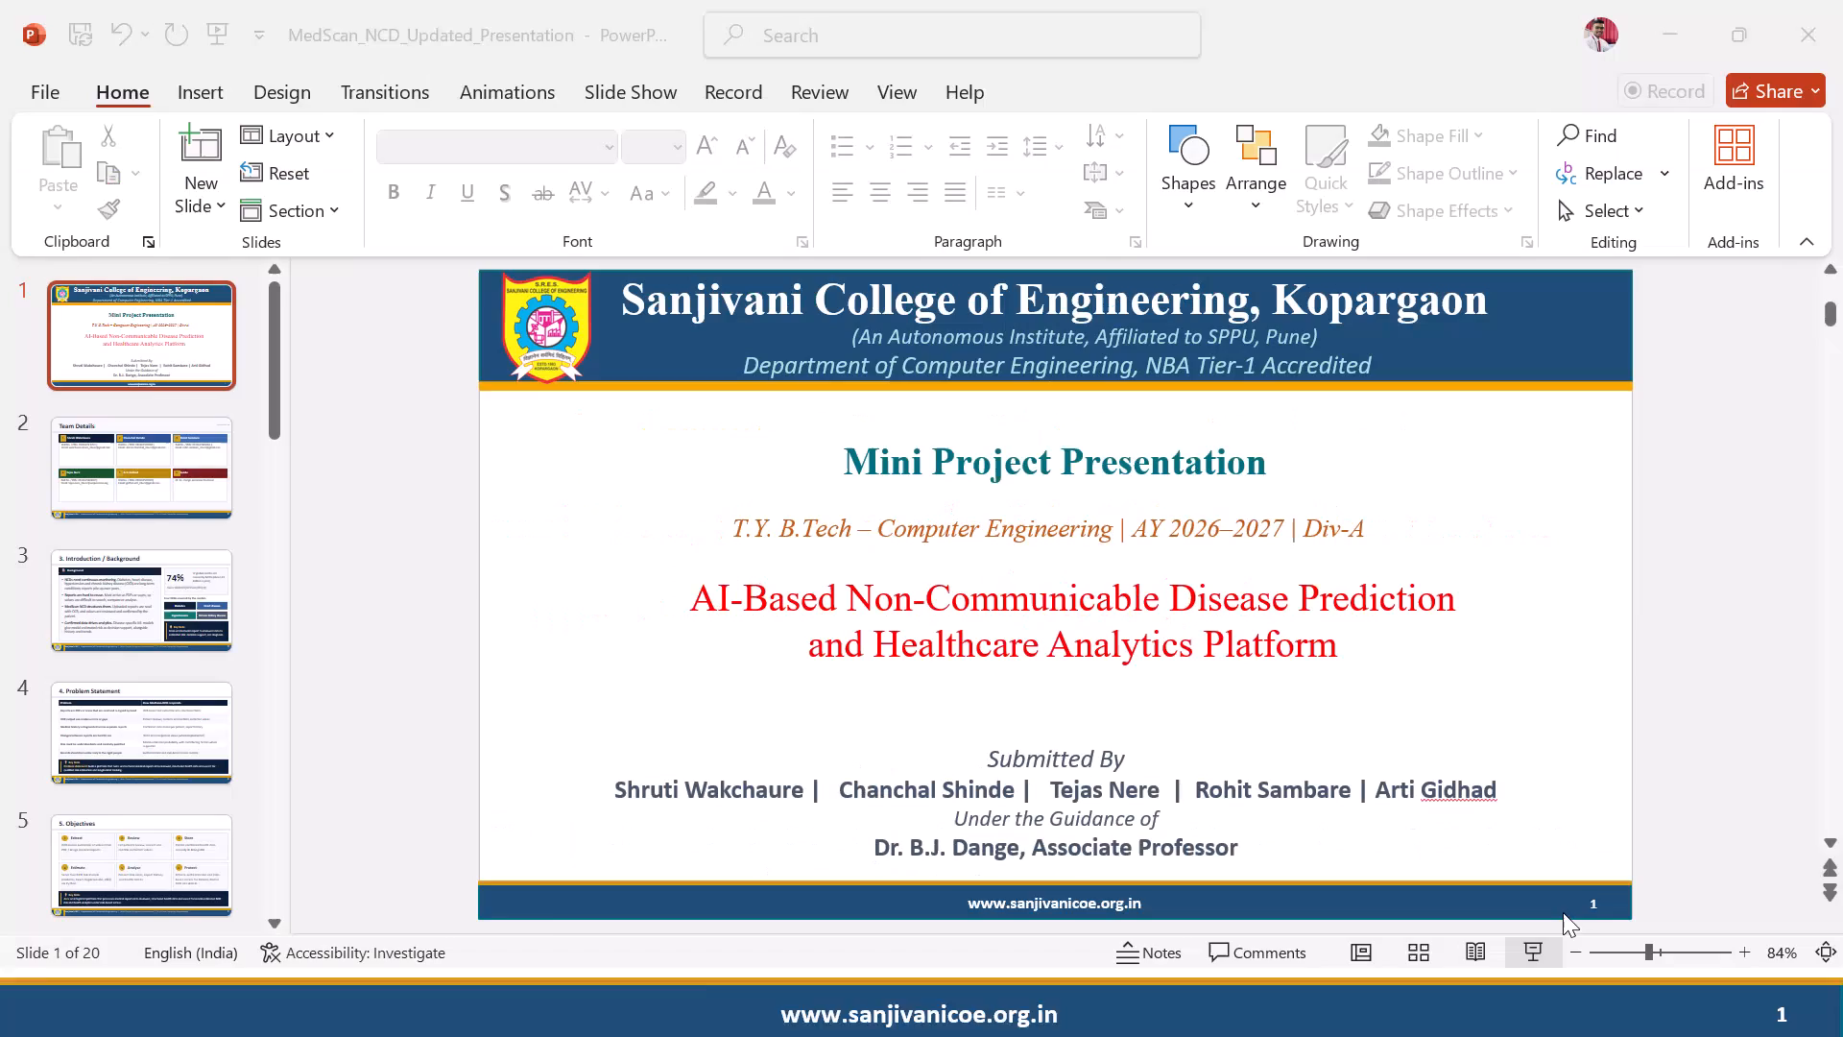
Close the MedScan NCD presentation in PowerPoint.
left_click(1842, 0)
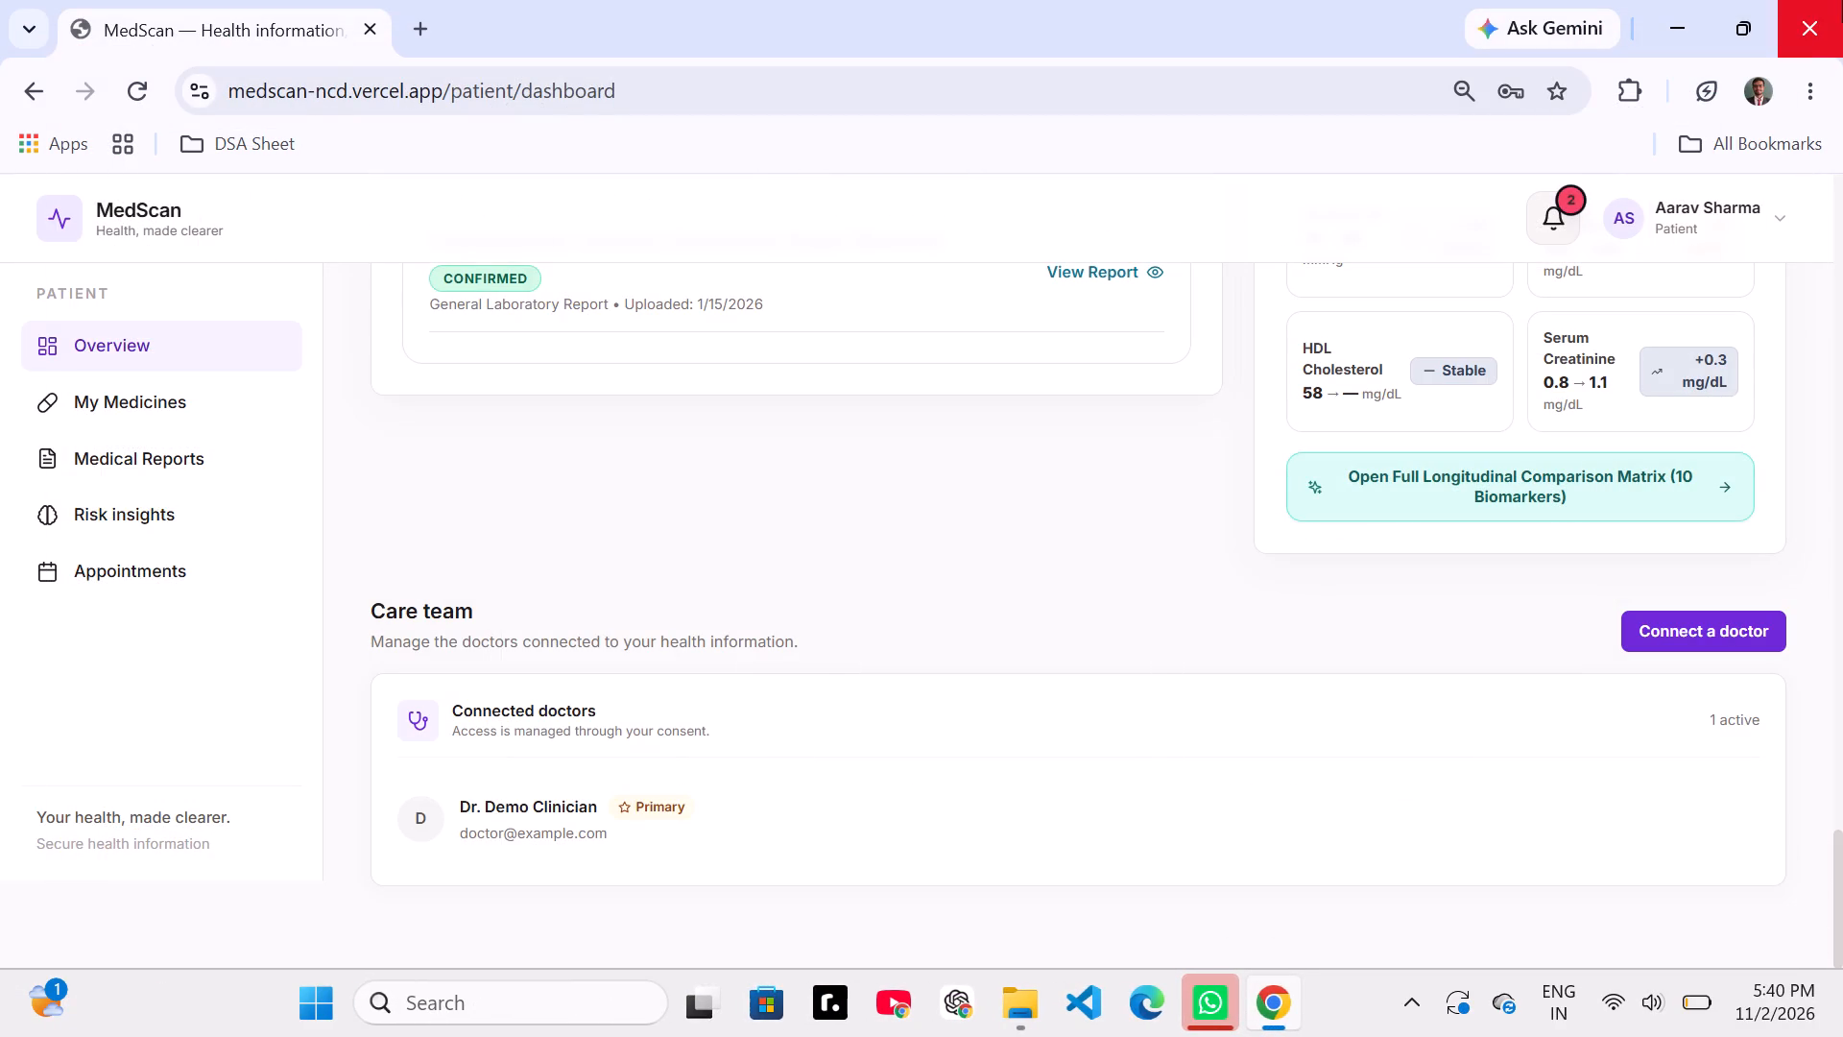
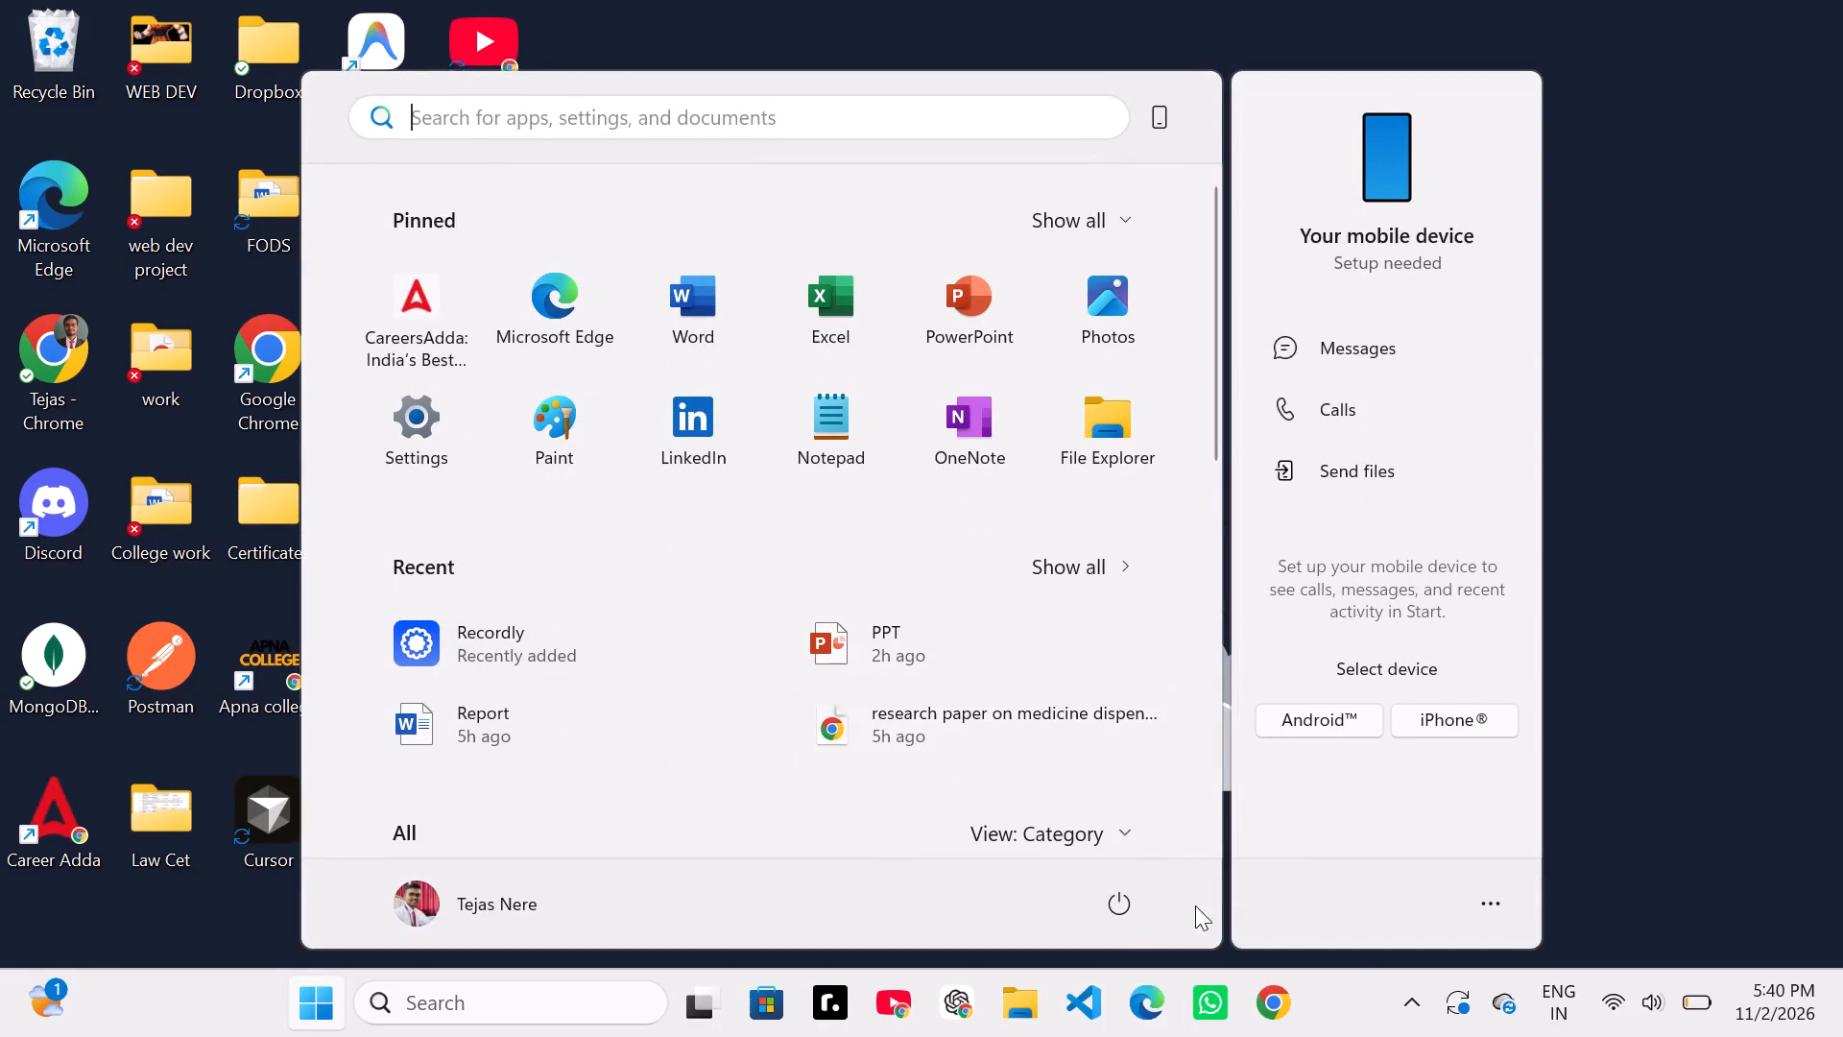
Open the computer's power options and choose one to finish the session.
left_click(1131, 904)
left_click(1120, 788)
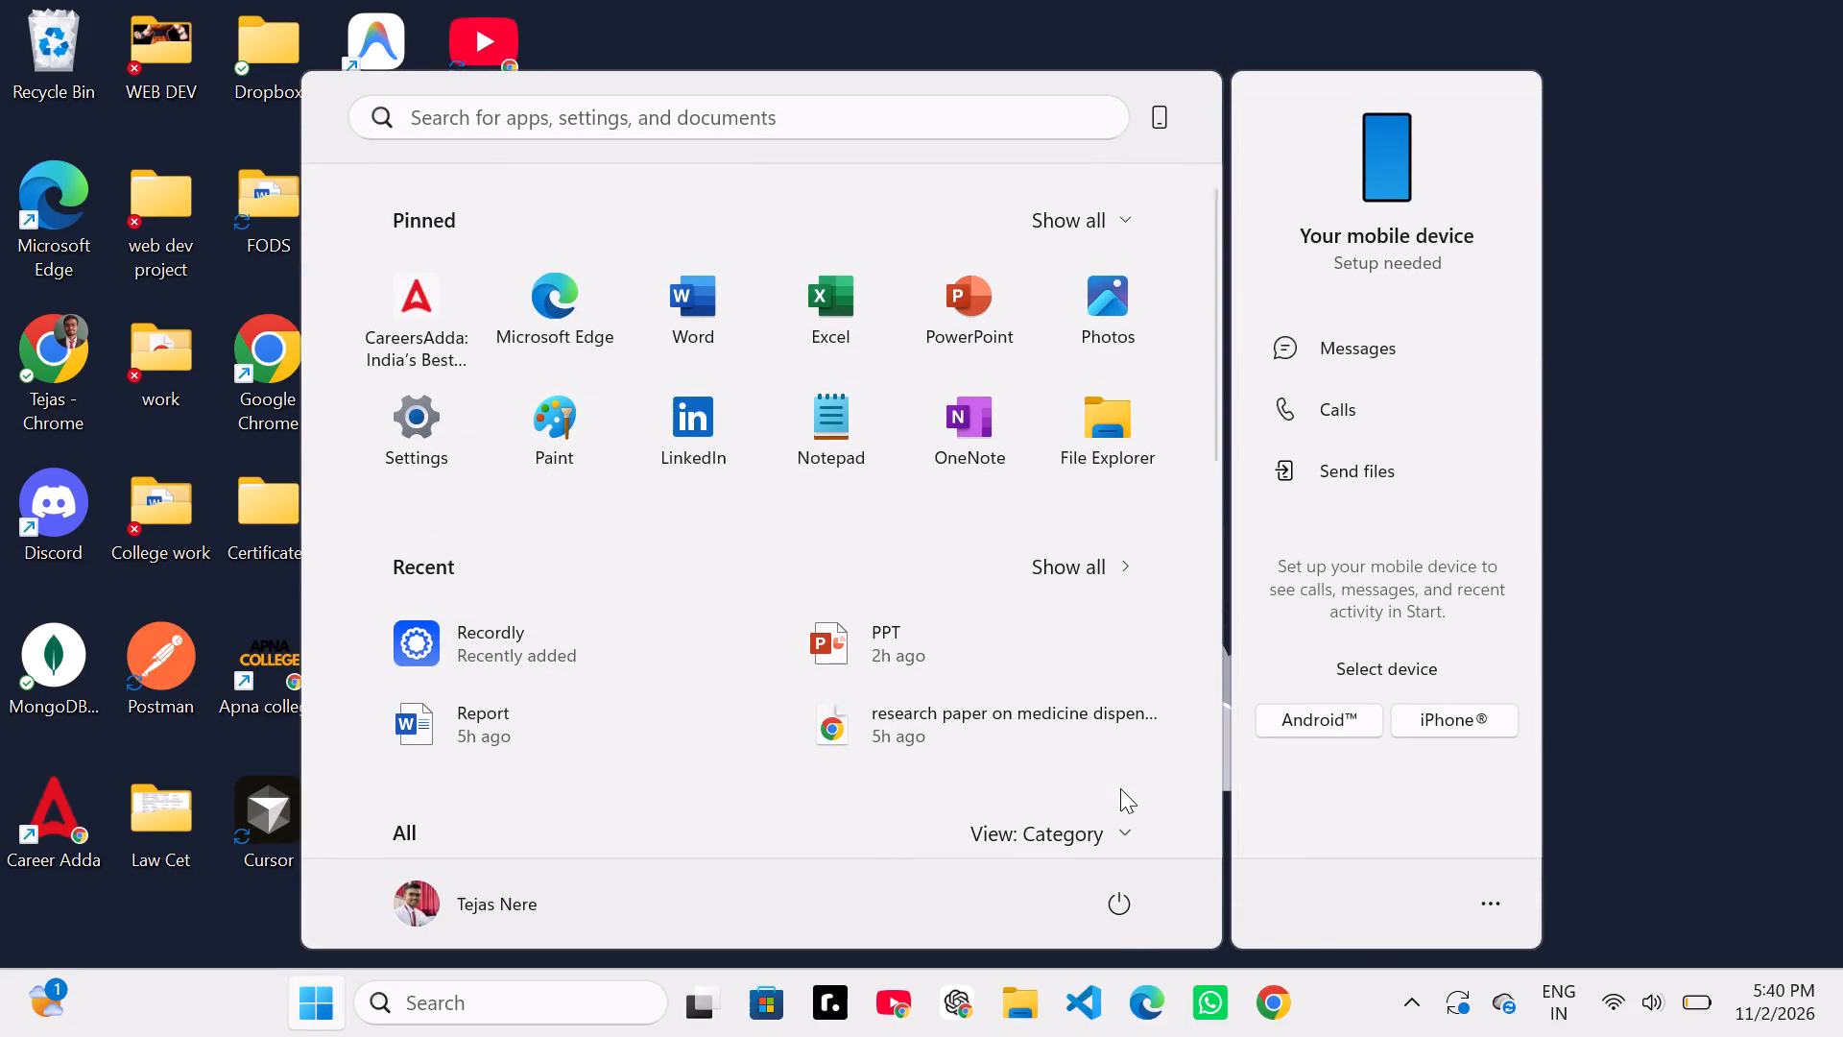